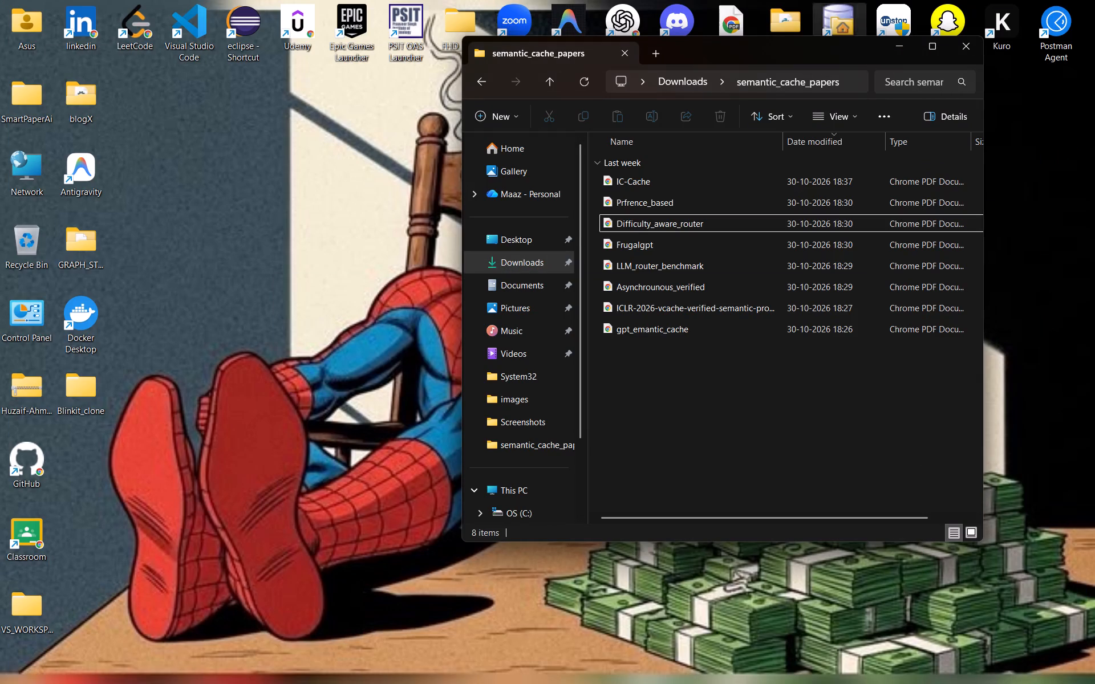
{"action": "left_click", "coordinate": [968, 41]}
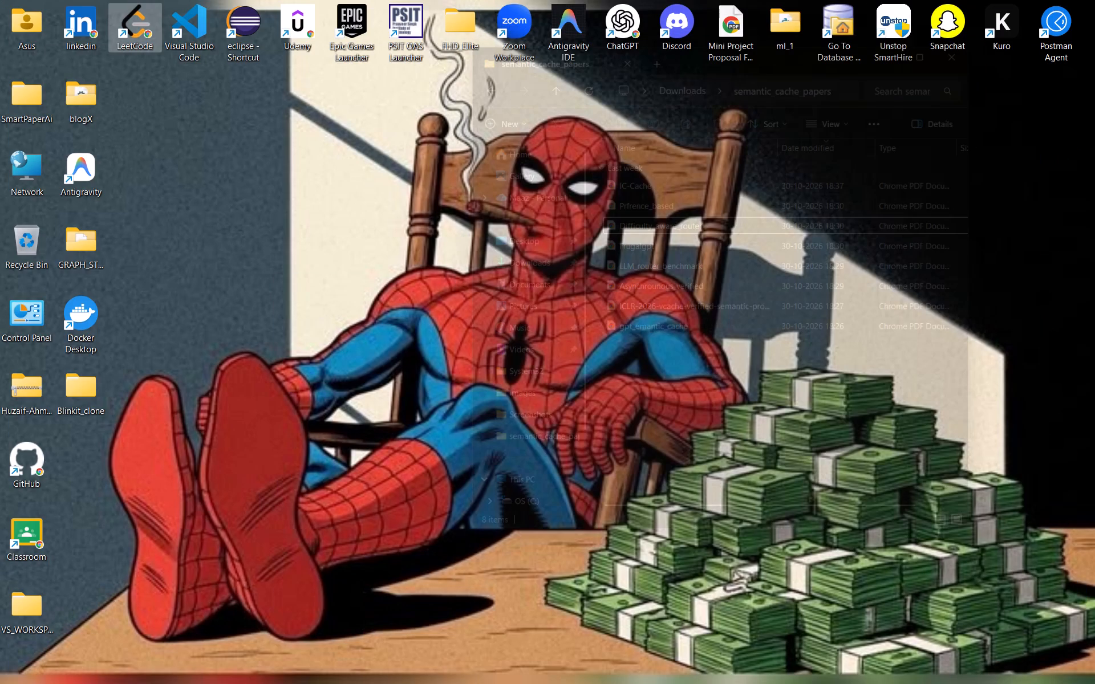
Open the Word document Web_Technology_Lab_Manual_Corrected_Exp5-11 from the Downloads folder in File Explorer.
{"action": "left_click", "coordinate": [534, 663]}
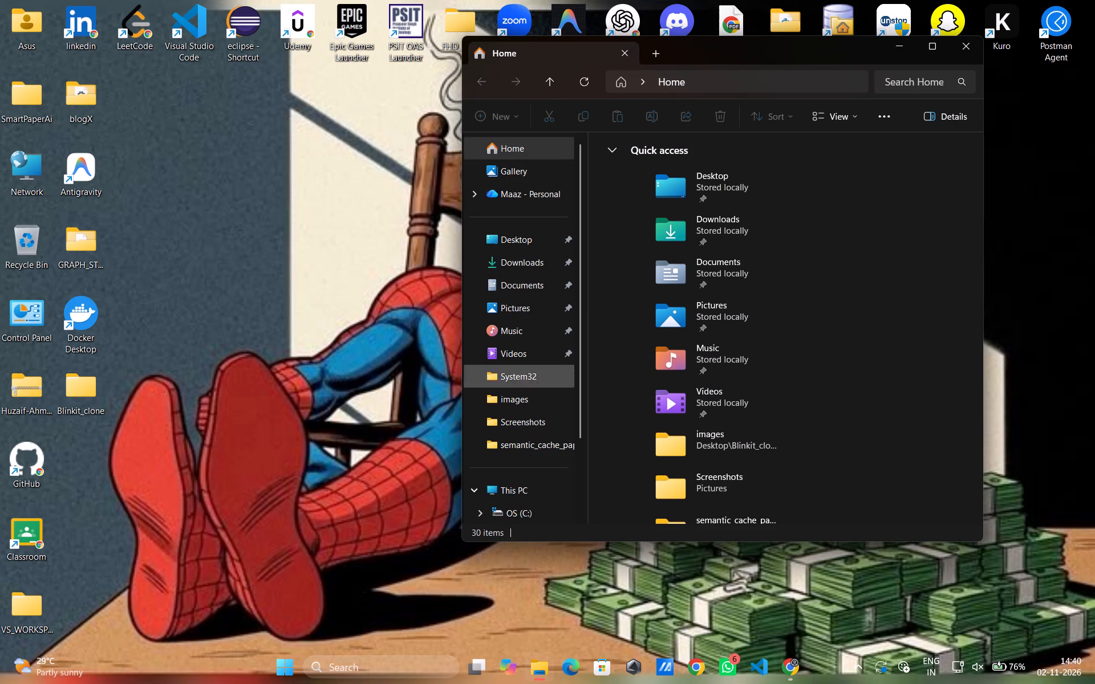
{"action": "left_click", "coordinate": [513, 258]}
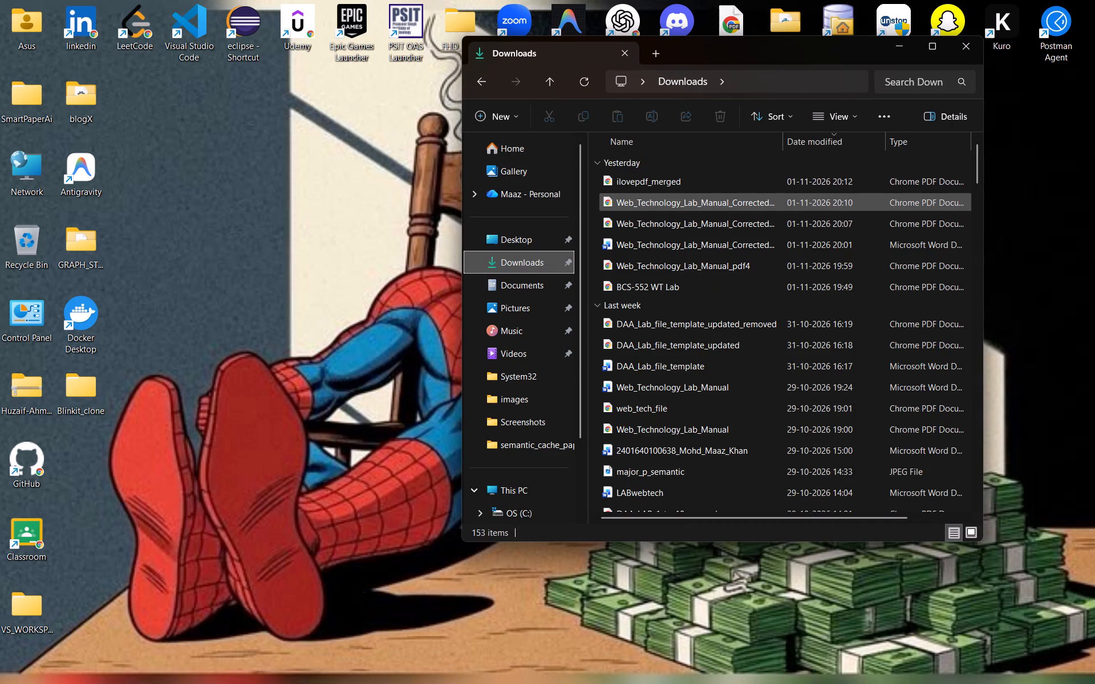
{"action": "double_click", "coordinate": [655, 248]}
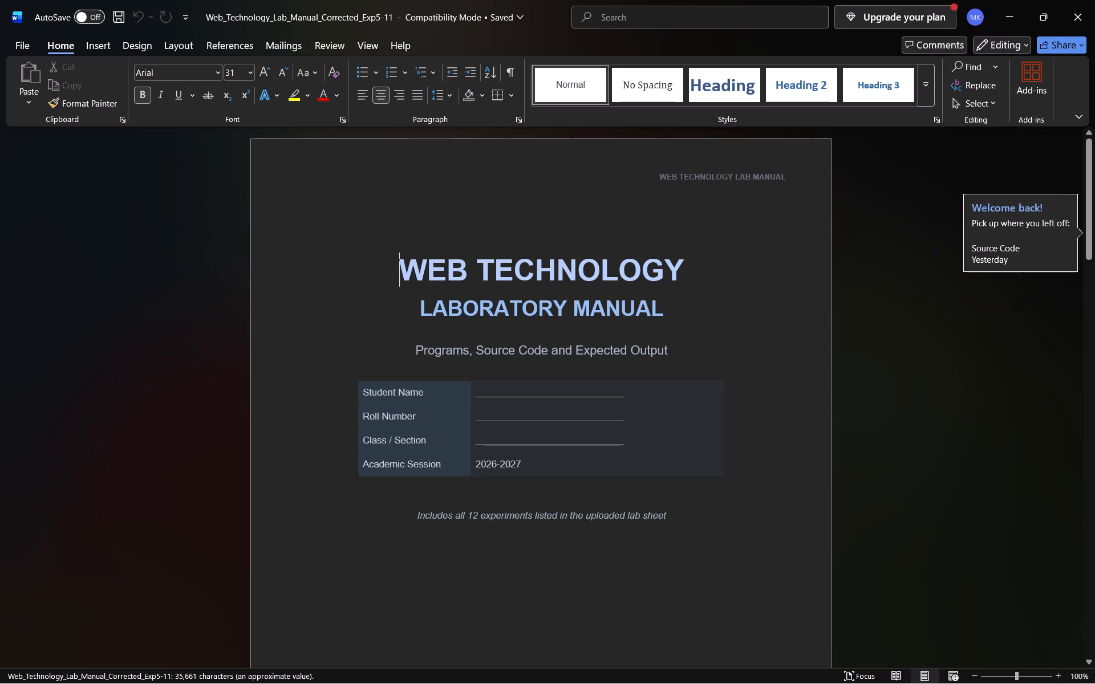
Look through the lab manual from the title page to Experiment 8, examining each experiment's problem statement, source code and expected output.
{"action": "scroll", "coordinate": [655, 248], "scroll_direction": "down", "scroll_amount": 8}
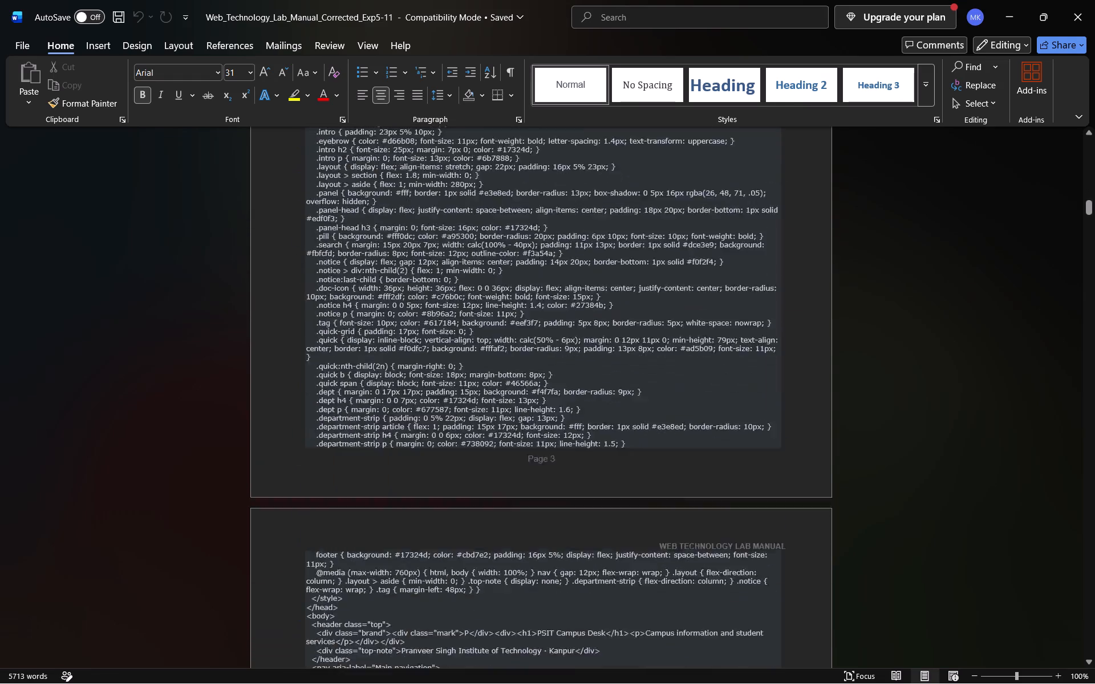
{"action": "scroll", "coordinate": [655, 248], "scroll_direction": "down", "scroll_amount": 2}
{"action": "scroll", "coordinate": [655, 248], "scroll_direction": "up", "scroll_amount": 10}
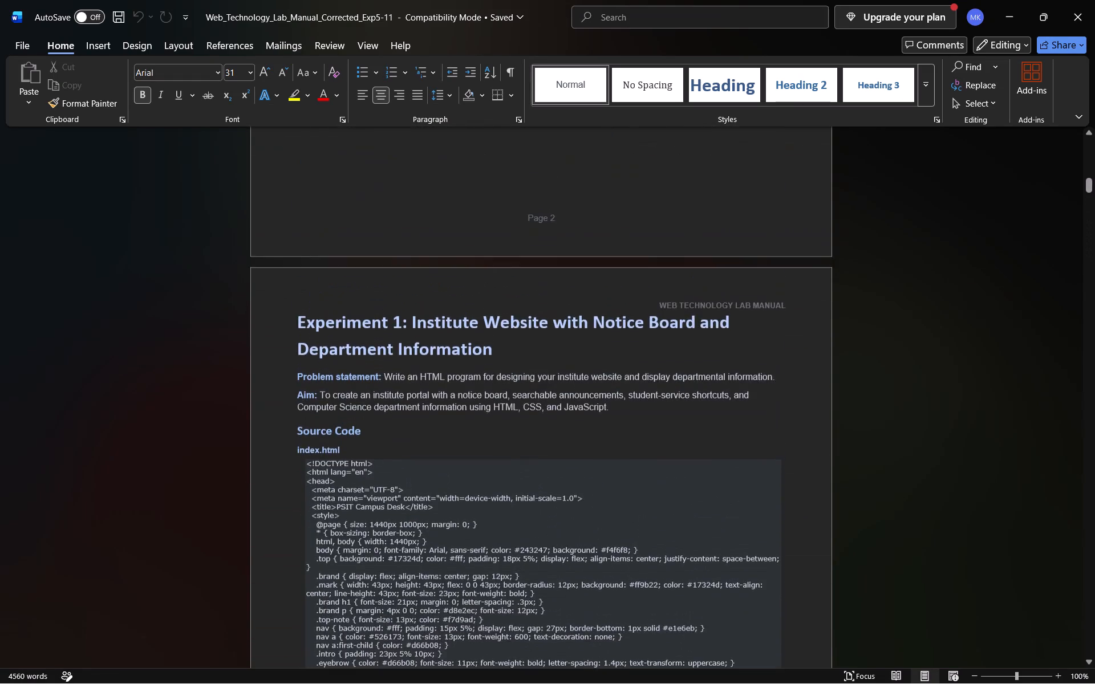
{"action": "scroll", "coordinate": [655, 248], "scroll_direction": "up", "scroll_amount": 17}
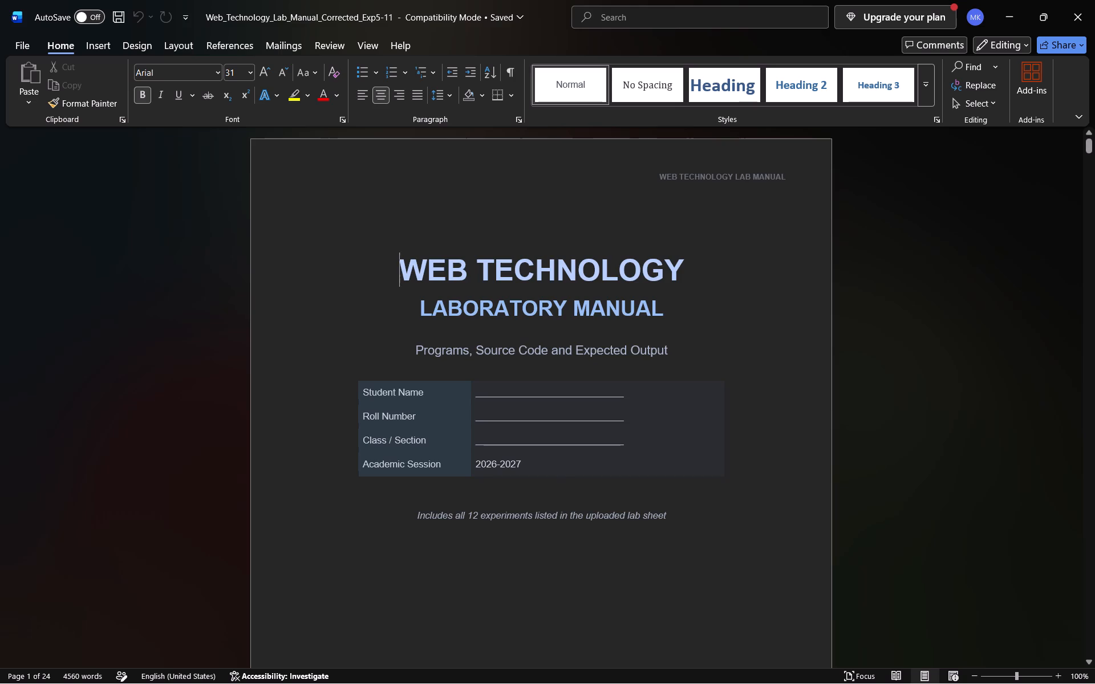
{"action": "scroll", "coordinate": [644, 363], "scroll_direction": "down", "scroll_amount": 9}
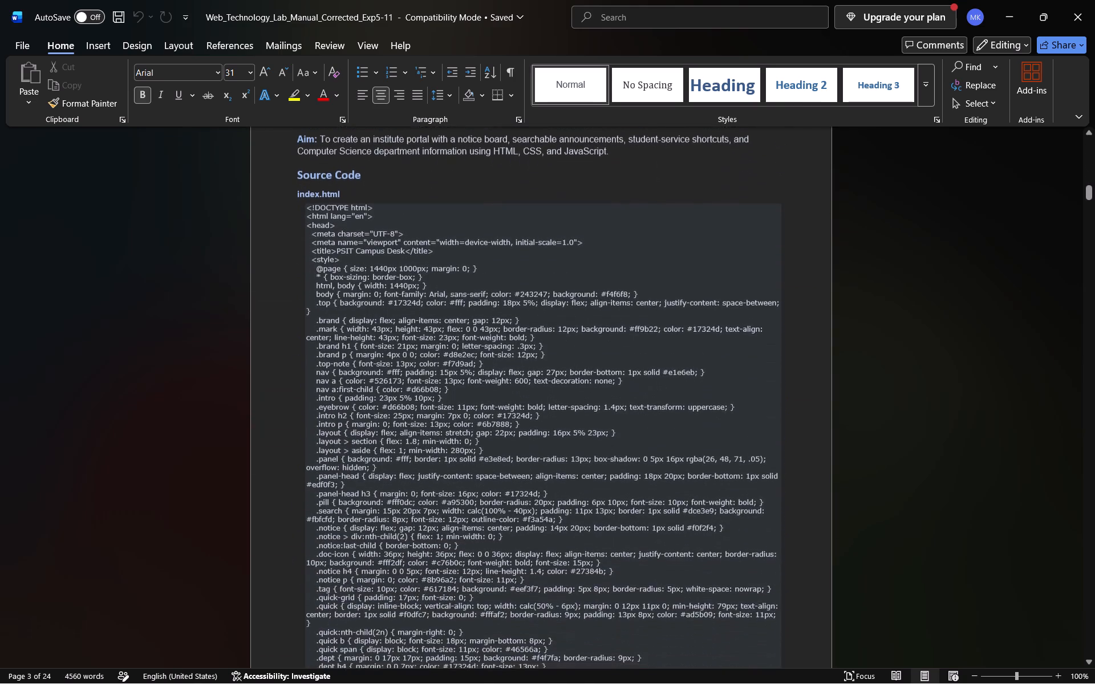
{"action": "scroll", "coordinate": [644, 363], "scroll_direction": "down", "scroll_amount": 4}
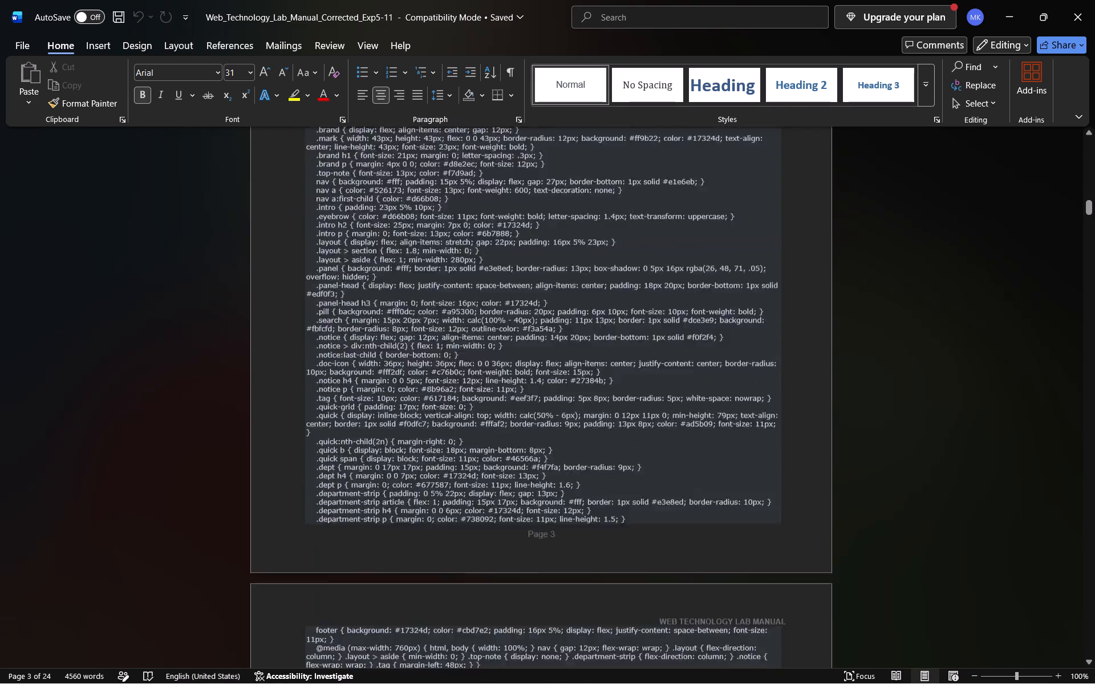
{"action": "scroll", "coordinate": [644, 363], "scroll_direction": "down", "scroll_amount": 7}
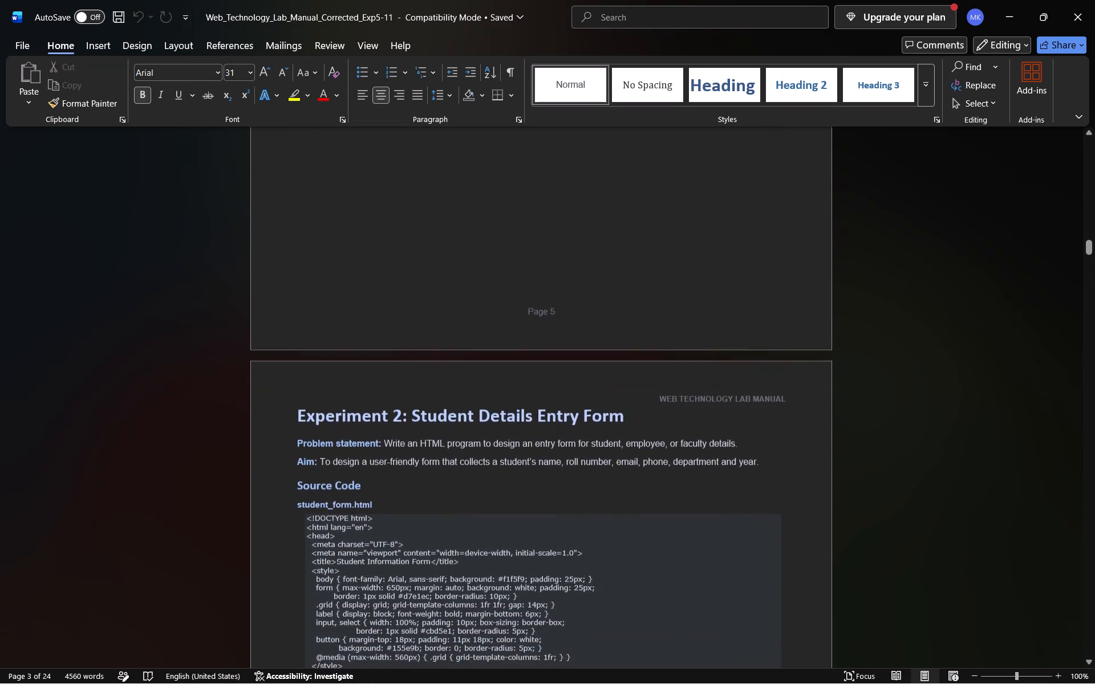
{"action": "scroll", "coordinate": [644, 363], "scroll_direction": "down", "scroll_amount": 18}
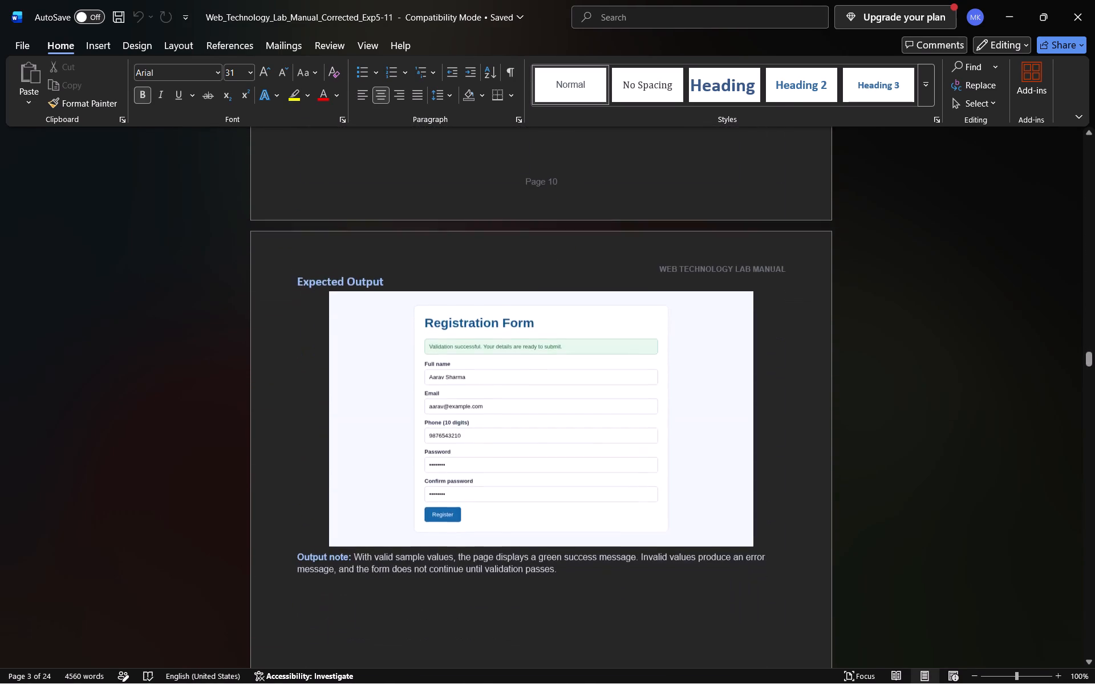
{"action": "scroll", "coordinate": [644, 363], "scroll_direction": "down", "scroll_amount": 20}
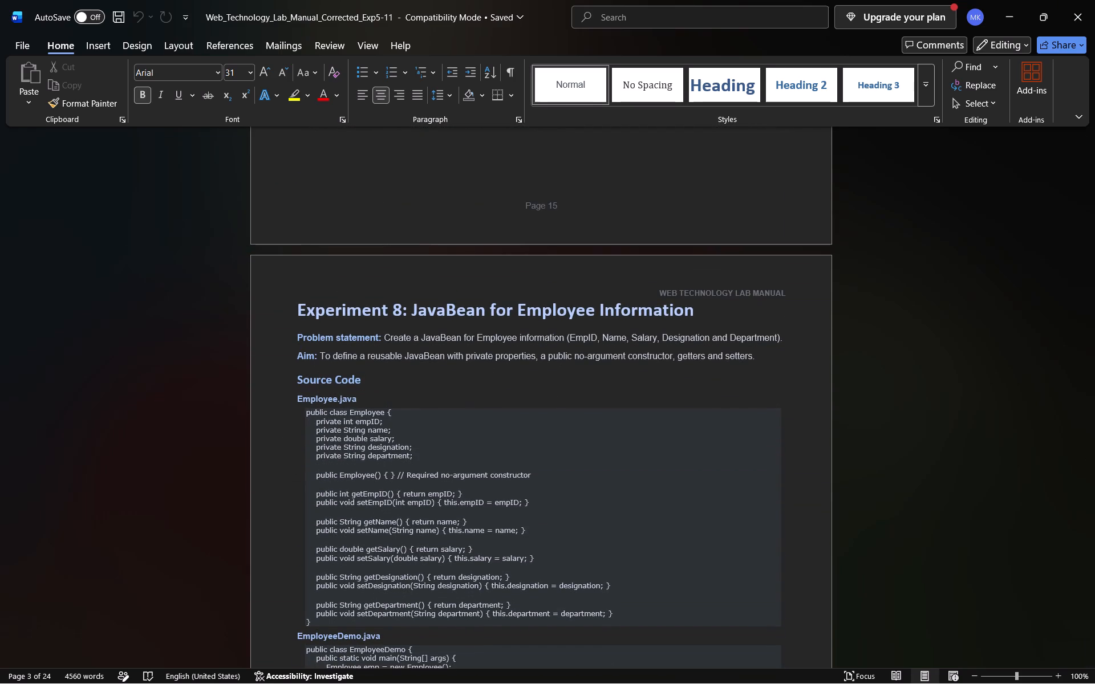
Minimize the current manual and open the Word document Web_Technology_Lab_Manual from the Downloads folder in File Explorer.
{"action": "left_click", "coordinate": [1002, 0]}
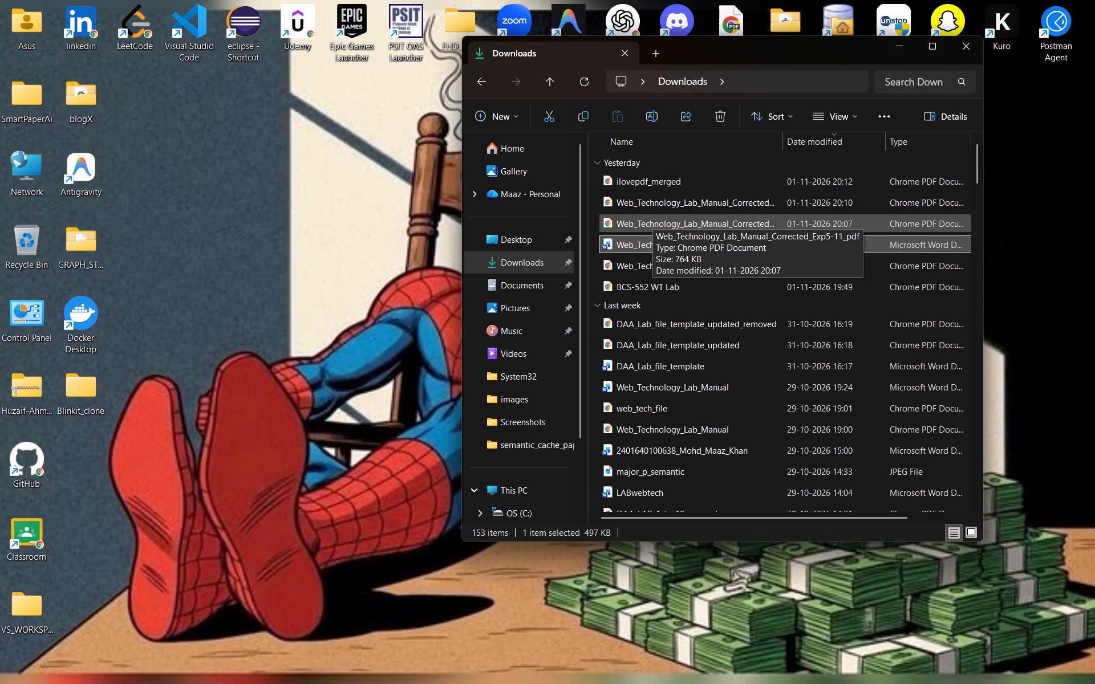
{"action": "double_click", "coordinate": [656, 389]}
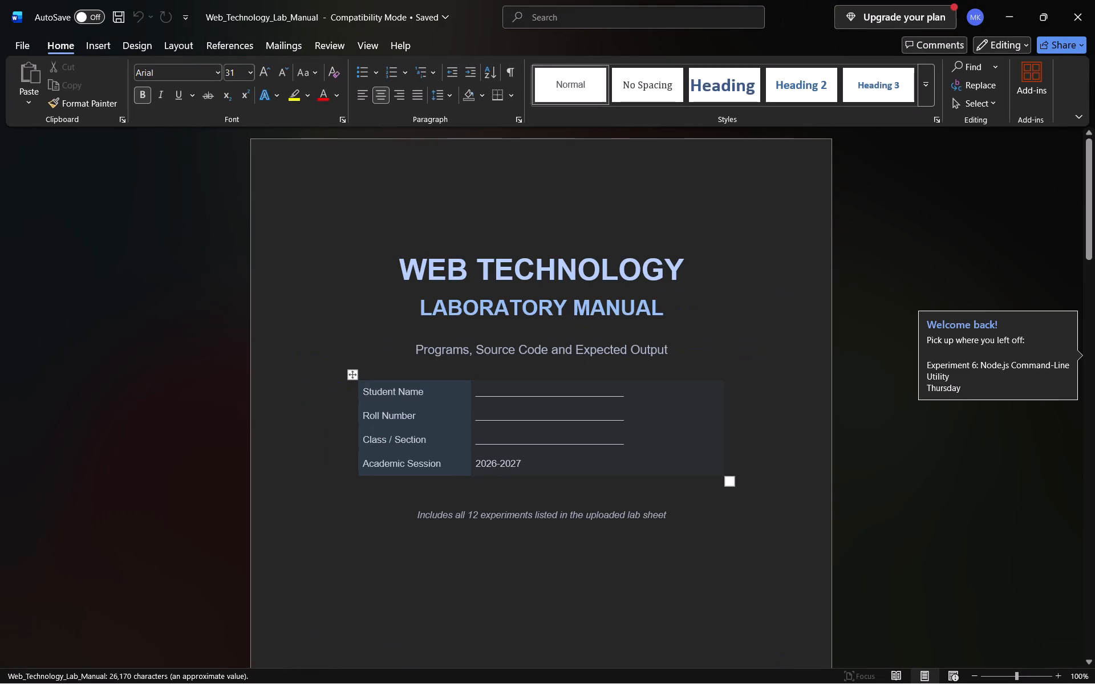
Look through Web_Technology_Lab_Manual from the title page, examining the contents table of experiments and the important setup notes.
{"action": "scroll", "coordinate": [658, 384], "scroll_direction": "down", "scroll_amount": 2}
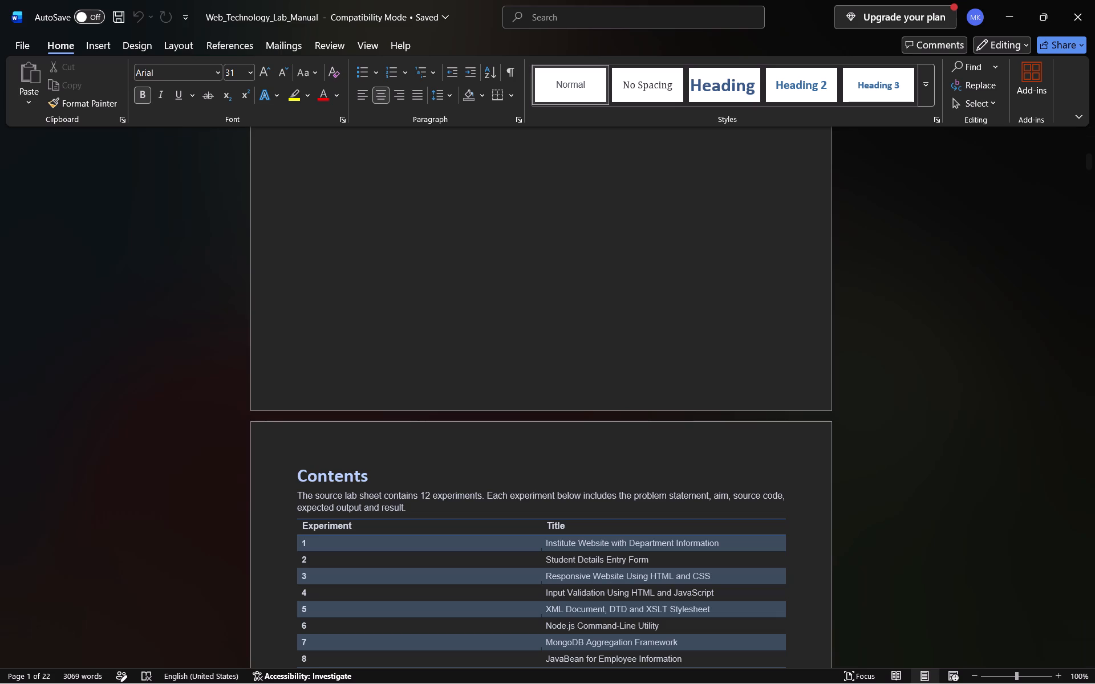
{"action": "scroll", "coordinate": [658, 384], "scroll_direction": "down", "scroll_amount": 4}
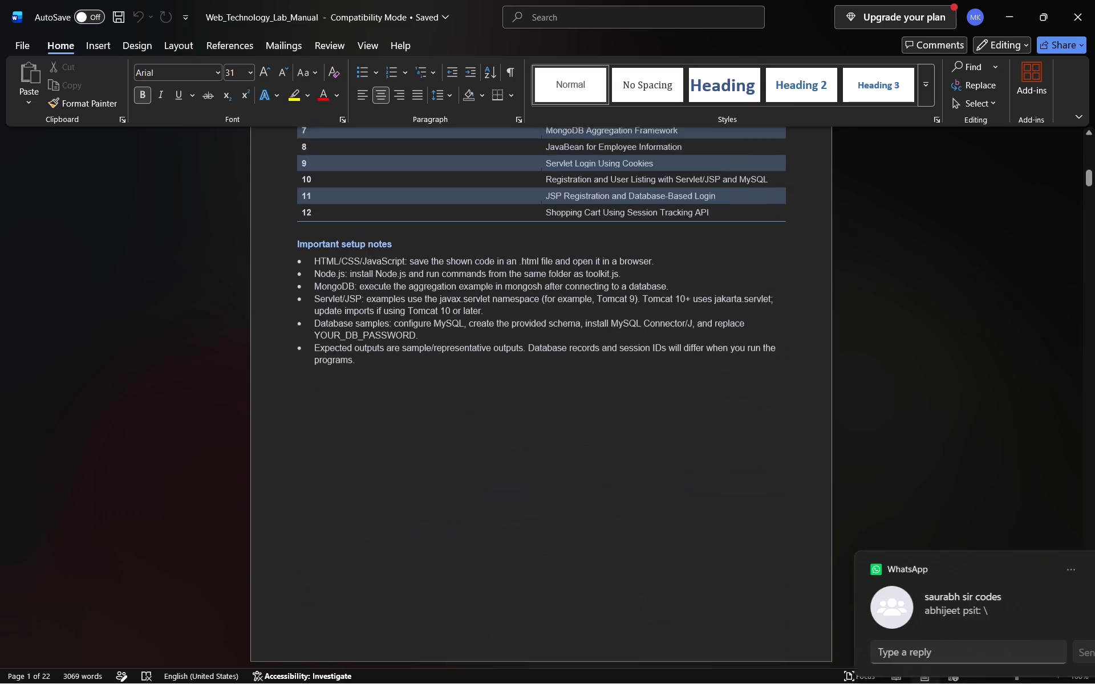
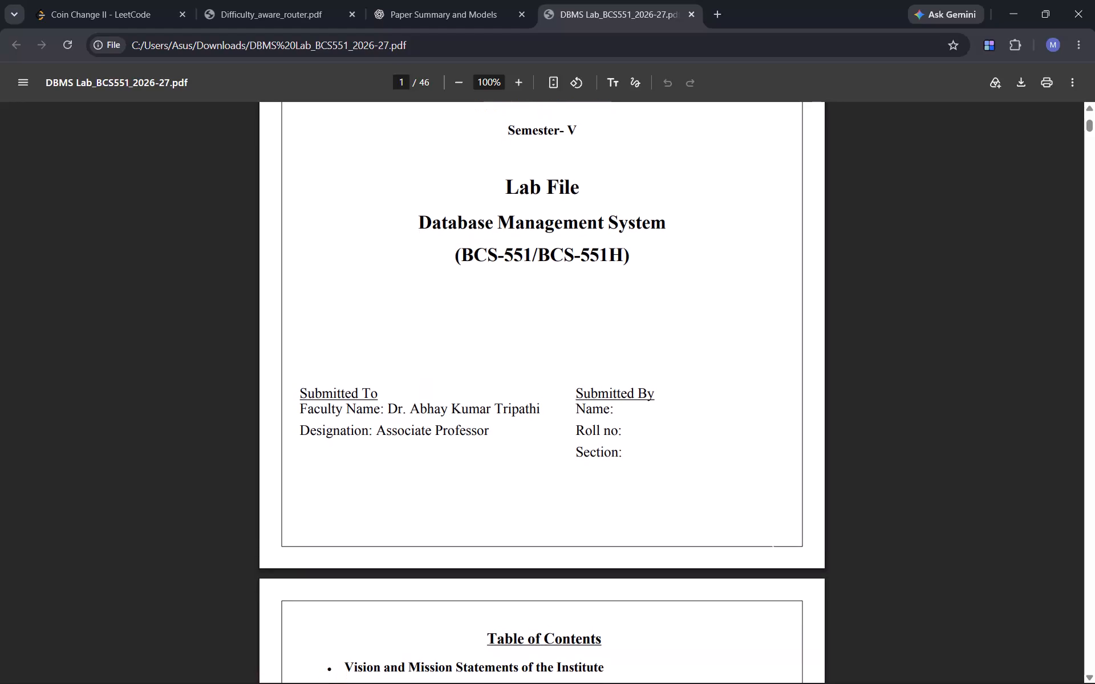
Look through the DBMS Lab_BCS551_2026-27 PDF in Chrome from the cover page into Experiment-0, examining the experiment list, index, and DDL and DML command syntaxes.
{"action": "scroll", "coordinate": [822, 343], "scroll_direction": "down", "scroll_amount": 6}
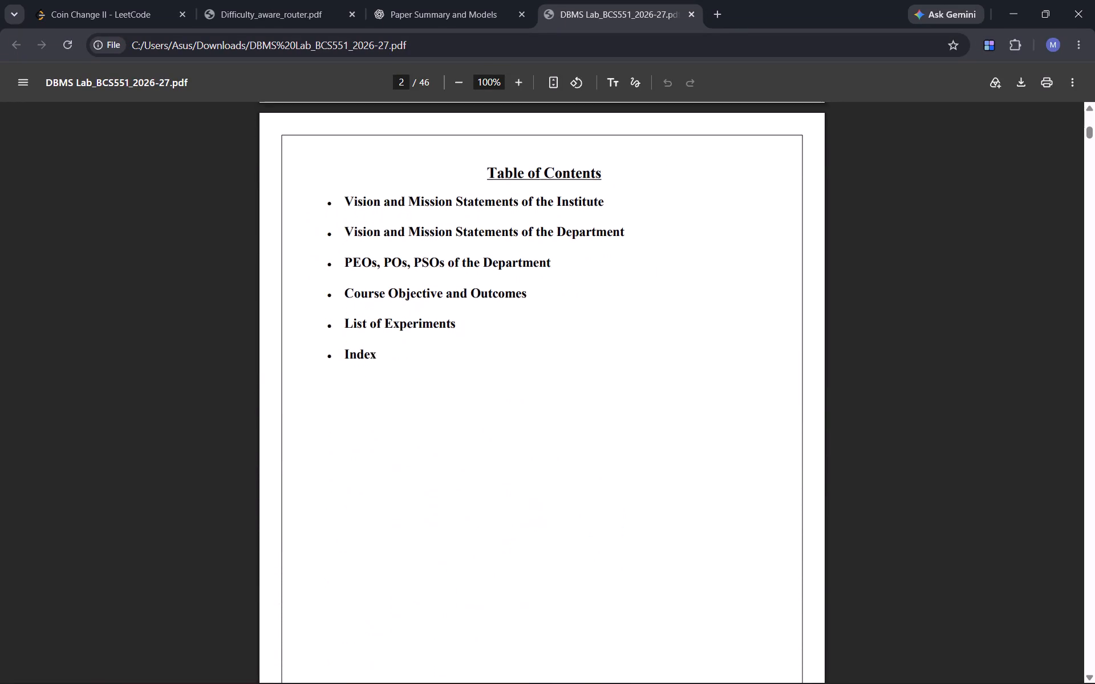
{"action": "scroll", "coordinate": [822, 343], "scroll_direction": "down", "scroll_amount": 7}
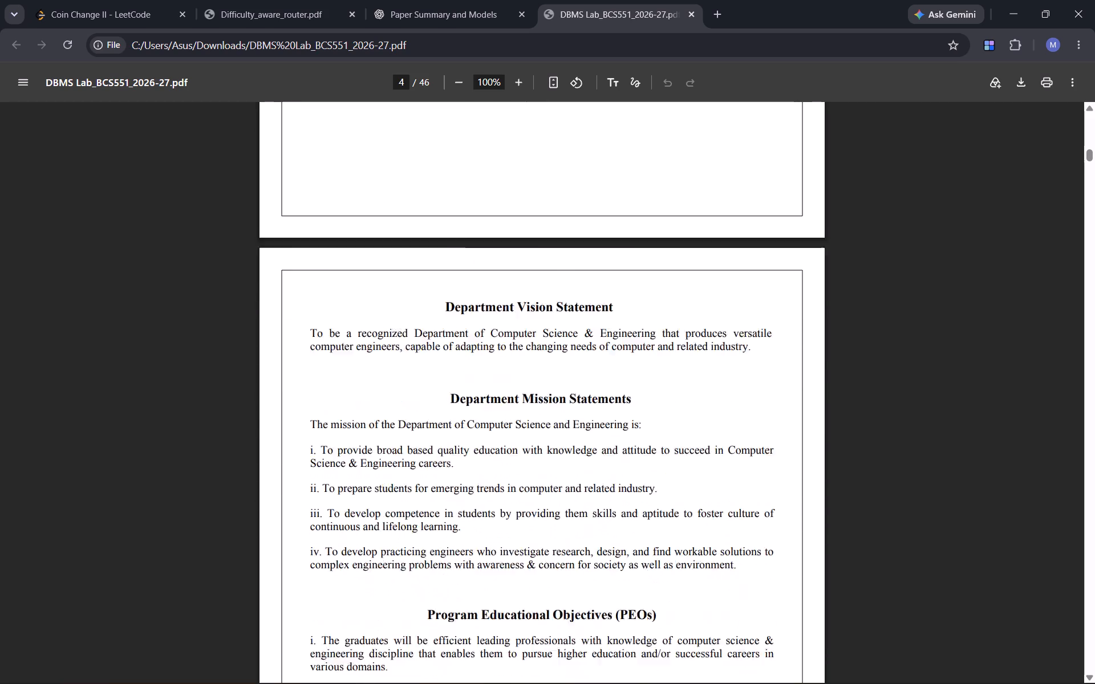
{"action": "scroll", "coordinate": [822, 343], "scroll_direction": "down", "scroll_amount": 5}
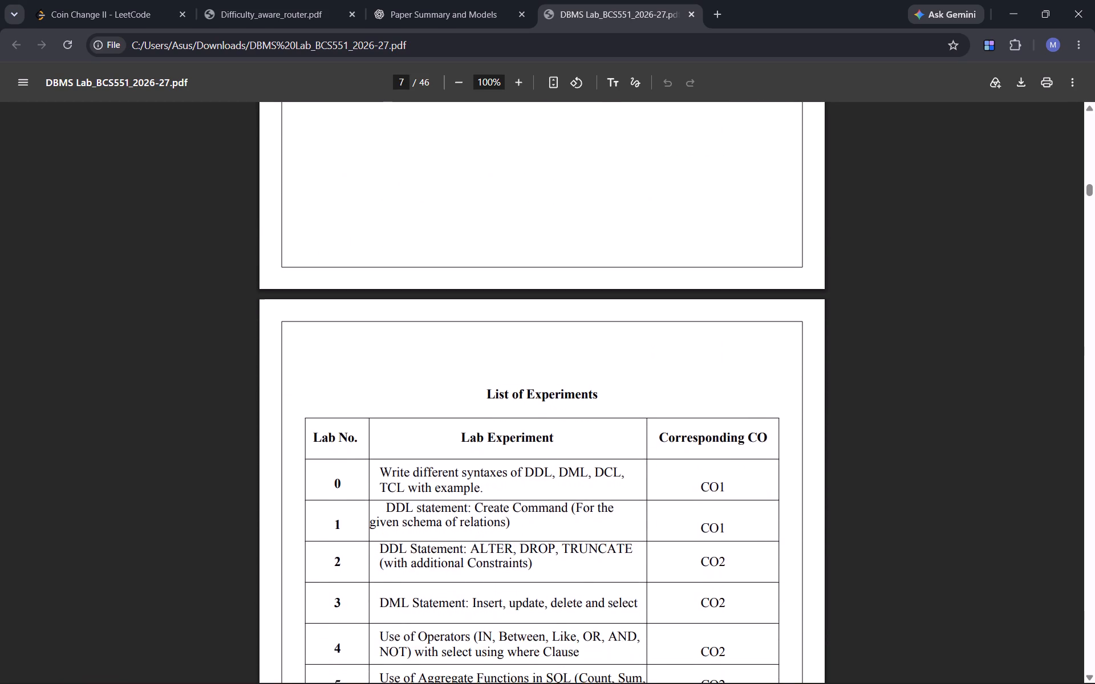
{"action": "scroll", "coordinate": [822, 343], "scroll_direction": "down", "scroll_amount": 3}
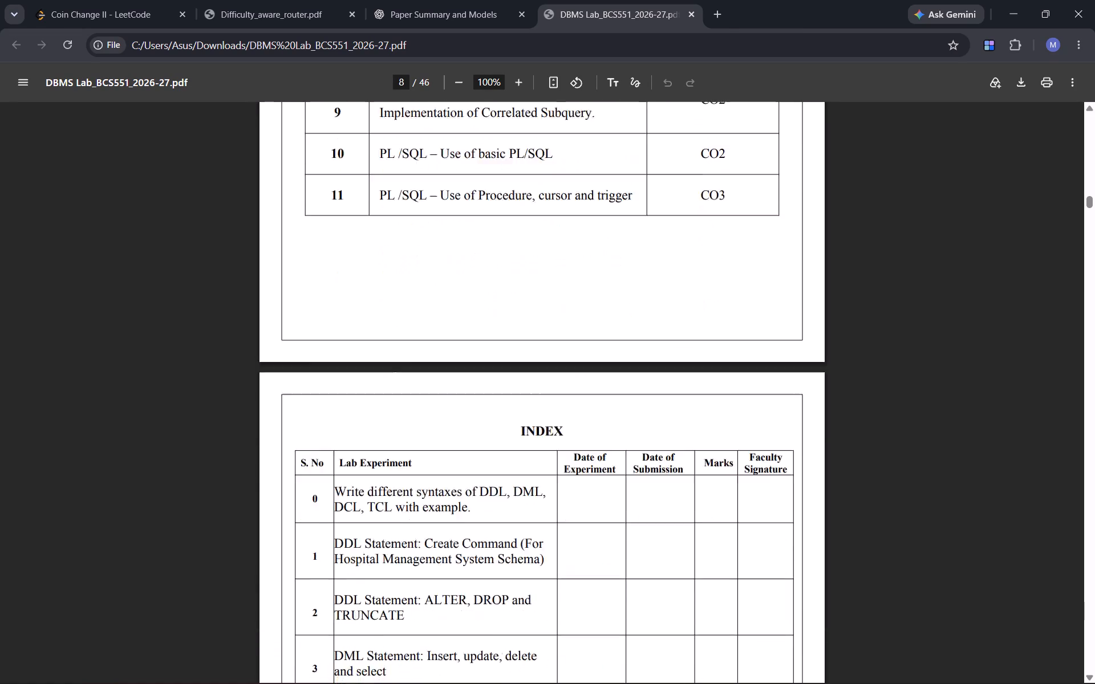
{"action": "scroll", "coordinate": [822, 343], "scroll_direction": "down", "scroll_amount": 3}
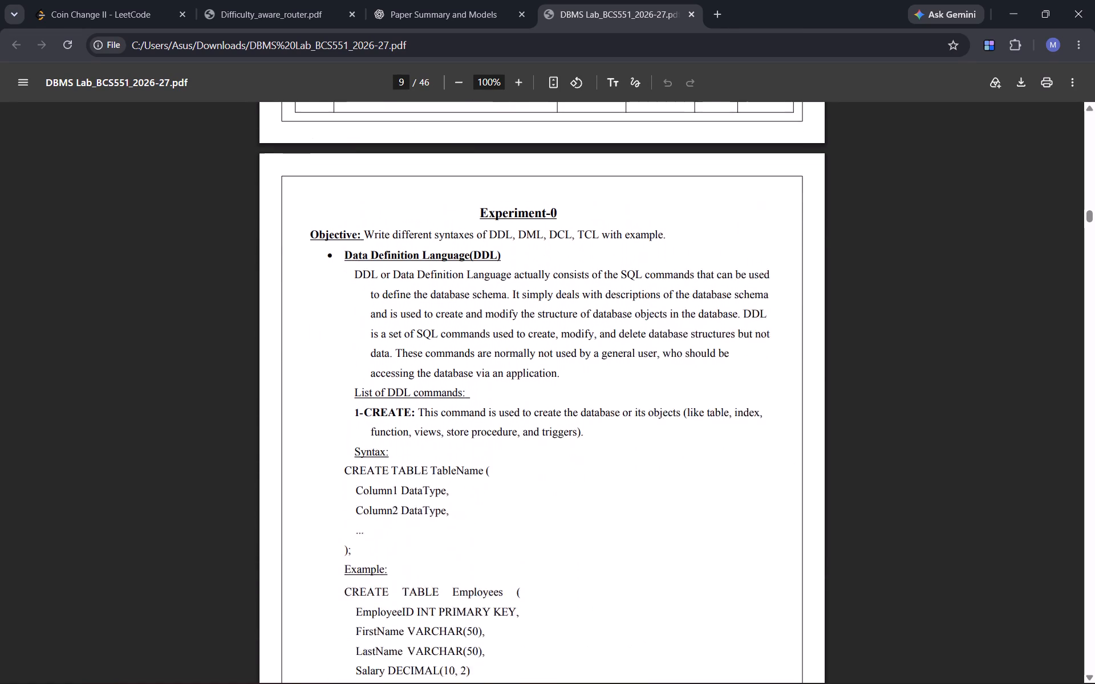
{"action": "scroll", "coordinate": [822, 343], "scroll_direction": "down", "scroll_amount": 3}
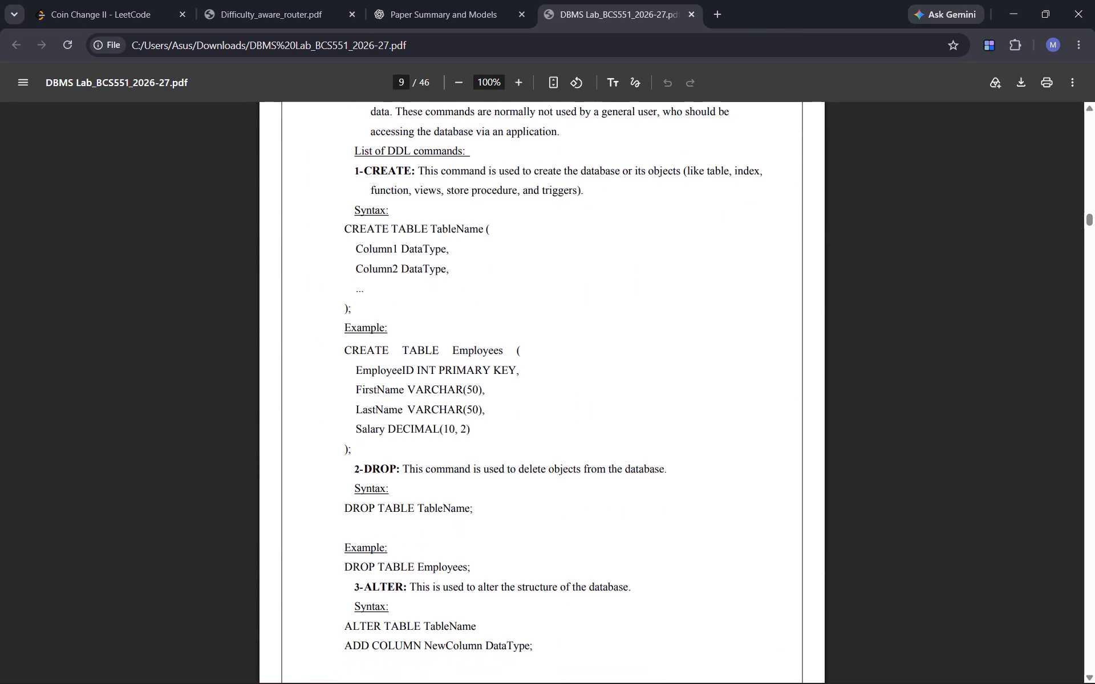
{"action": "scroll", "coordinate": [822, 343], "scroll_direction": "down", "scroll_amount": 5}
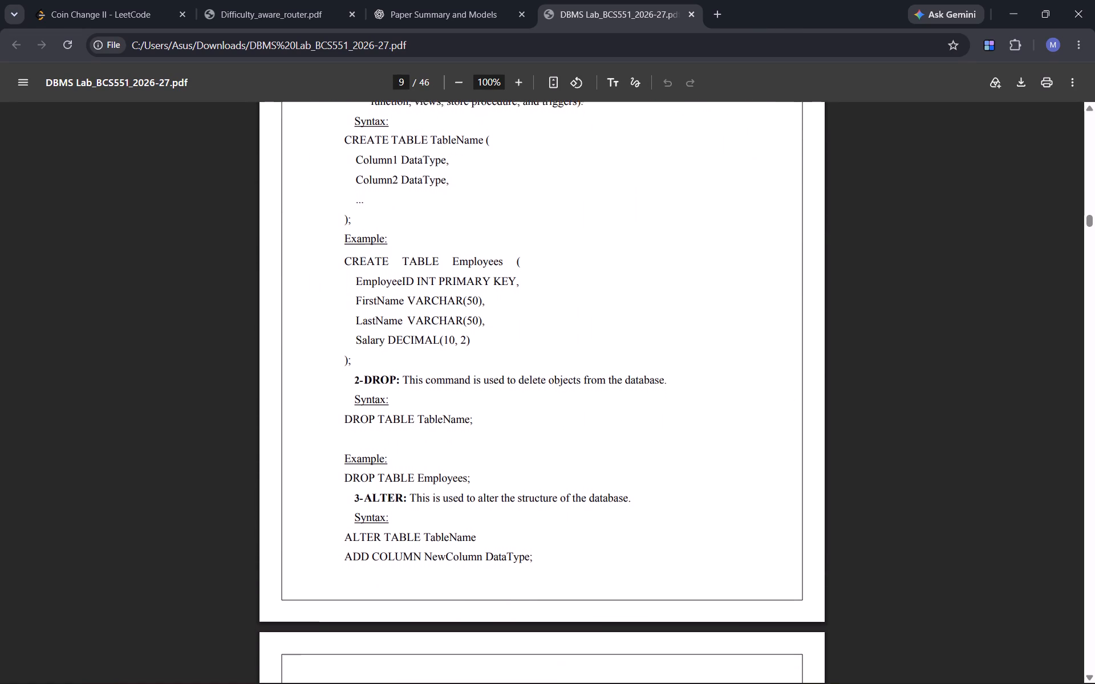
{"action": "scroll", "coordinate": [822, 343], "scroll_direction": "down", "scroll_amount": 5}
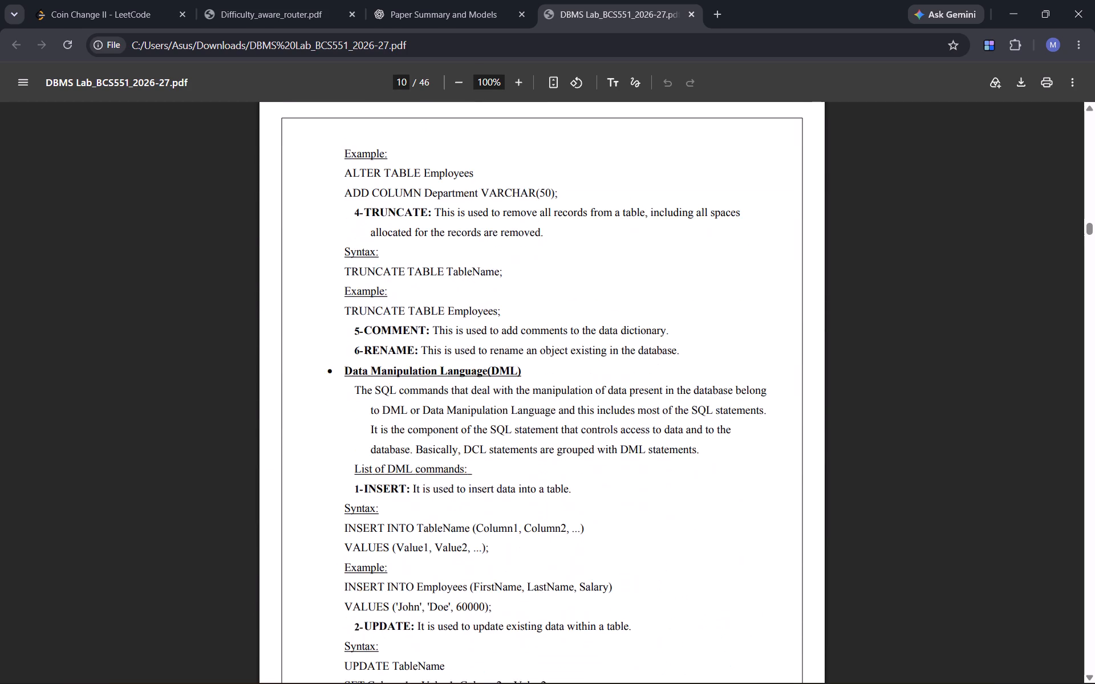
Look through the DBMS lab PDF from page 10, examining the DML, DCL and TCL commands and Experiment 1's table definitions.
{"action": "scroll", "coordinate": [822, 343], "scroll_direction": "down", "scroll_amount": 4}
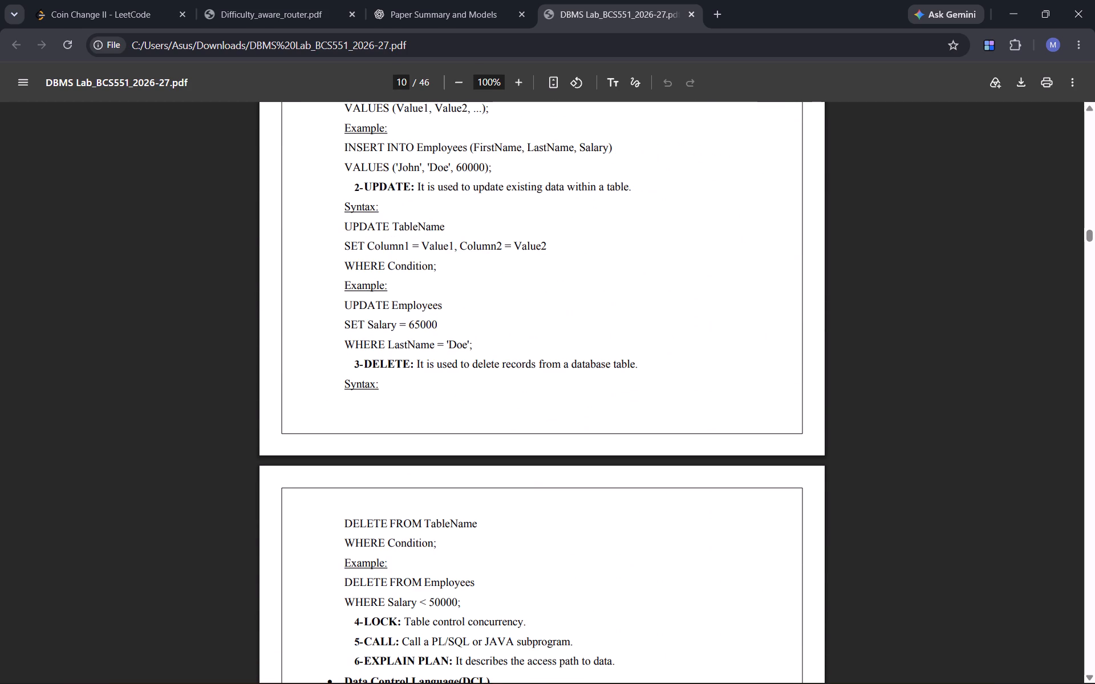
{"action": "scroll", "coordinate": [822, 343], "scroll_direction": "down", "scroll_amount": 4}
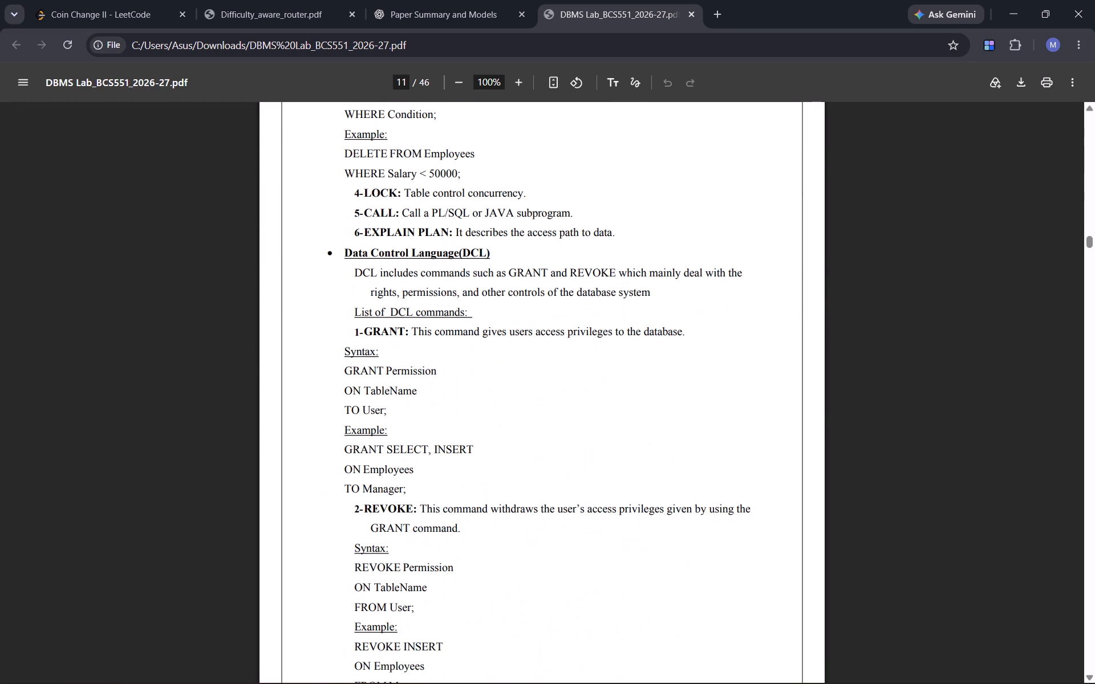
{"action": "scroll", "coordinate": [822, 343], "scroll_direction": "down", "scroll_amount": 7}
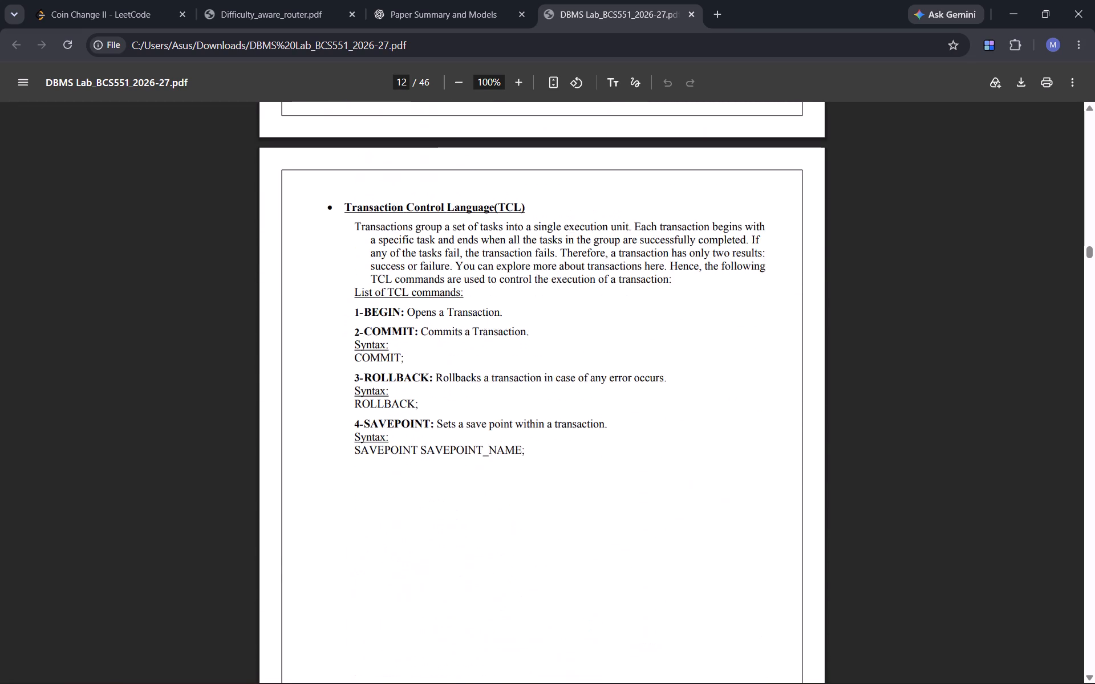
{"action": "scroll", "coordinate": [822, 343], "scroll_direction": "down", "scroll_amount": 5}
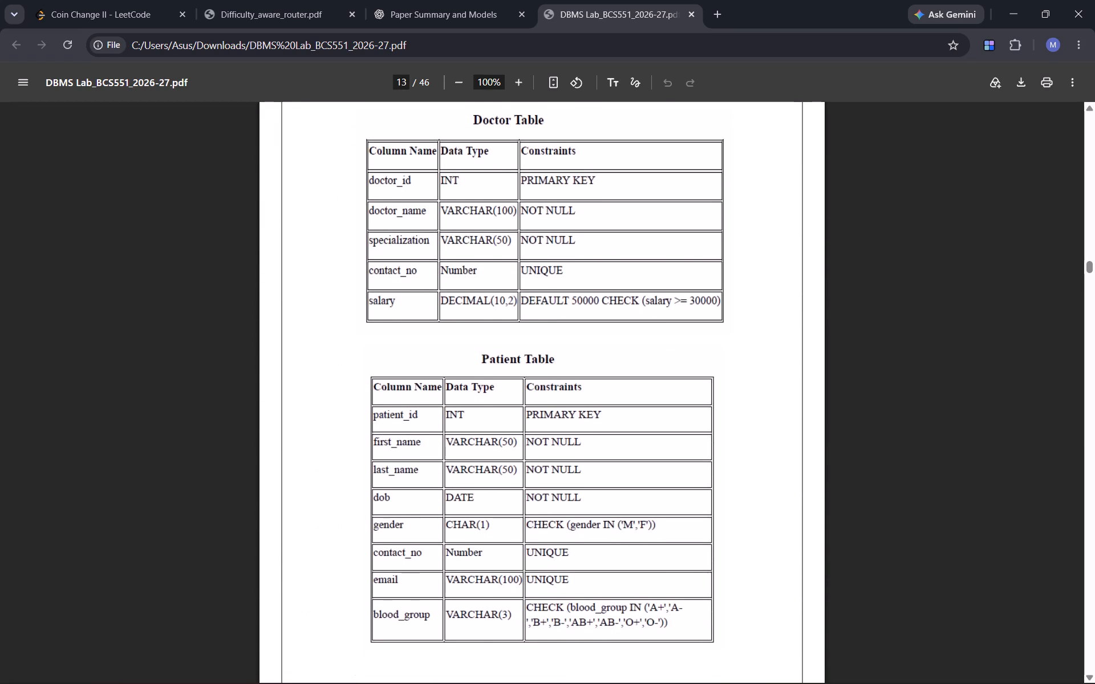
{"action": "scroll", "coordinate": [822, 343], "scroll_direction": "down", "scroll_amount": 2}
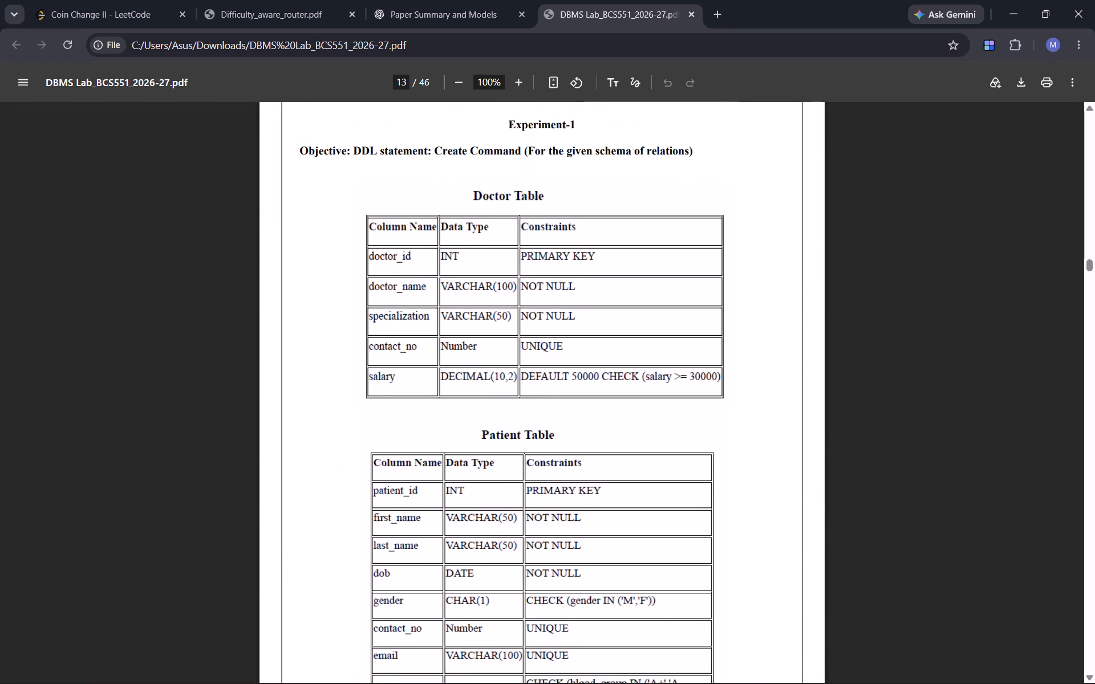
{"action": "scroll", "coordinate": [822, 343], "scroll_direction": "down", "scroll_amount": 4}
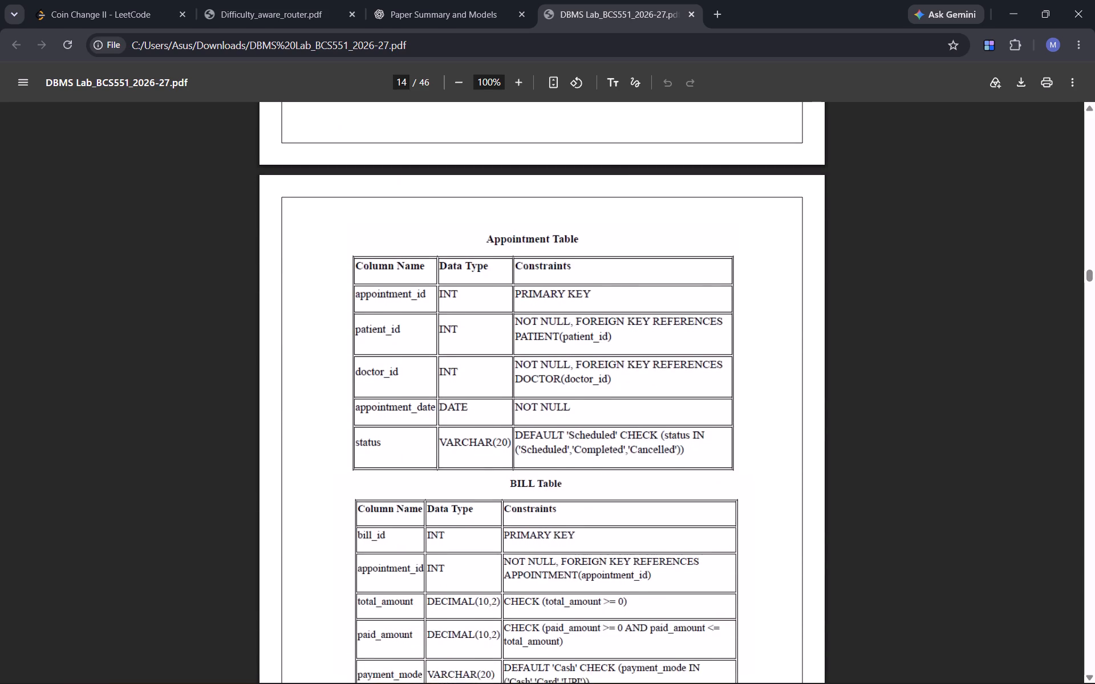
{"action": "scroll", "coordinate": [822, 343], "scroll_direction": "down", "scroll_amount": 5}
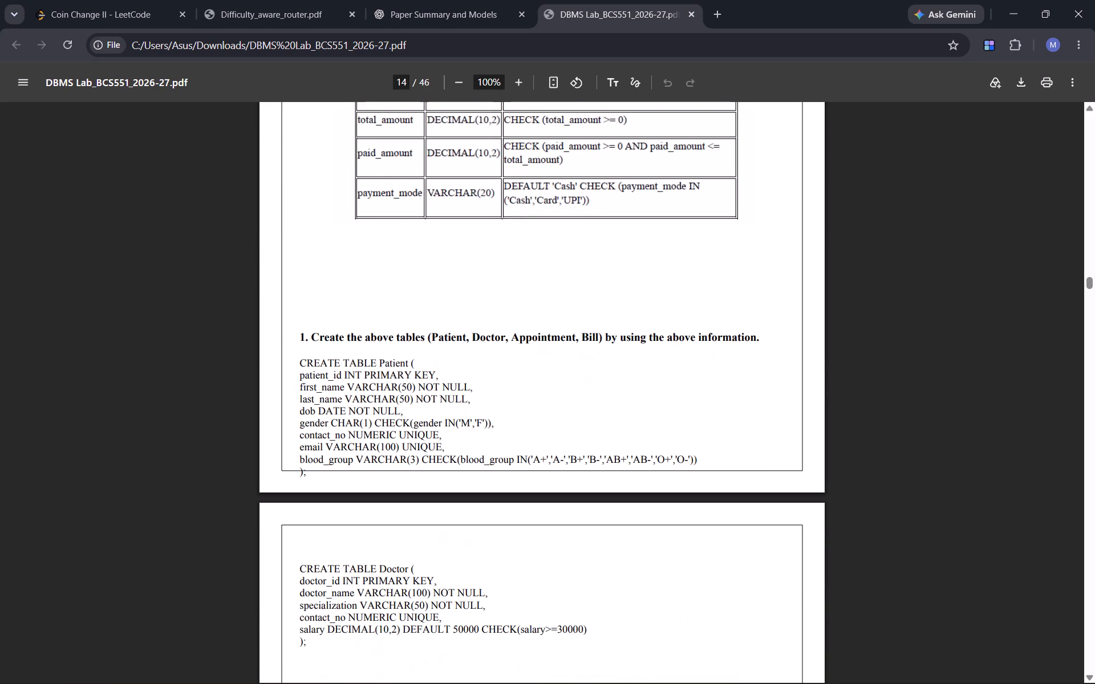
{"action": "scroll", "coordinate": [822, 343], "scroll_direction": "down", "scroll_amount": 3}
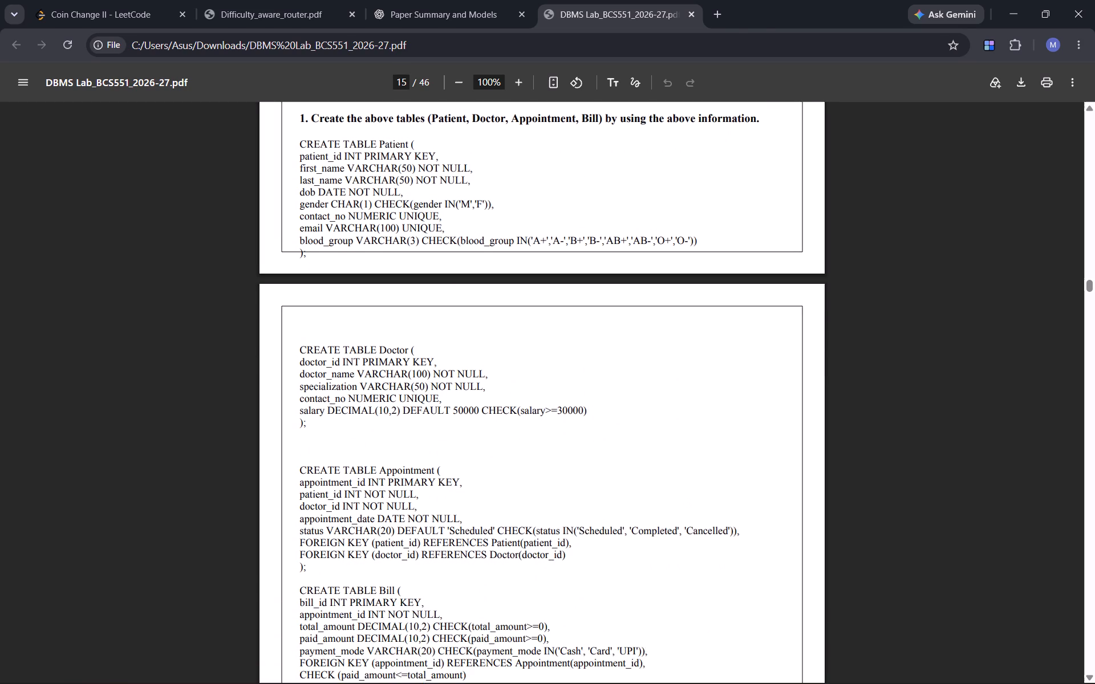
{"action": "scroll", "coordinate": [822, 343], "scroll_direction": "down", "scroll_amount": 6}
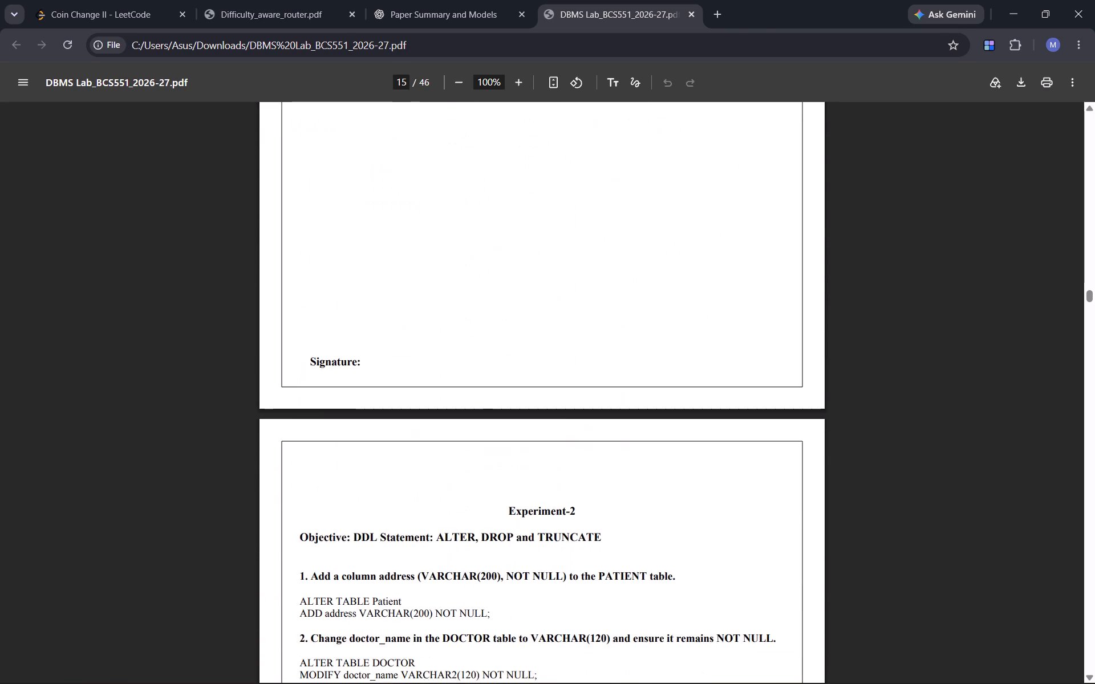
Look through Experiments 2 to 4 of the DBMS lab PDF, examining the questions and their SQL statements.
{"action": "scroll", "coordinate": [822, 343], "scroll_direction": "down", "scroll_amount": 7}
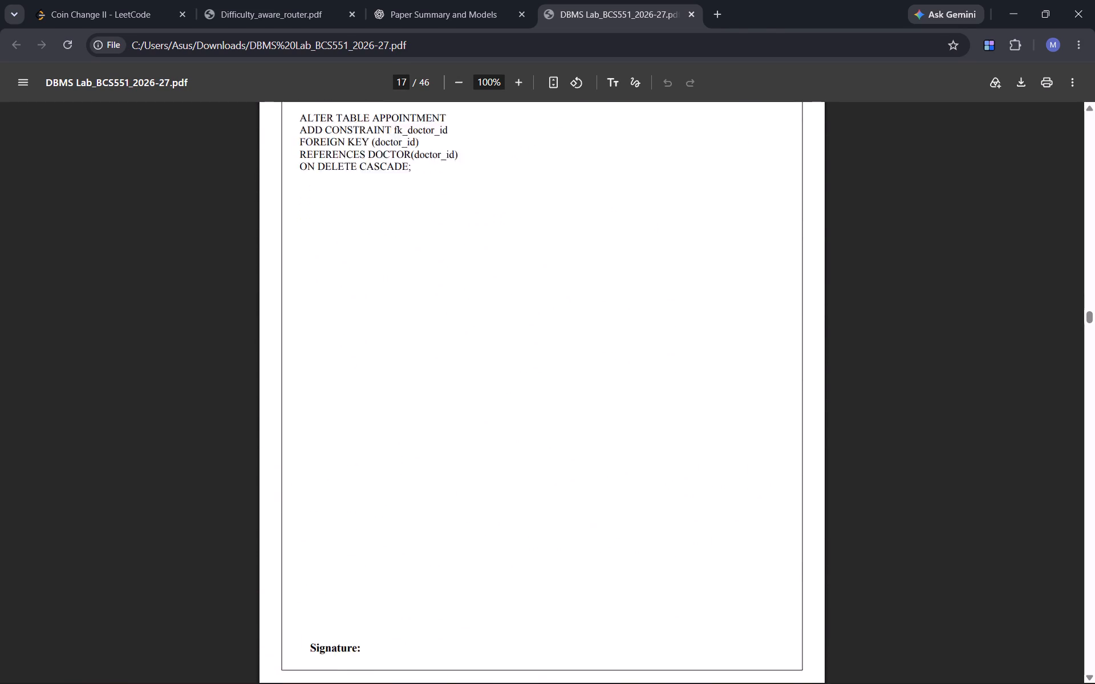
{"action": "scroll", "coordinate": [822, 343], "scroll_direction": "down", "scroll_amount": 3}
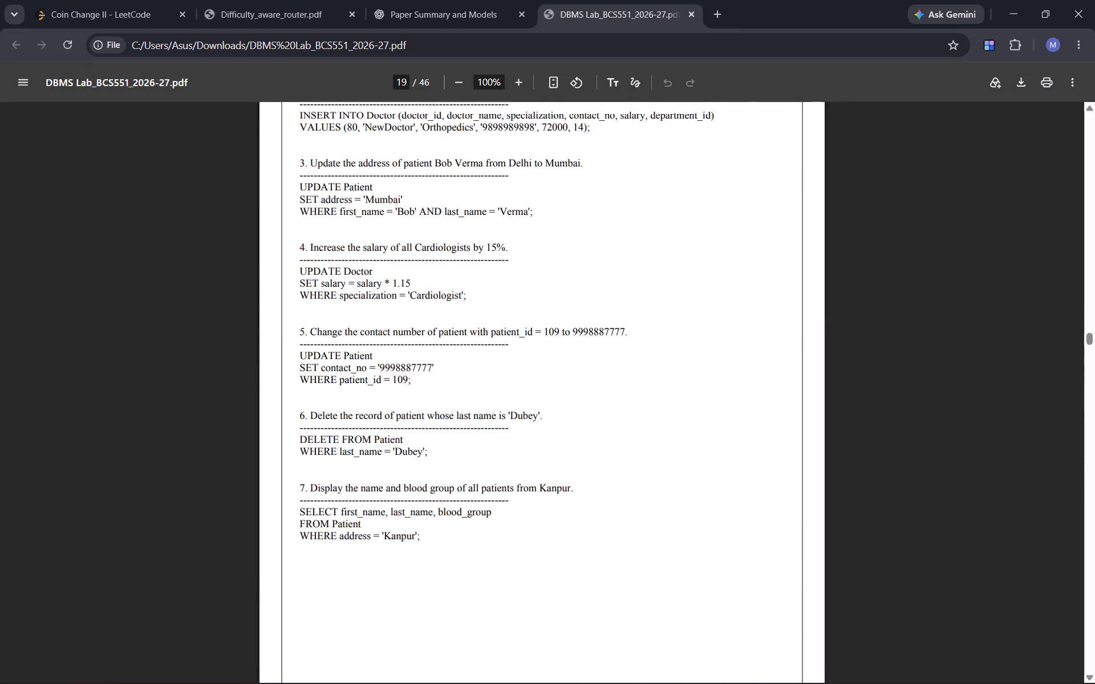
{"action": "scroll", "coordinate": [822, 343], "scroll_direction": "down", "scroll_amount": 3}
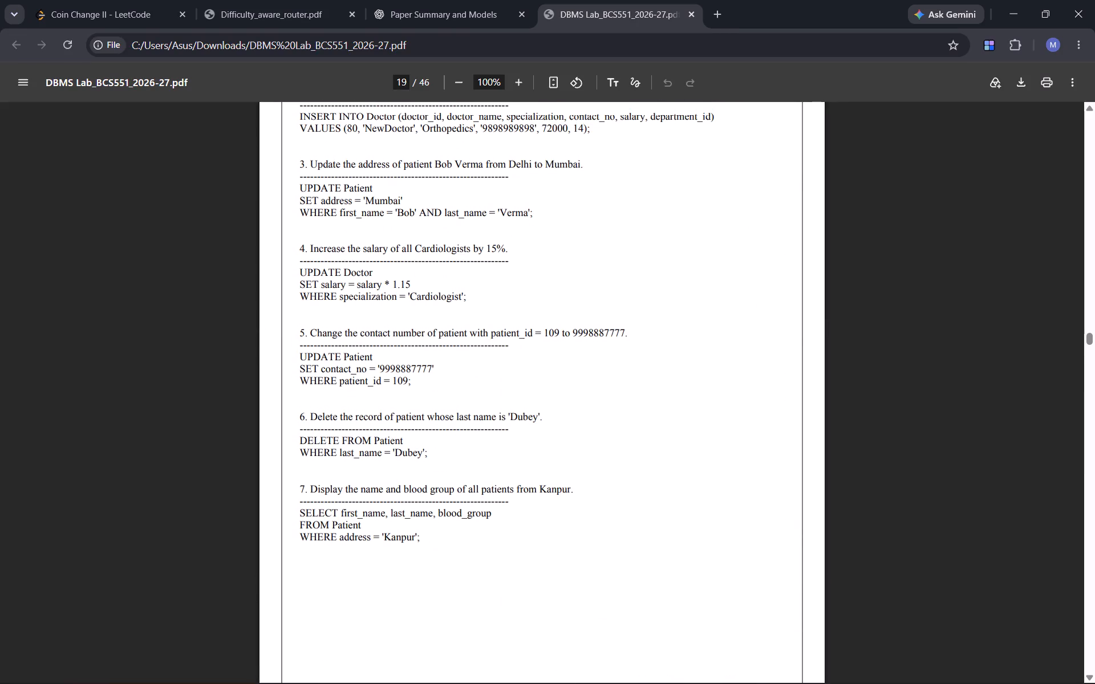
{"action": "scroll", "coordinate": [822, 343], "scroll_direction": "down", "scroll_amount": 6}
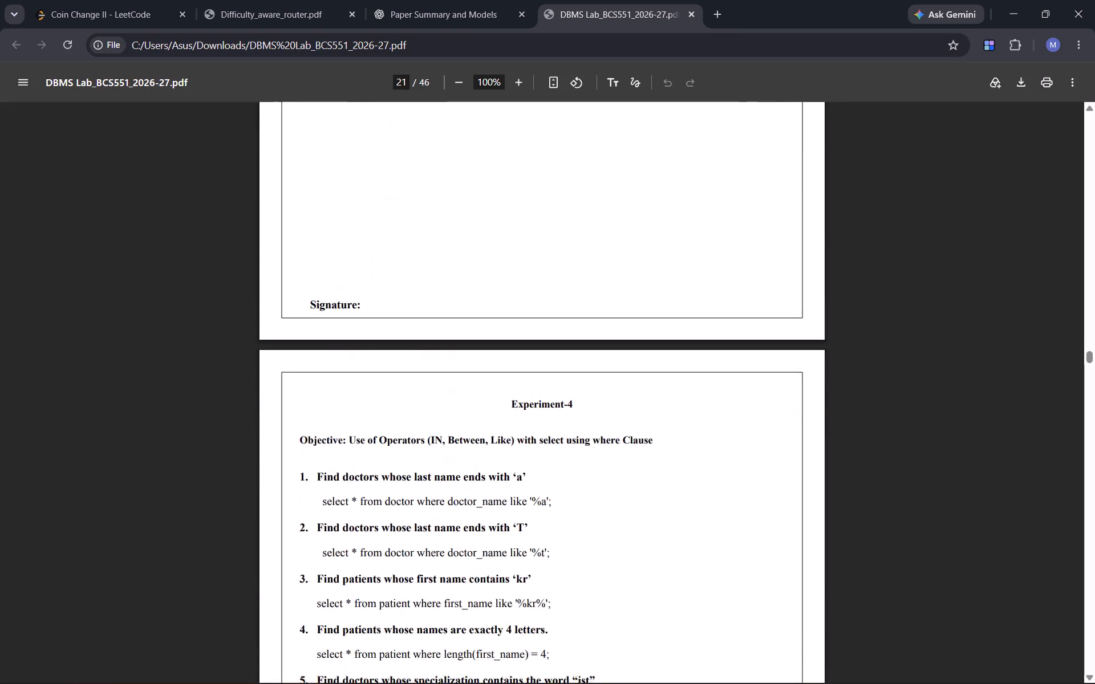
{"action": "scroll", "coordinate": [822, 343], "scroll_direction": "down", "scroll_amount": 3}
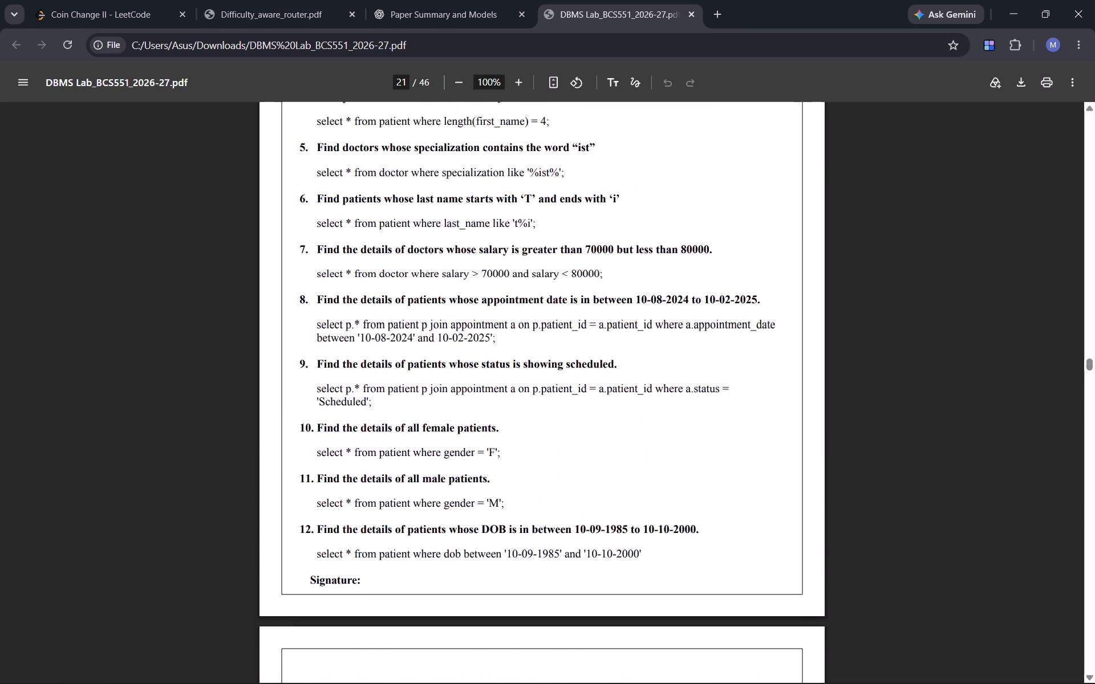
{"action": "scroll", "coordinate": [822, 343], "scroll_direction": "down", "scroll_amount": 6}
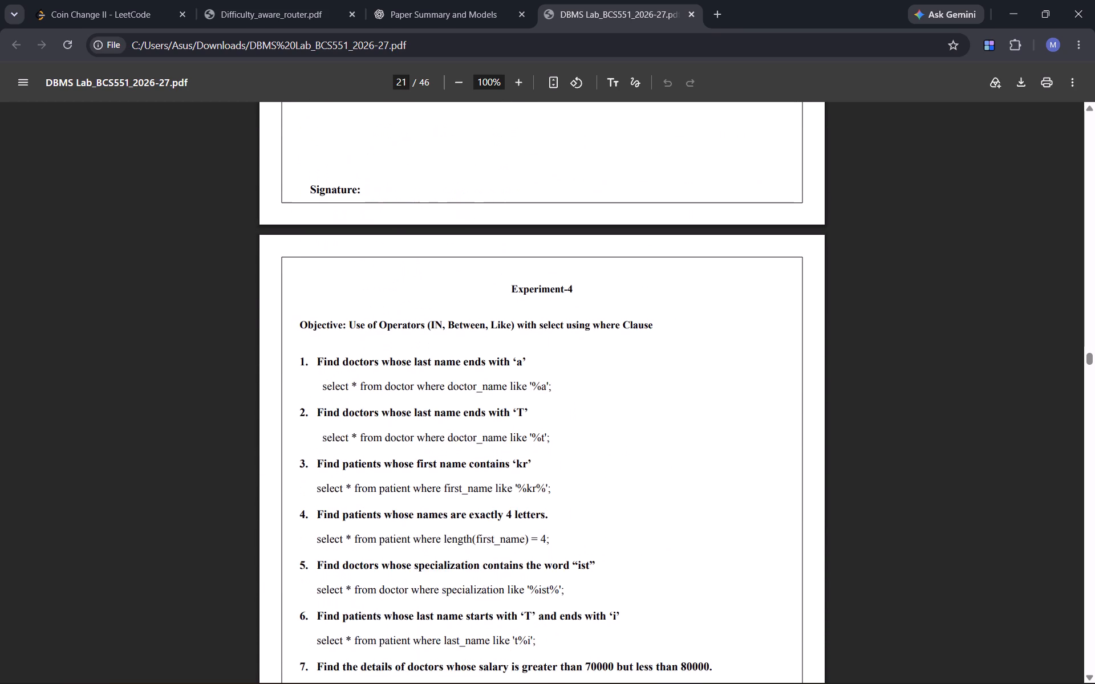
Look through the DBMS lab PDF from Experiment 5 to page 44, examining the aggregate and grouping queries and the salary procedure.
{"action": "scroll", "coordinate": [822, 343], "scroll_direction": "down", "scroll_amount": 6}
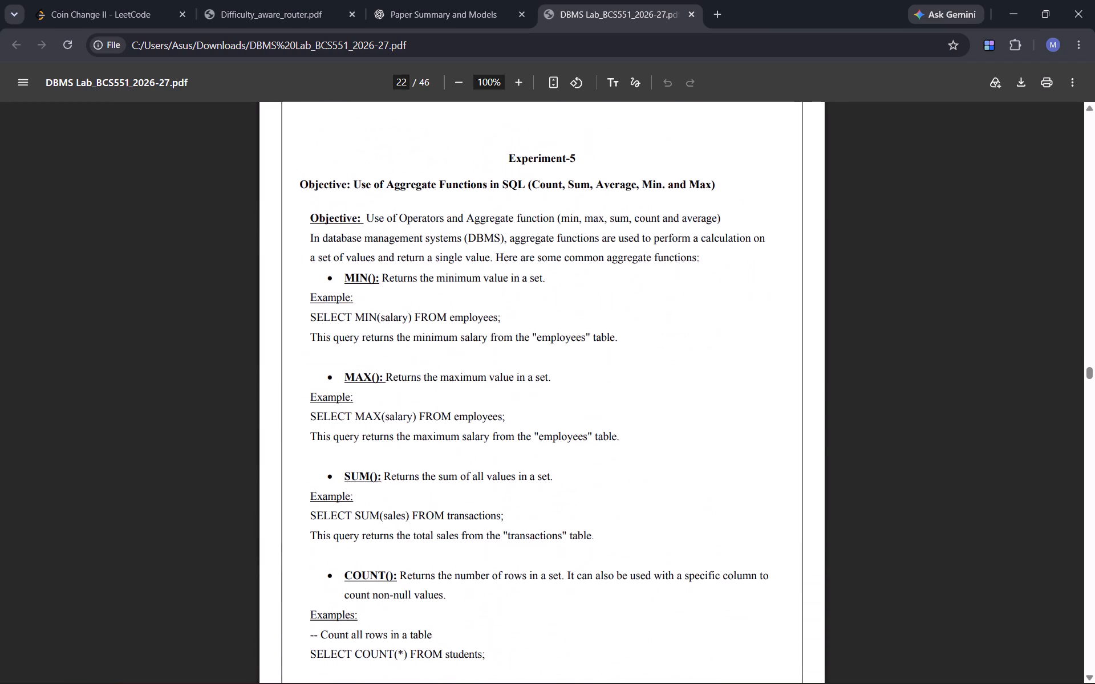
{"action": "scroll", "coordinate": [822, 343], "scroll_direction": "down", "scroll_amount": 7}
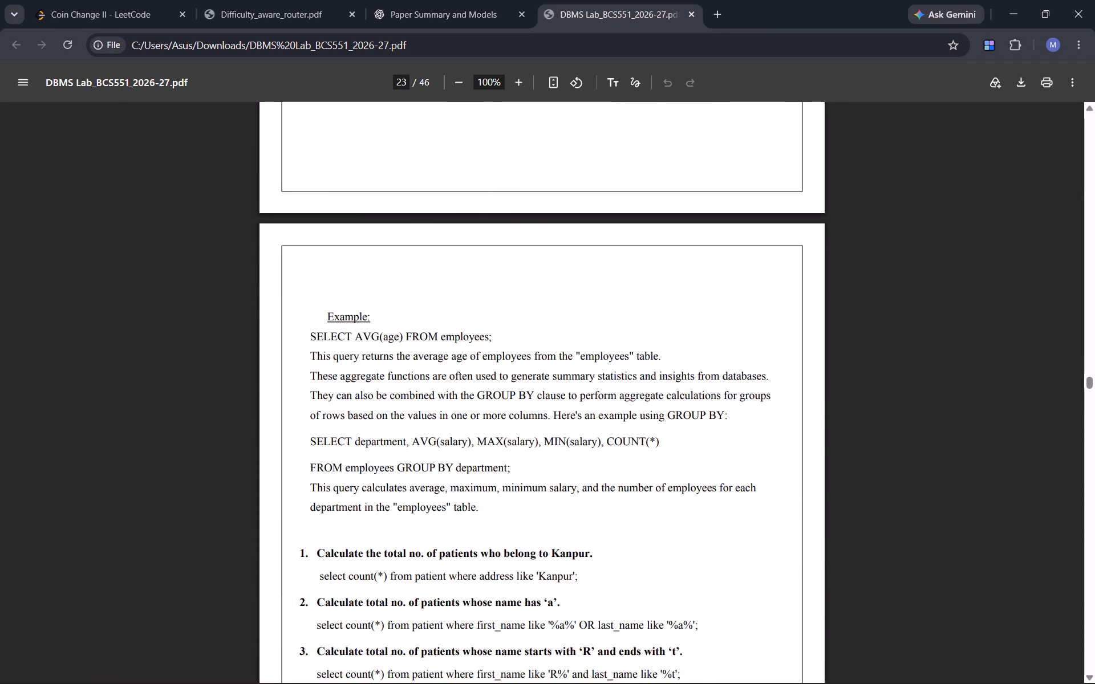
{"action": "scroll", "coordinate": [822, 343], "scroll_direction": "down", "scroll_amount": 7}
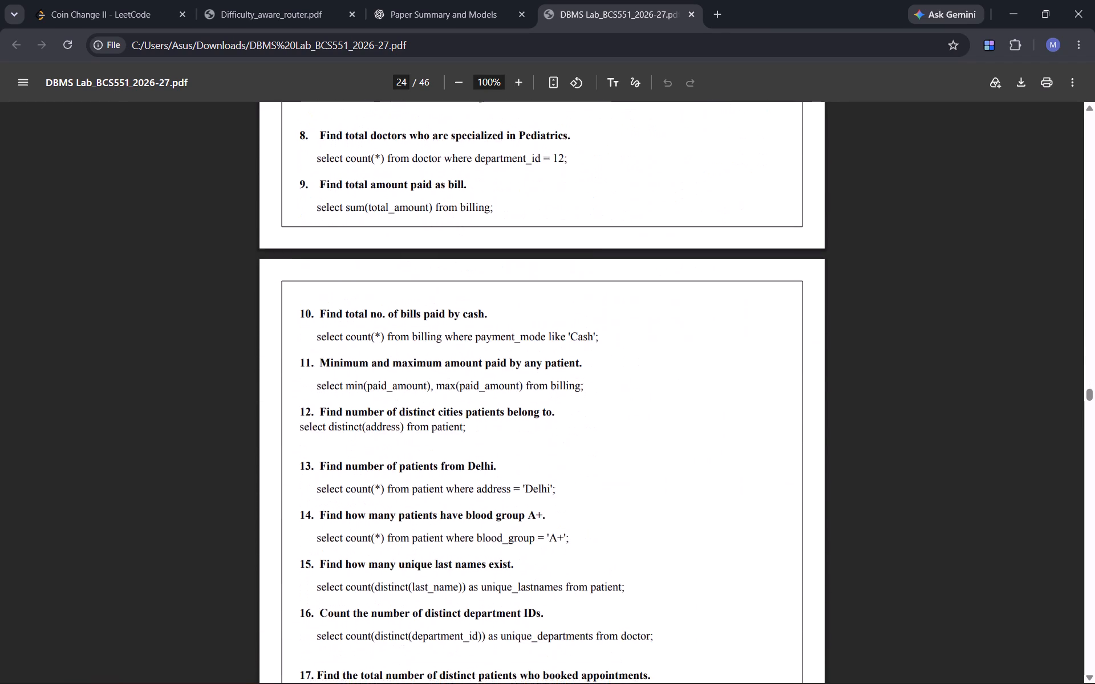
{"action": "scroll", "coordinate": [822, 343], "scroll_direction": "down", "scroll_amount": 7}
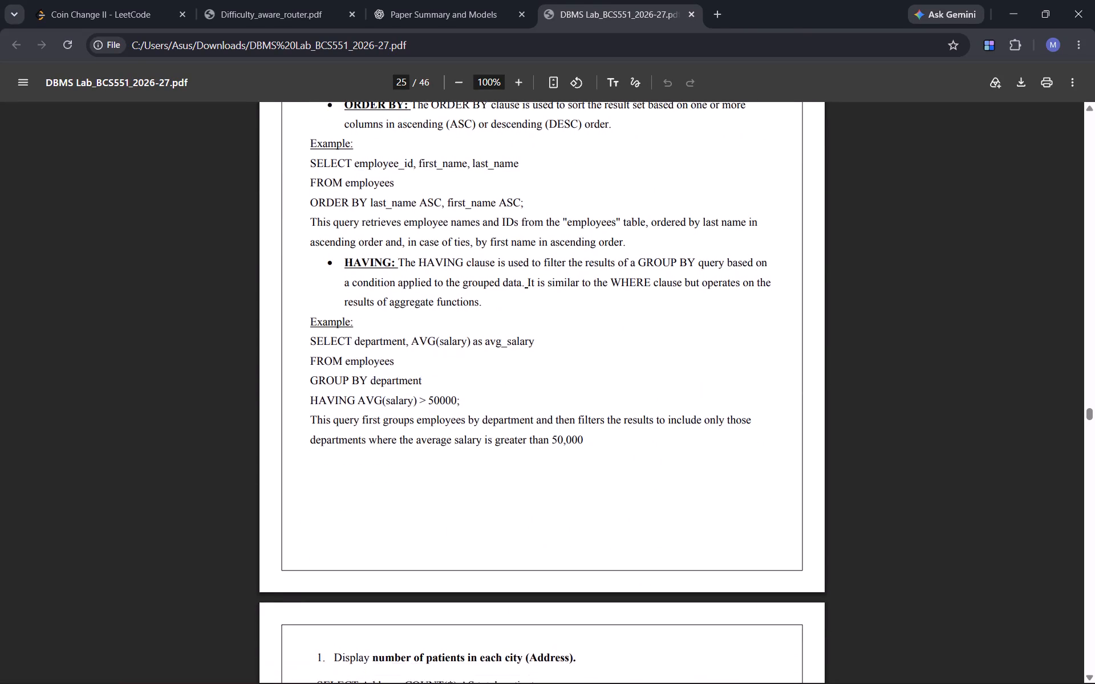
{"action": "scroll", "coordinate": [822, 343], "scroll_direction": "down", "scroll_amount": 1}
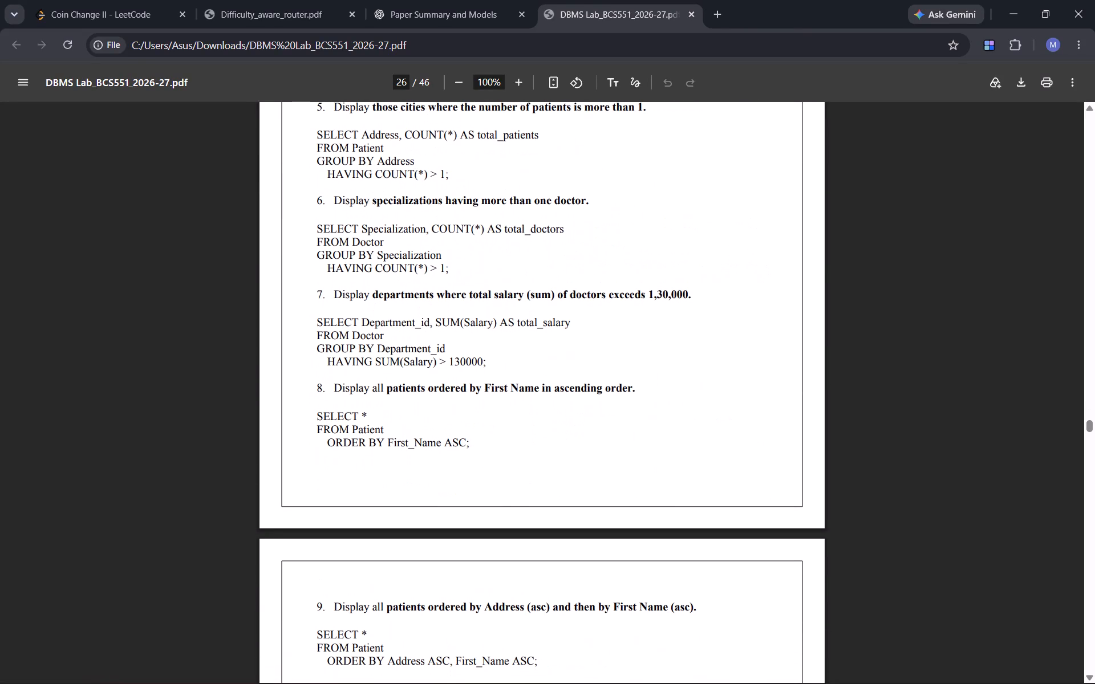
{"action": "scroll", "coordinate": [822, 343], "scroll_direction": "down", "scroll_amount": 1}
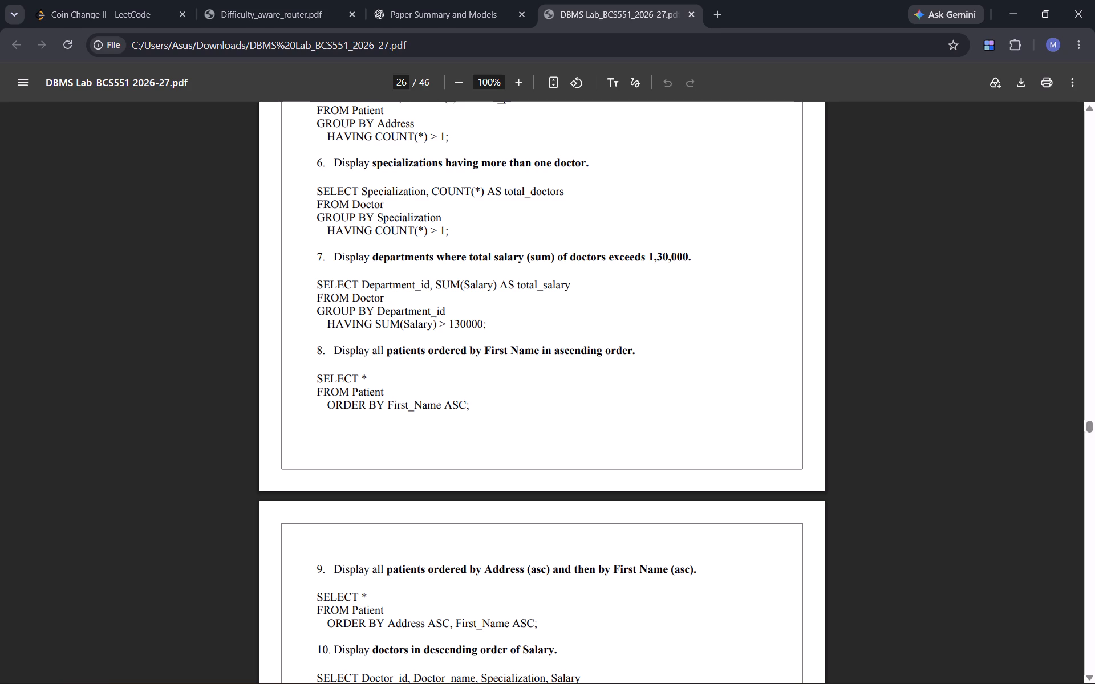
{"action": "scroll", "coordinate": [822, 343], "scroll_direction": "down", "scroll_amount": 5}
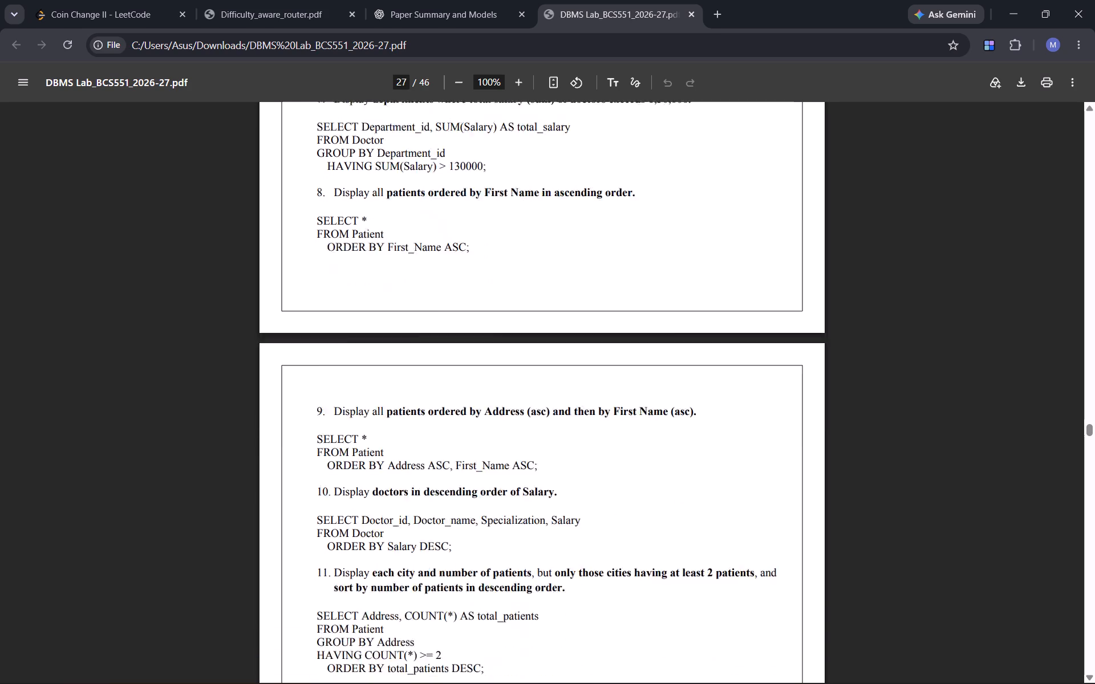
{"action": "scroll", "coordinate": [822, 343], "scroll_direction": "down", "scroll_amount": 20}
{"action": "scroll", "coordinate": [822, 343], "scroll_direction": "down", "scroll_amount": 9}
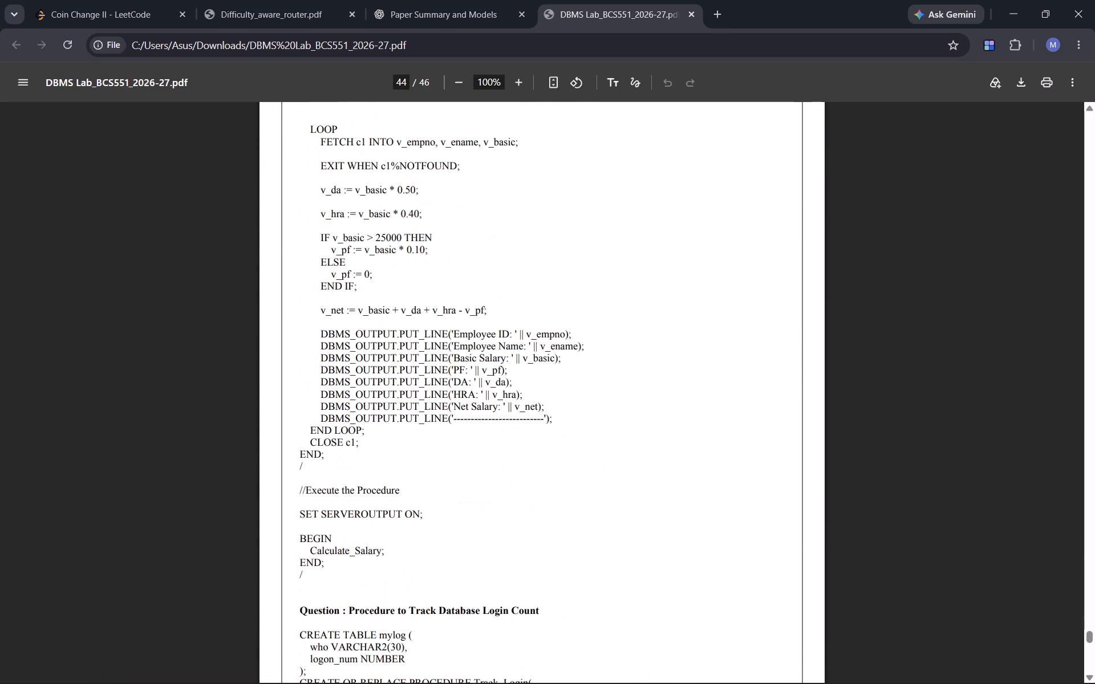
Close both open Word windows of the Web Technology lab manual.
{"action": "left_click", "coordinate": [789, 668]}
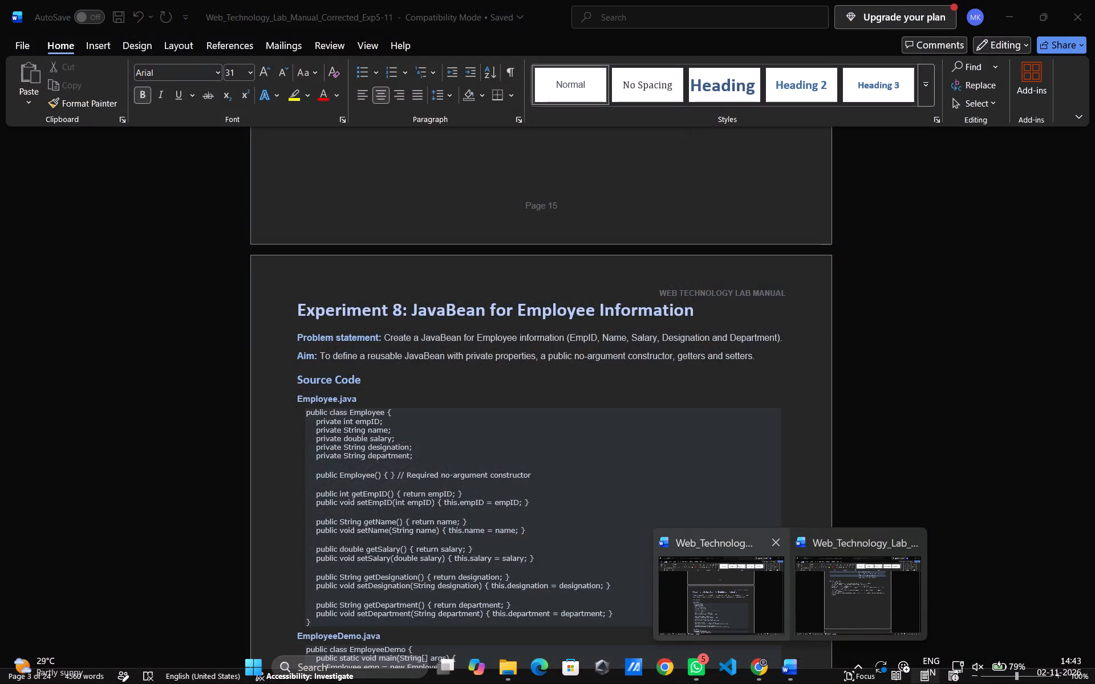
{"action": "left_click", "coordinate": [772, 549]}
{"action": "left_click", "coordinate": [838, 535]}
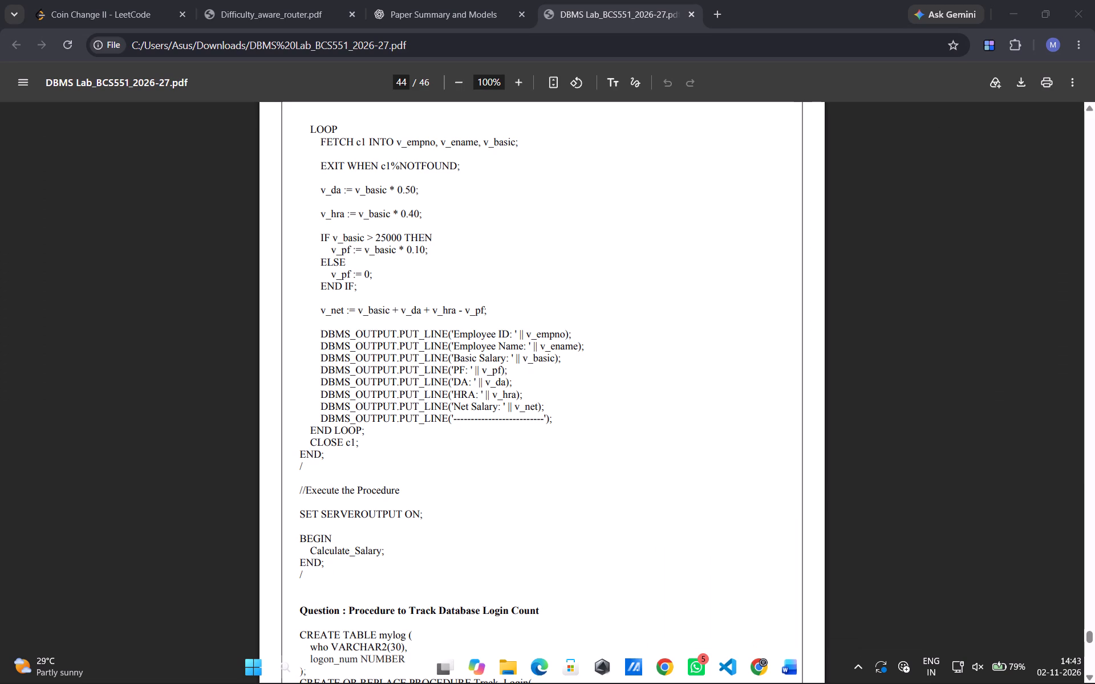
Open the PDF Web_Technology_Lab_Manual_Corrected_Exp5-11_pdf_removed from the Downloads folder in File Explorer.
{"action": "left_click", "coordinate": [538, 673]}
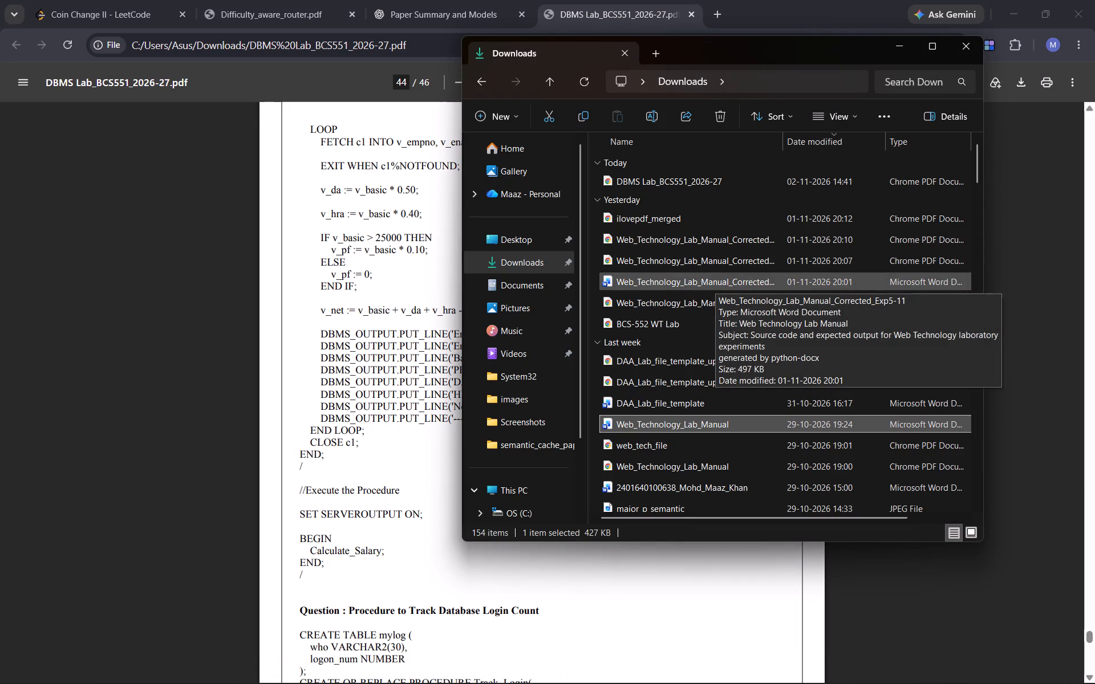
{"action": "double_click", "coordinate": [708, 235]}
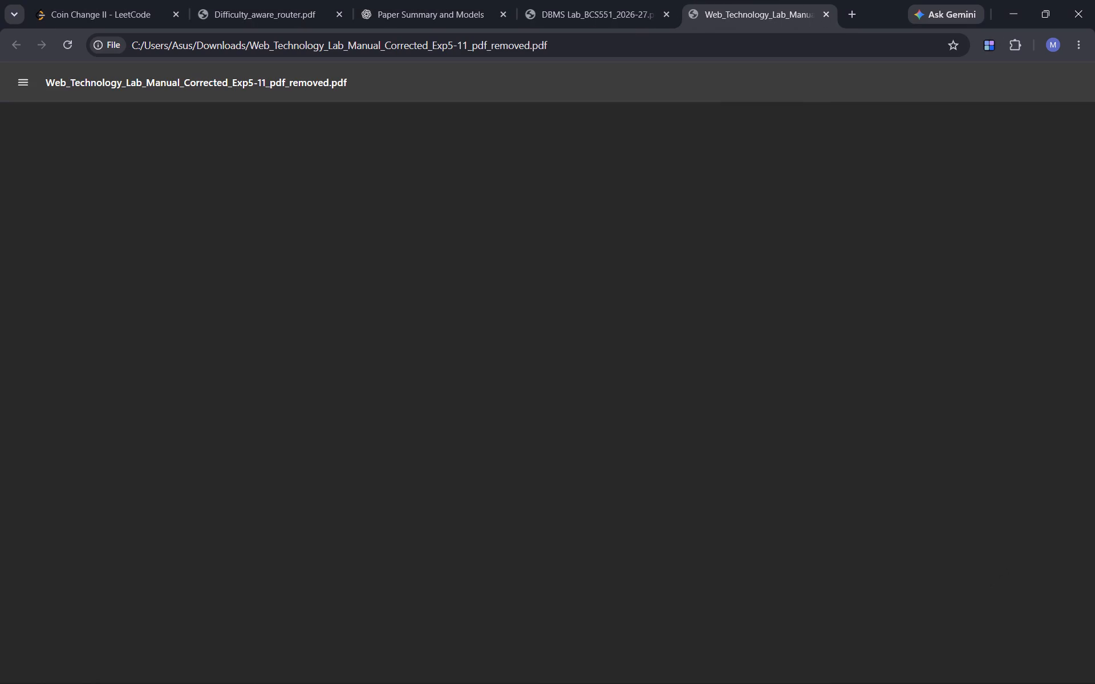
Look through the Web Technology manual PDF from Experiment 1 to page 9, examining the source code and output screenshots.
{"action": "scroll", "coordinate": [708, 235], "scroll_direction": "up", "scroll_amount": 2}
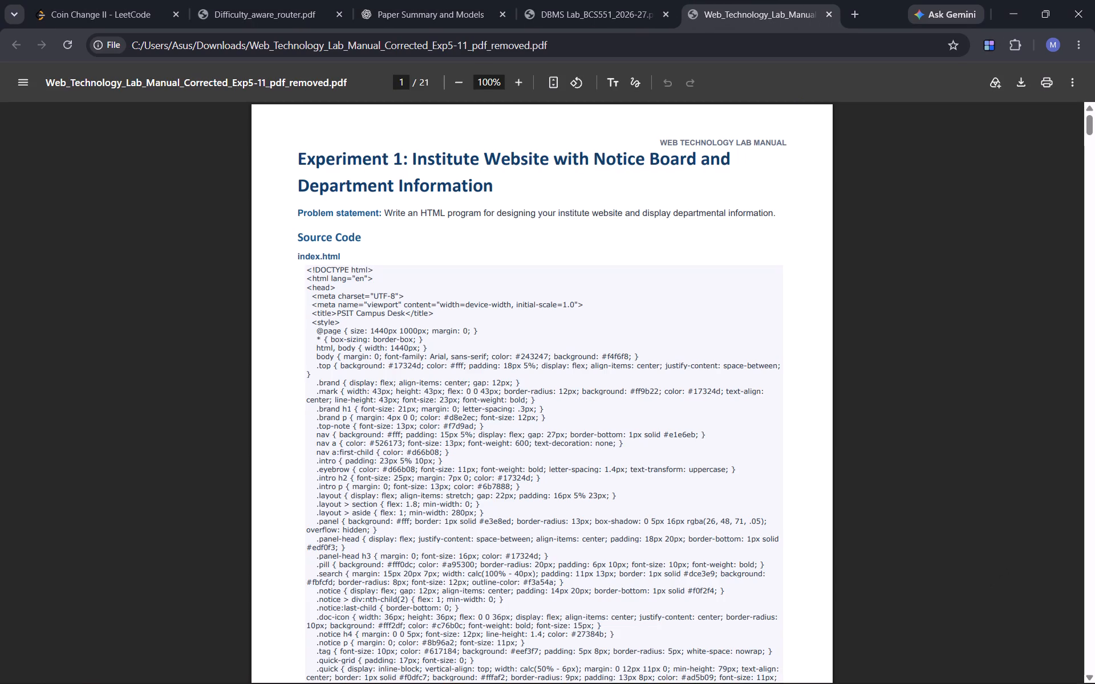
{"action": "scroll", "coordinate": [708, 235], "scroll_direction": "down", "scroll_amount": 4}
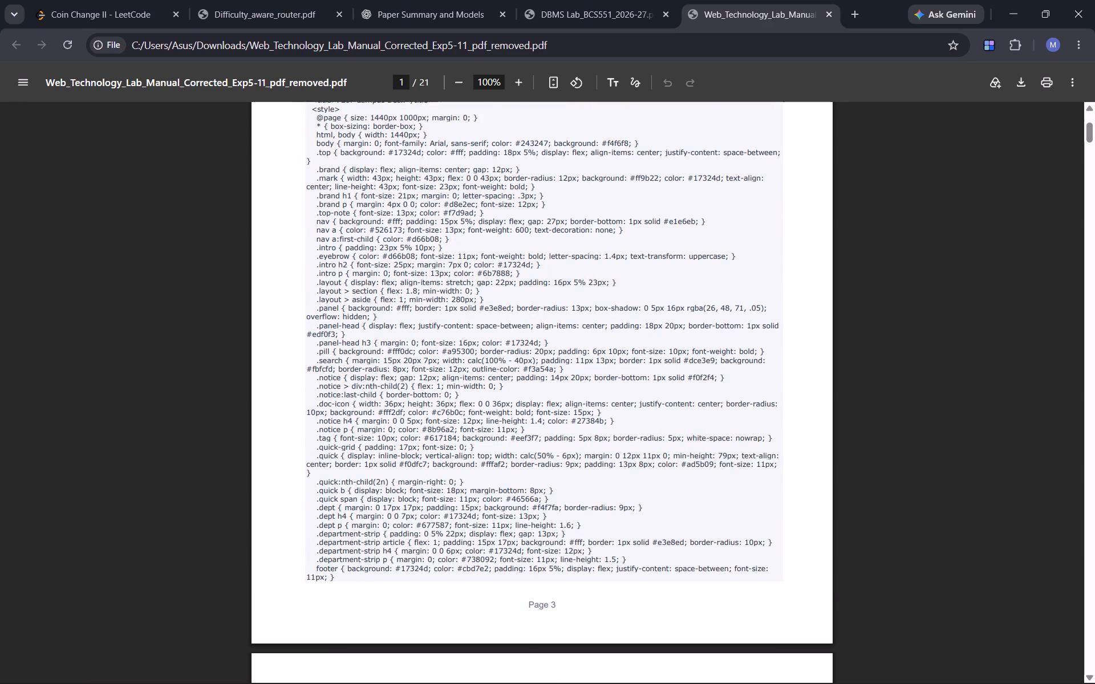
{"action": "scroll", "coordinate": [708, 235], "scroll_direction": "down", "scroll_amount": 11}
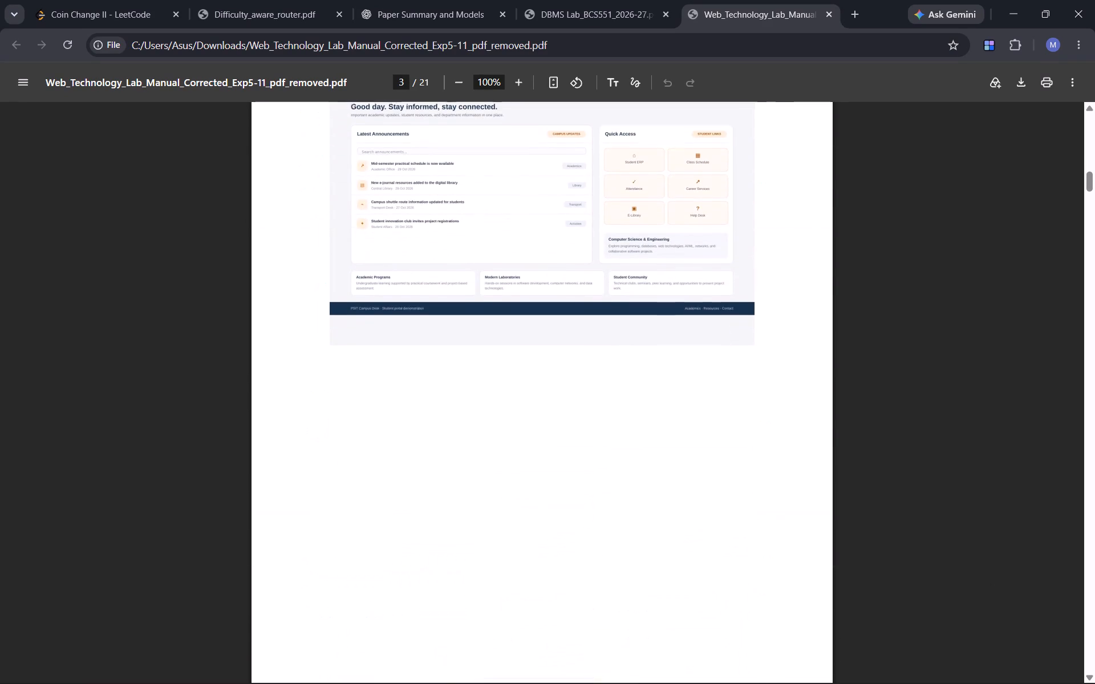
{"action": "scroll", "coordinate": [708, 235], "scroll_direction": "down", "scroll_amount": 15}
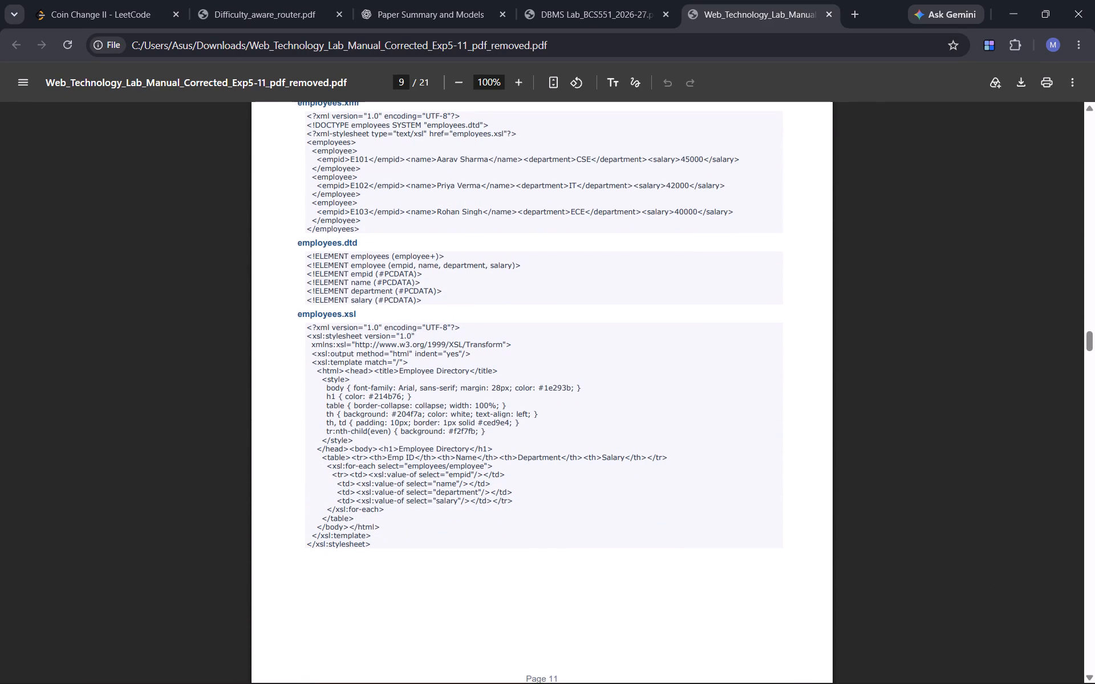
Examine the employees.xsl source code on page 9, highlighting the listing and clearing the selection.
{"action": "left_click_drag", "start_coordinate": [379, 542], "coordinate": [336, 418]}
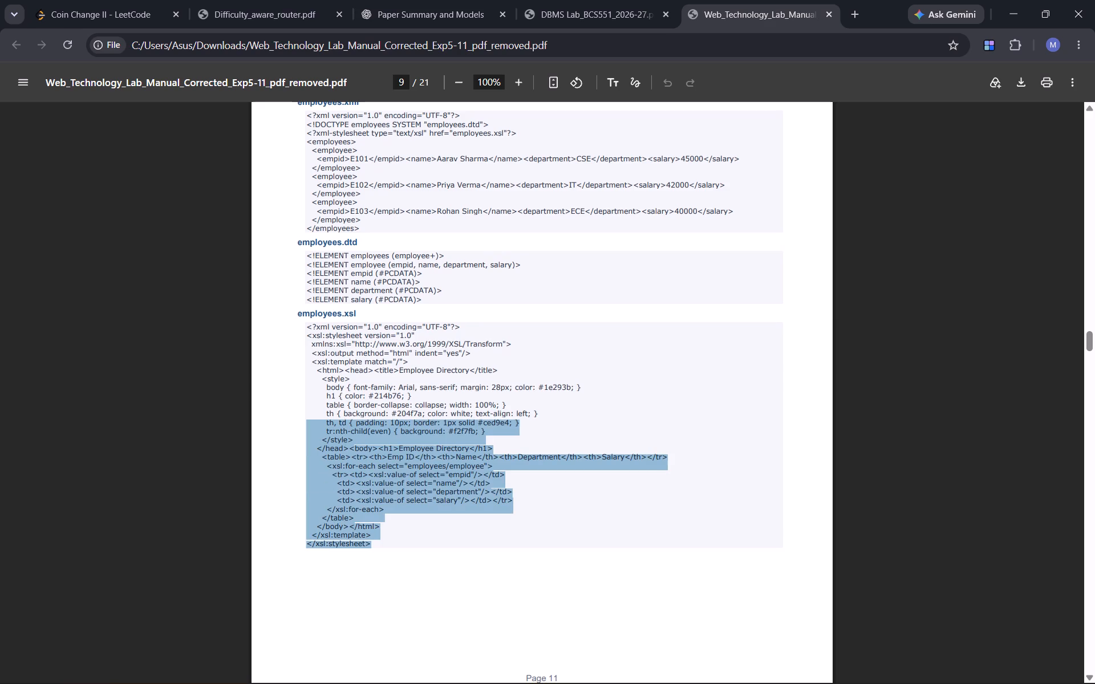
{"action": "left_click_drag", "start_coordinate": [336, 418], "coordinate": [310, 328]}
{"action": "left_click", "coordinate": [310, 328]}
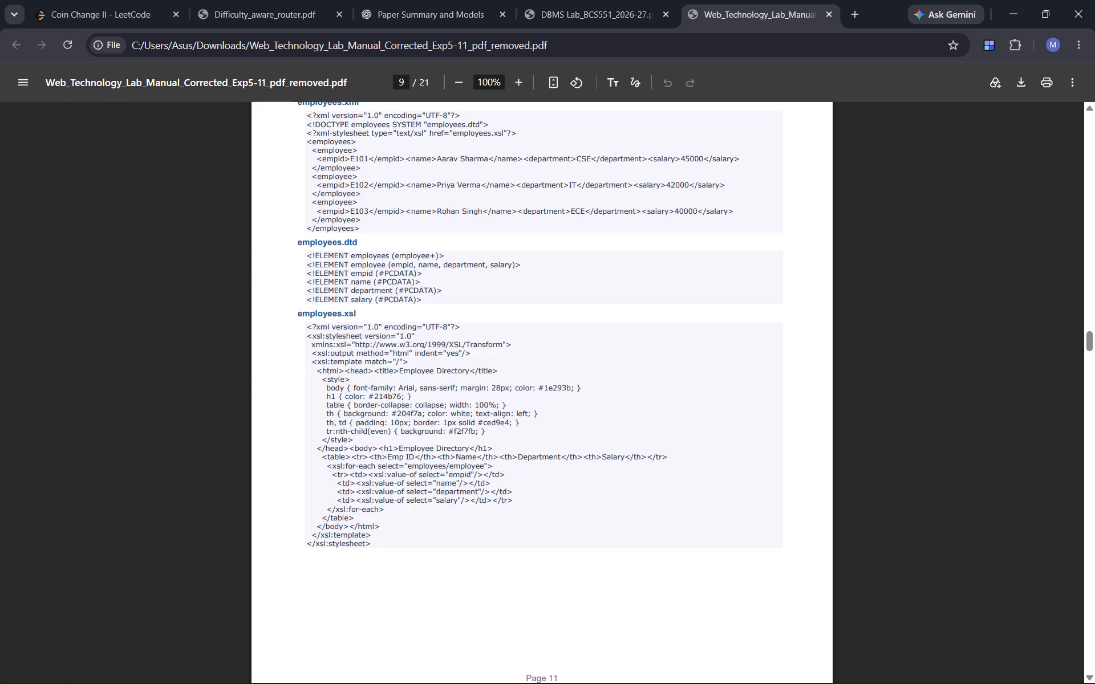
{"action": "left_click_drag", "start_coordinate": [307, 328], "coordinate": [382, 562]}
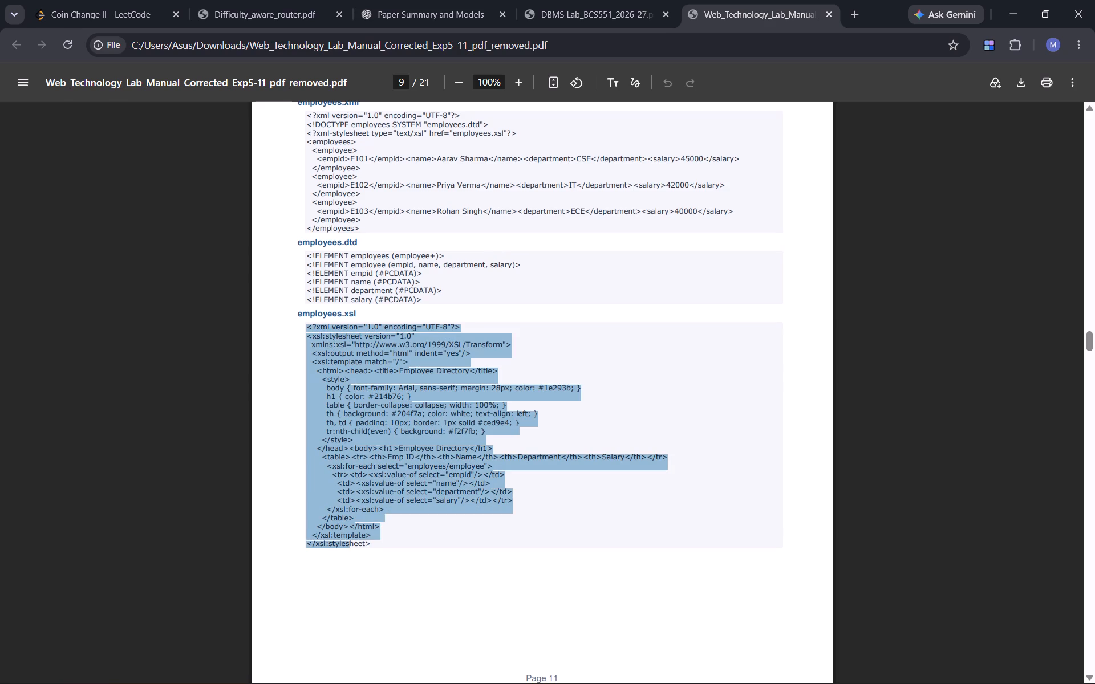
{"action": "left_click_drag", "start_coordinate": [382, 562], "coordinate": [365, 543]}
{"action": "left_click", "coordinate": [365, 543]}
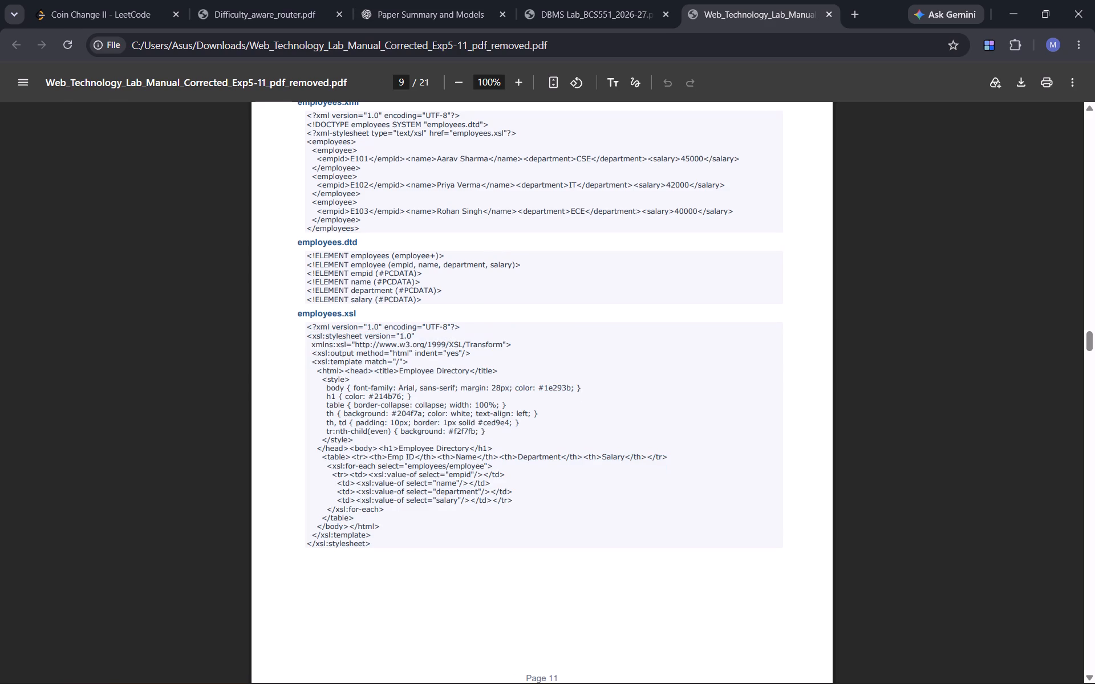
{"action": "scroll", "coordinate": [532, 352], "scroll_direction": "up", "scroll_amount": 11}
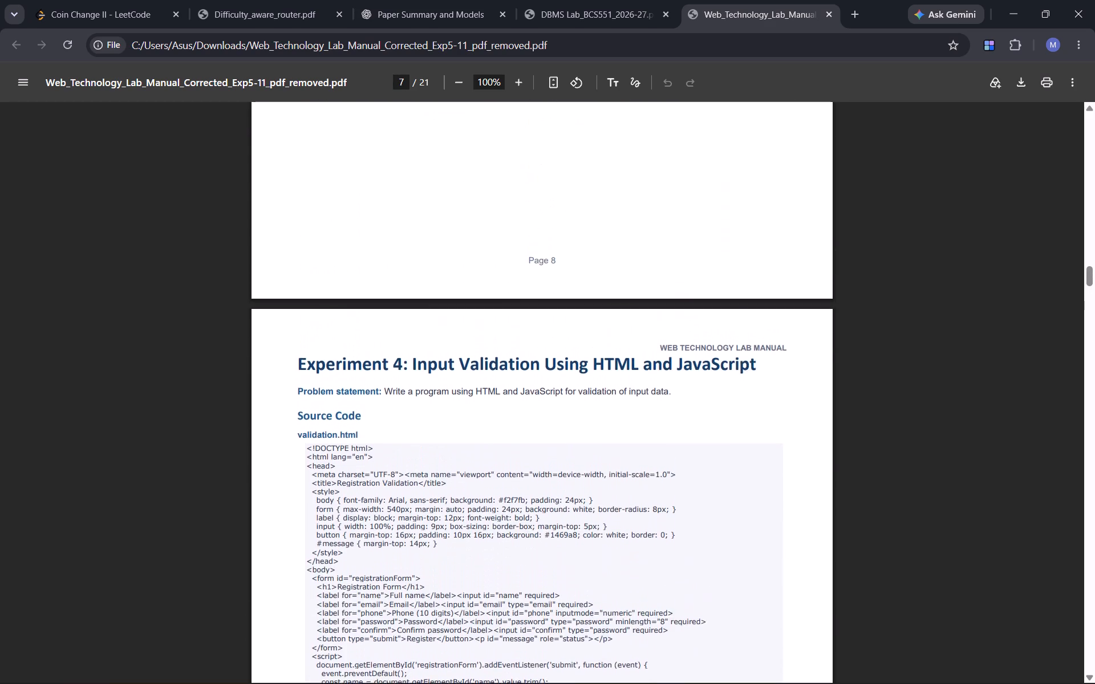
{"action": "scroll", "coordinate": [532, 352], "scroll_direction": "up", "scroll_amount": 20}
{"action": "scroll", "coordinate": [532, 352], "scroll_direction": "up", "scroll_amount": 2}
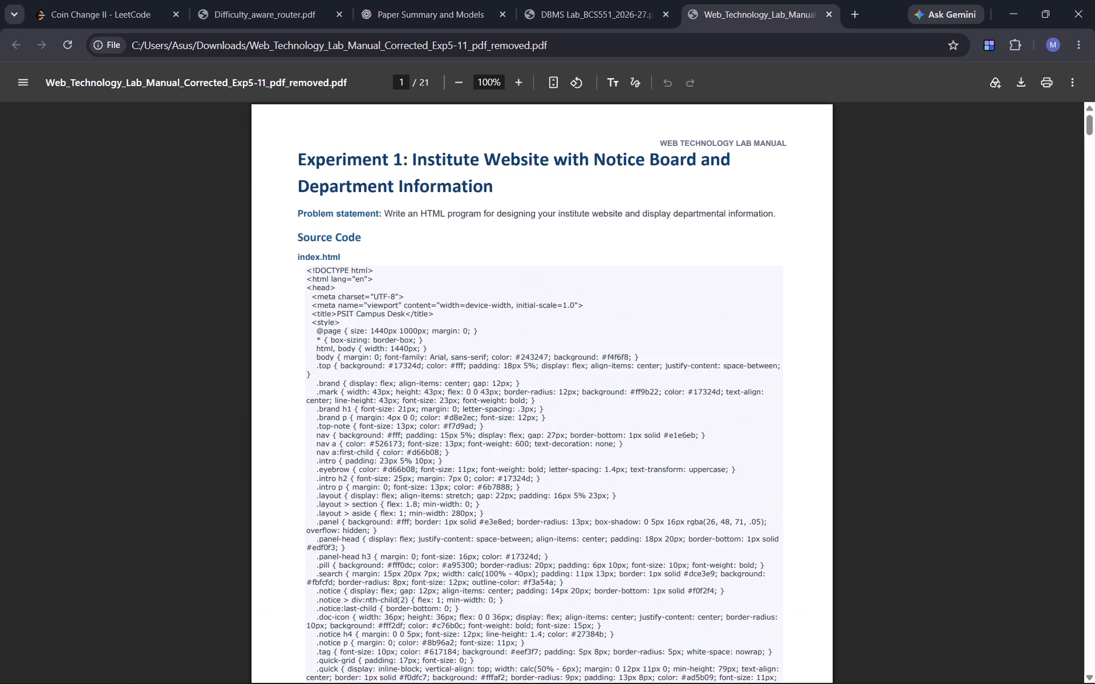
Search Google for "pdf to word" in a new tab and open the iLovePDF PDF to Word converter.
{"action": "left_click", "coordinate": [852, 0]}
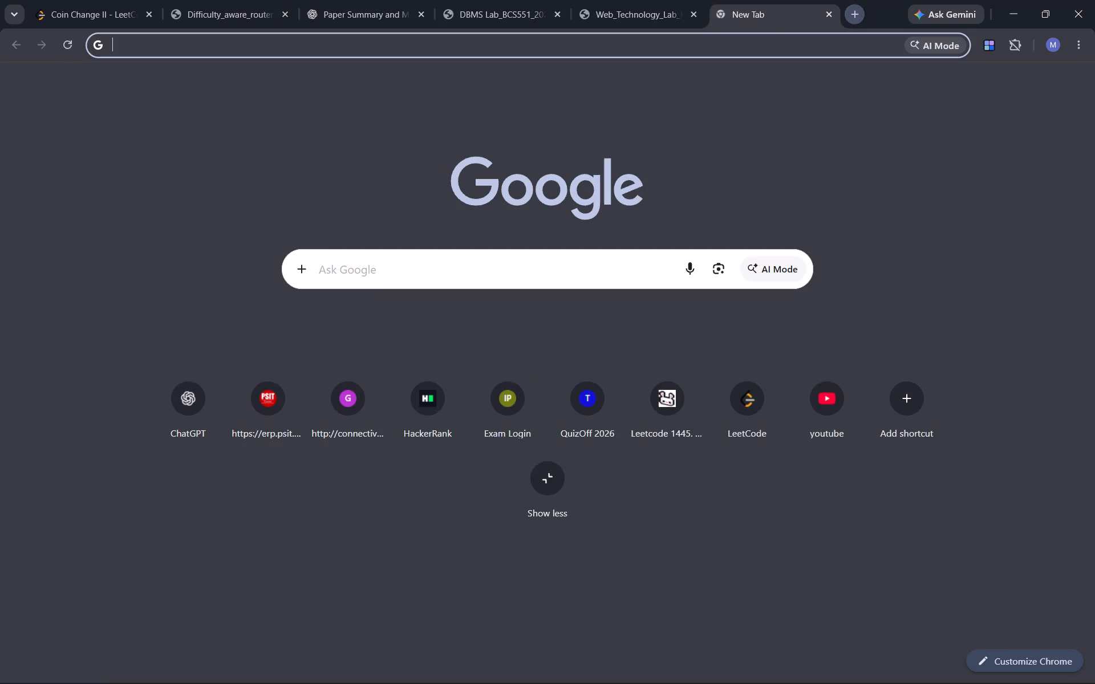
{"action": "type", "text": "pdf"}
{"action": "key", "text": "Left"}
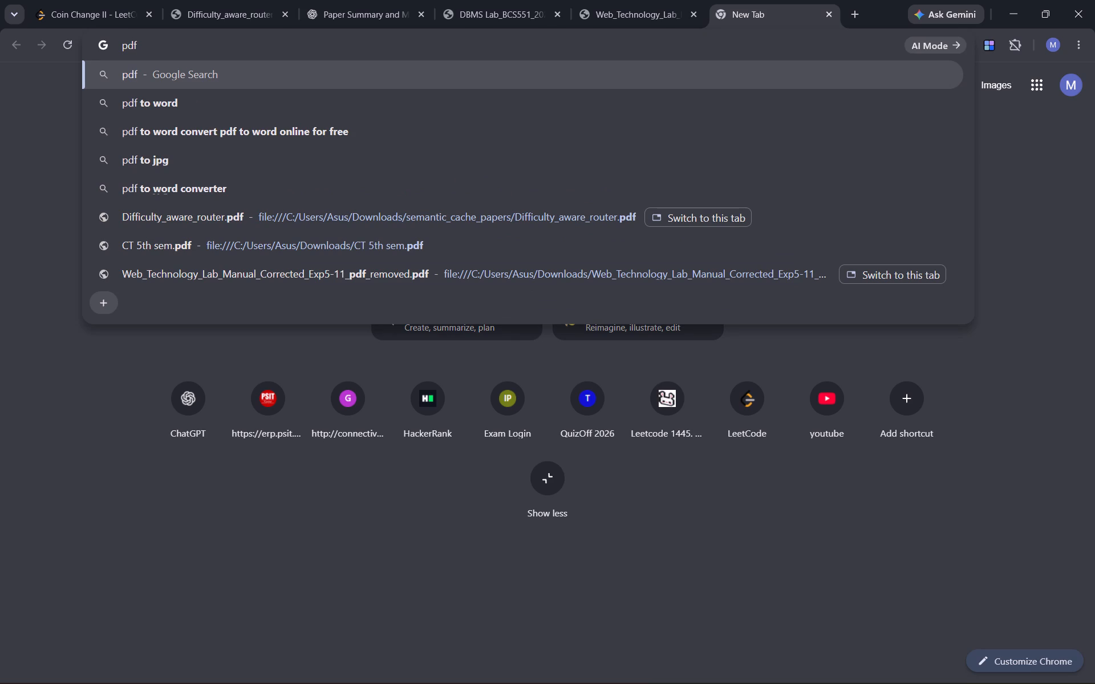
{"action": "key", "text": "Down"}
{"action": "key", "text": "Return"}
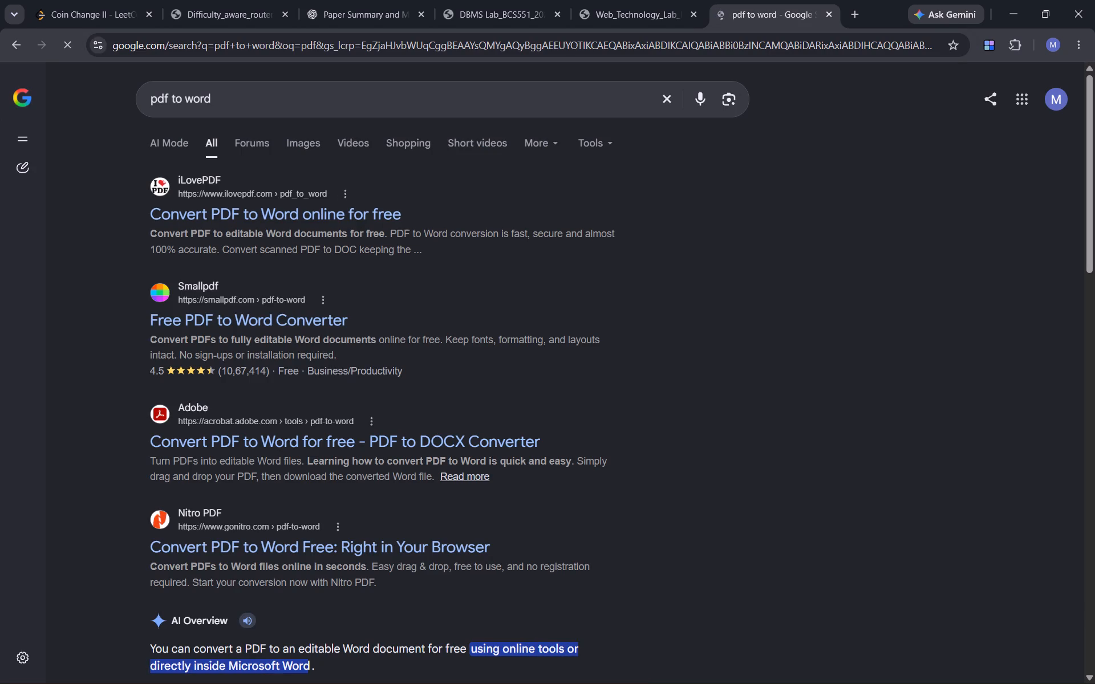
{"action": "left_click", "coordinate": [343, 224]}
{"action": "left_click", "coordinate": [343, 221]}
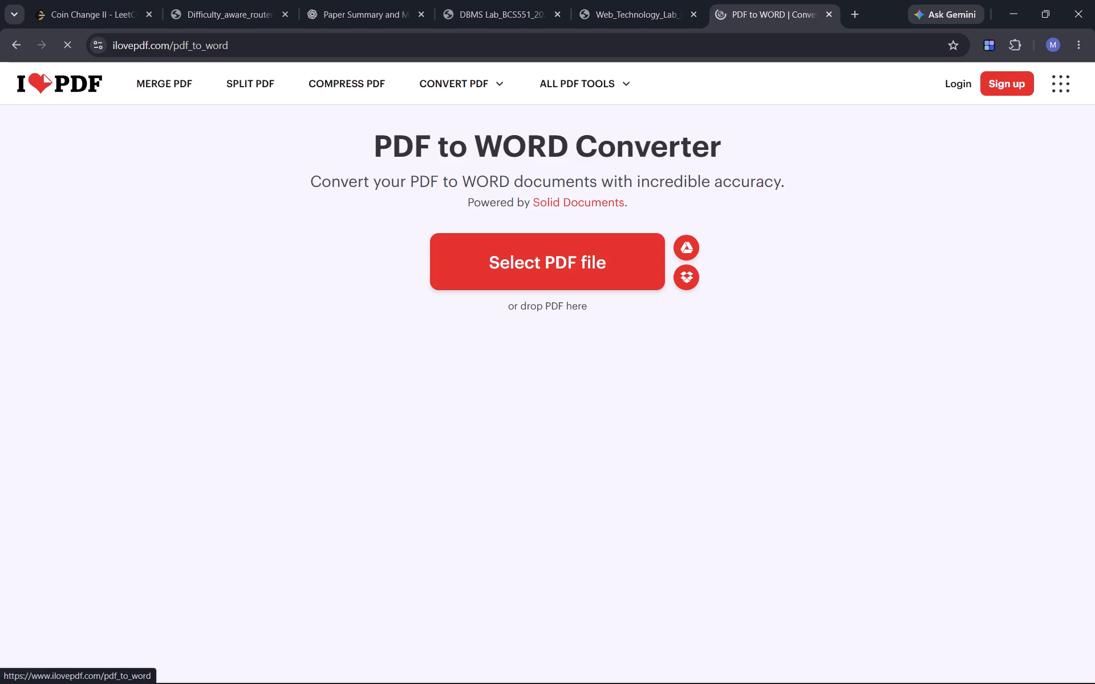
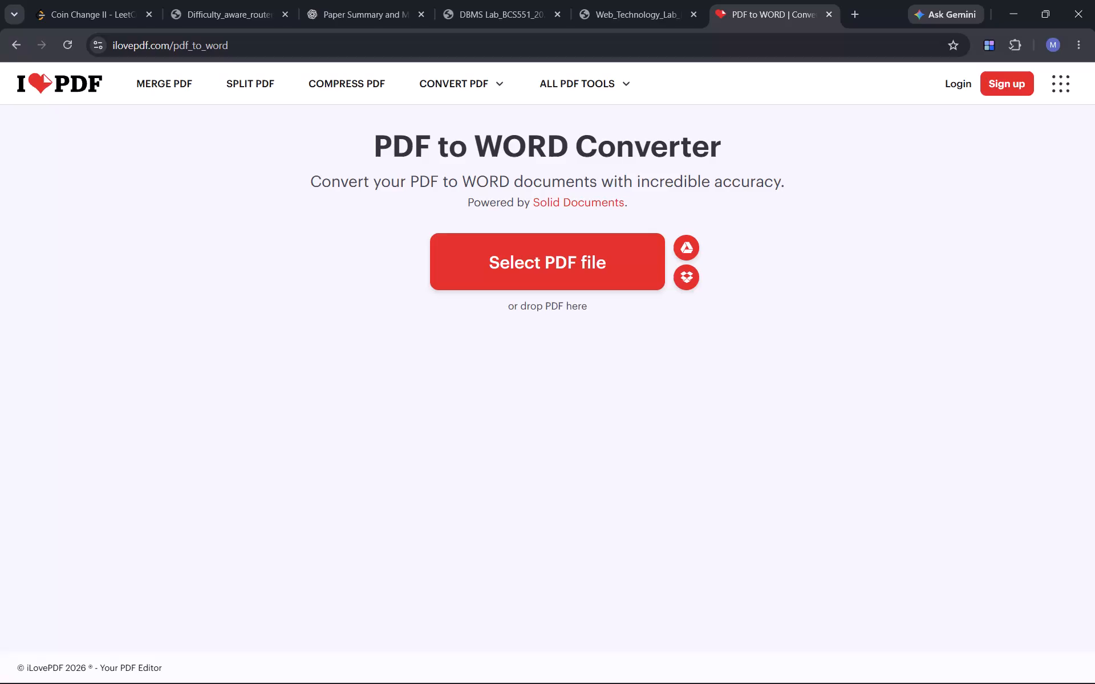
Upload Web_Technology_Lab_Manual_Corrected_Exp5-11_pdf_removed from the Downloads folder to the PDF to Word converter.
{"action": "left_click", "coordinate": [566, 250]}
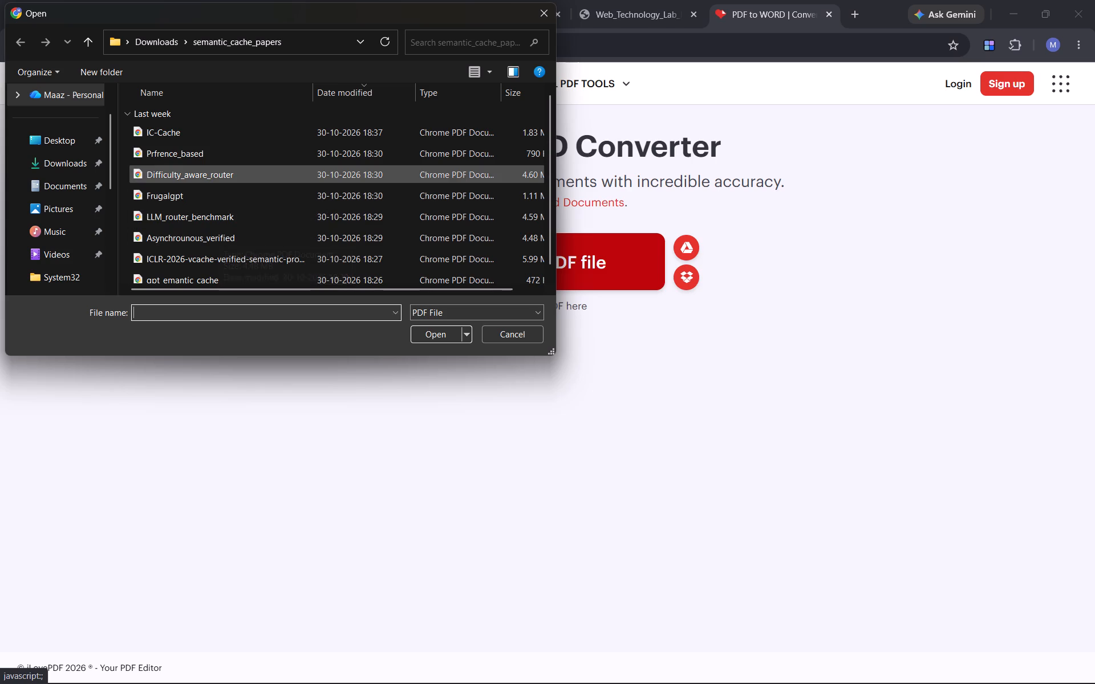
{"action": "left_click", "coordinate": [50, 167]}
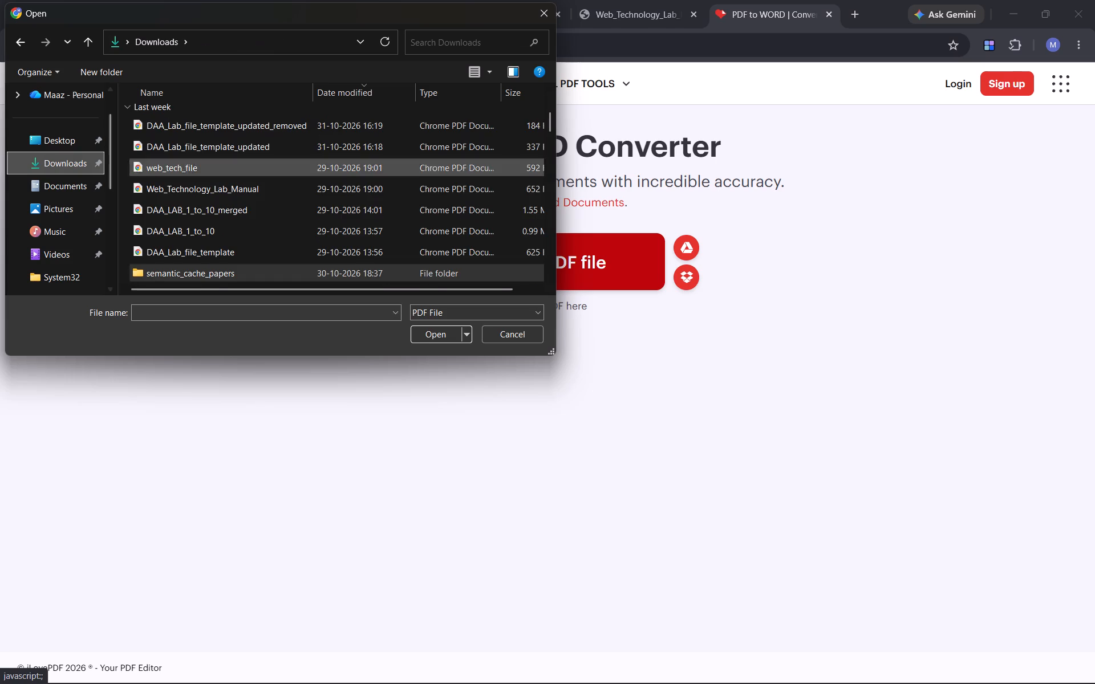
{"action": "scroll", "coordinate": [198, 196], "scroll_direction": "up", "scroll_amount": 1}
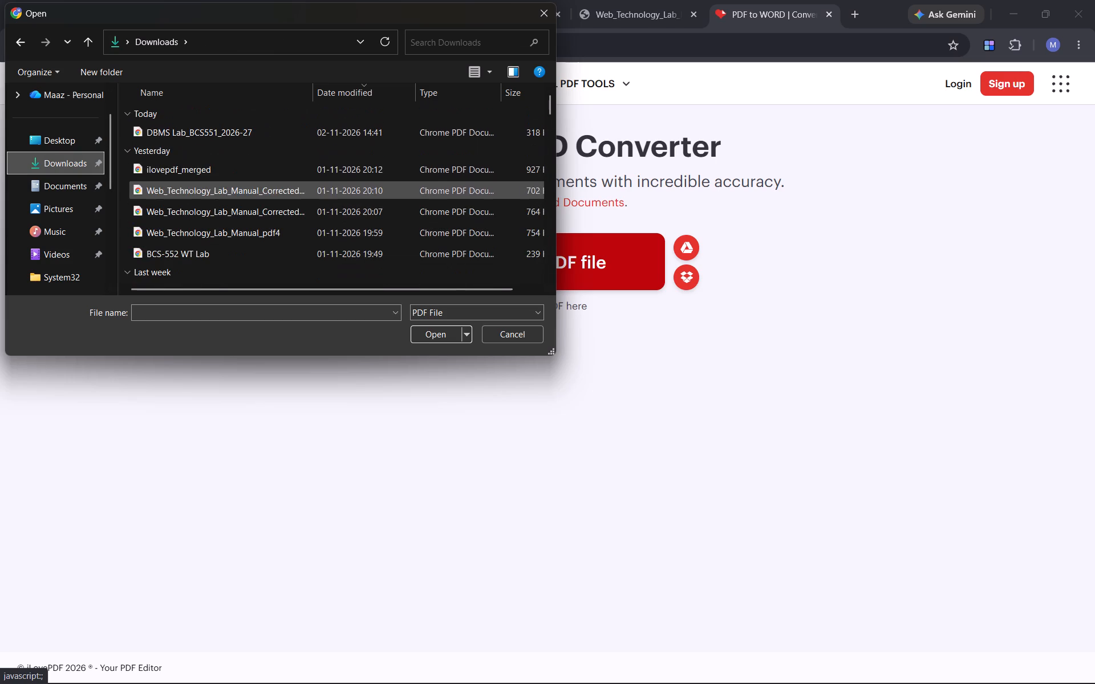
{"action": "scroll", "coordinate": [204, 185], "scroll_direction": "up", "scroll_amount": 1}
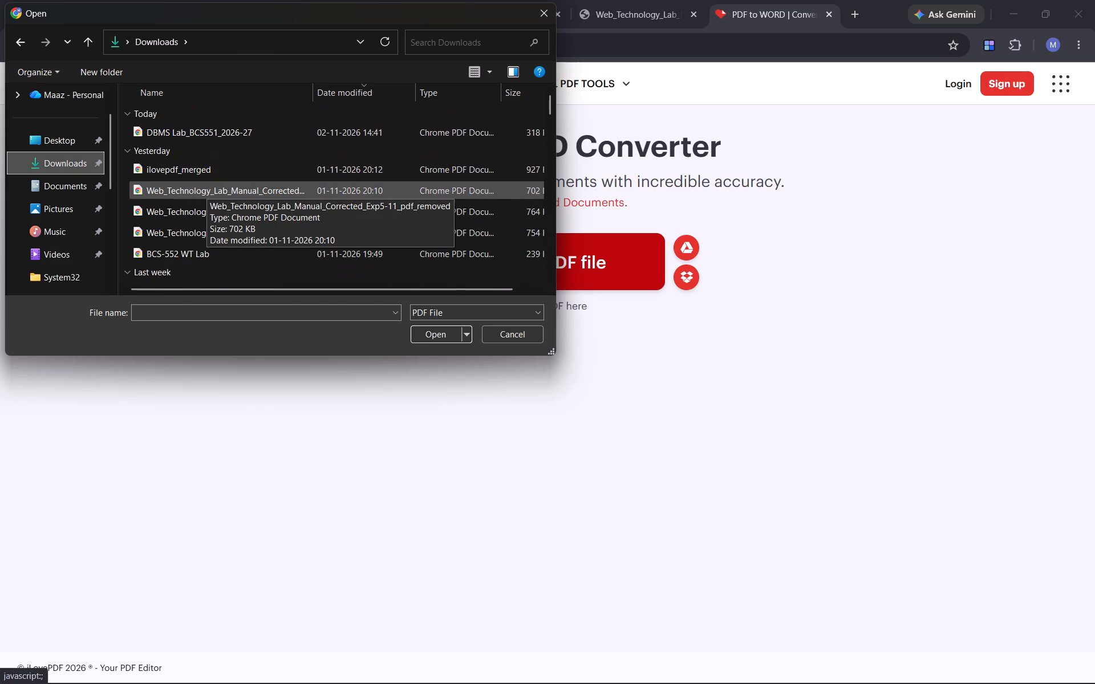
{"action": "left_click", "coordinate": [206, 189]}
{"action": "left_click", "coordinate": [432, 337]}
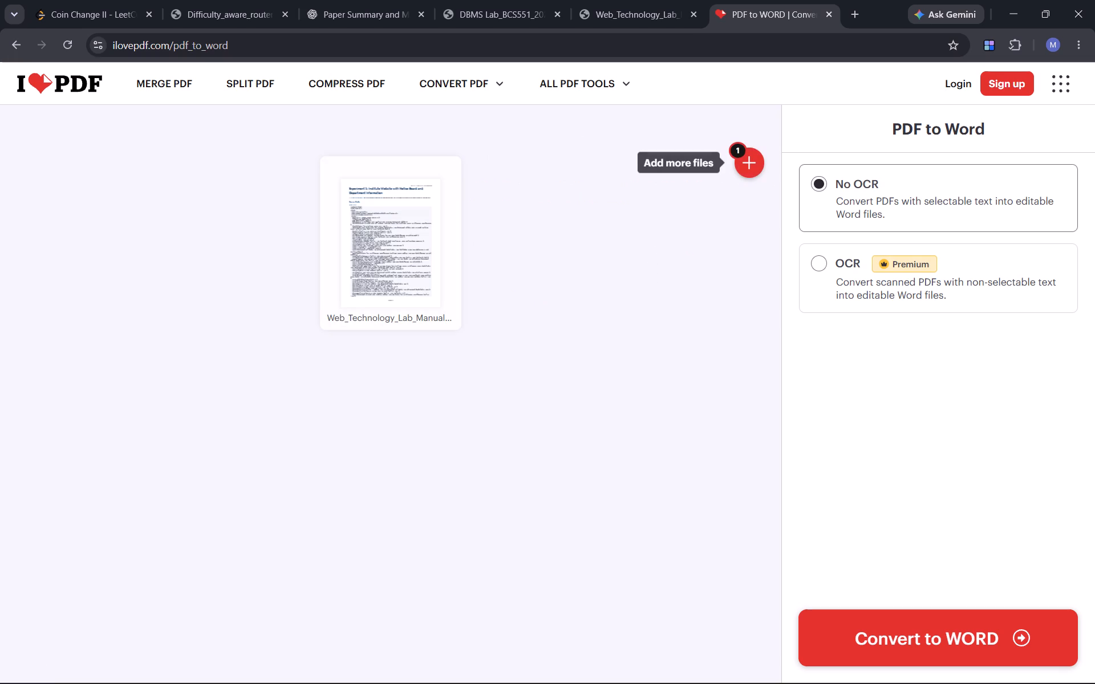
{"action": "left_click", "coordinate": [880, 626]}
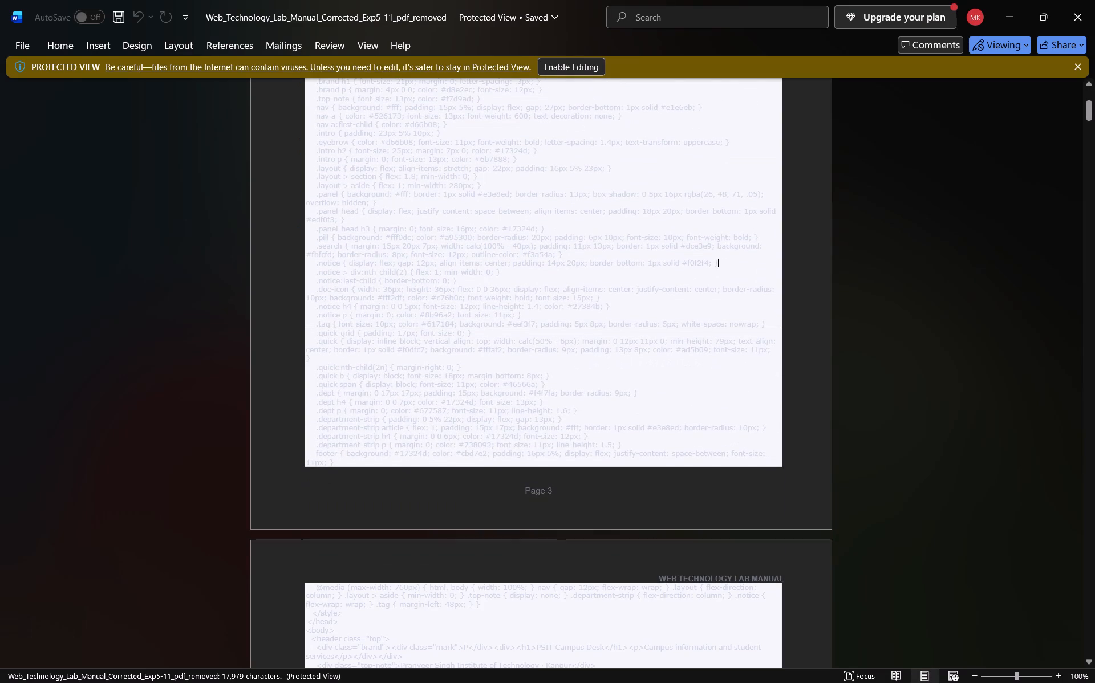
{"action": "scroll", "coordinate": [559, 521], "scroll_direction": "up", "scroll_amount": 2}
{"action": "scroll", "coordinate": [524, 409], "scroll_direction": "down", "scroll_amount": 2}
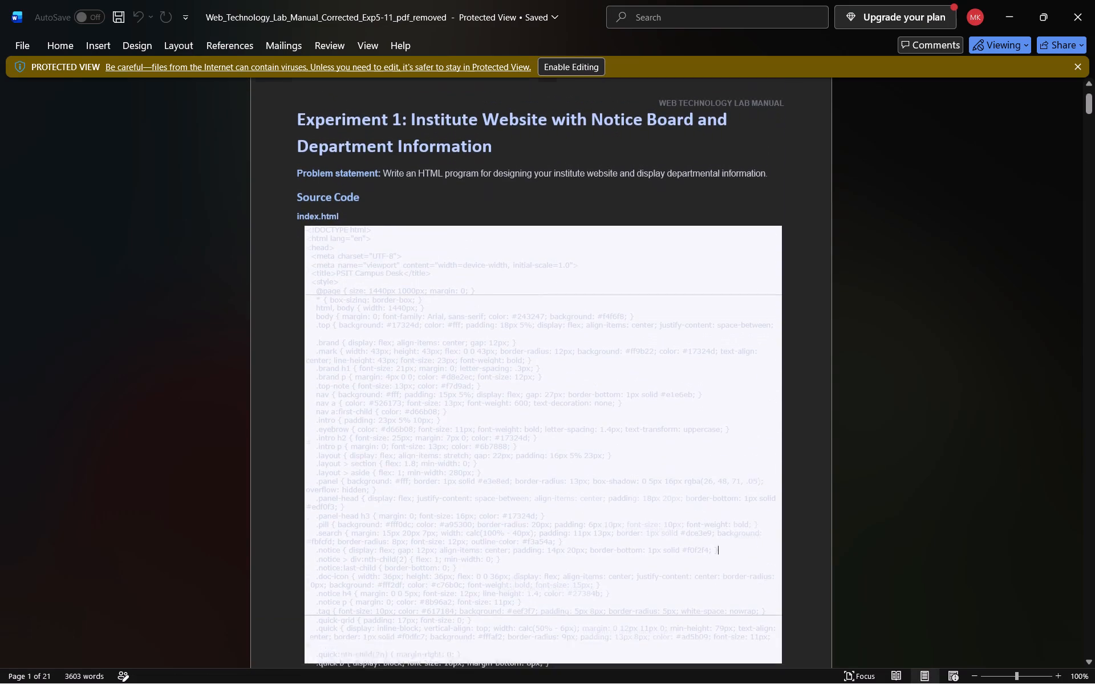
{"action": "scroll", "coordinate": [524, 409], "scroll_direction": "down", "scroll_amount": 6}
{"action": "scroll", "coordinate": [524, 409], "scroll_direction": "up", "scroll_amount": 1}
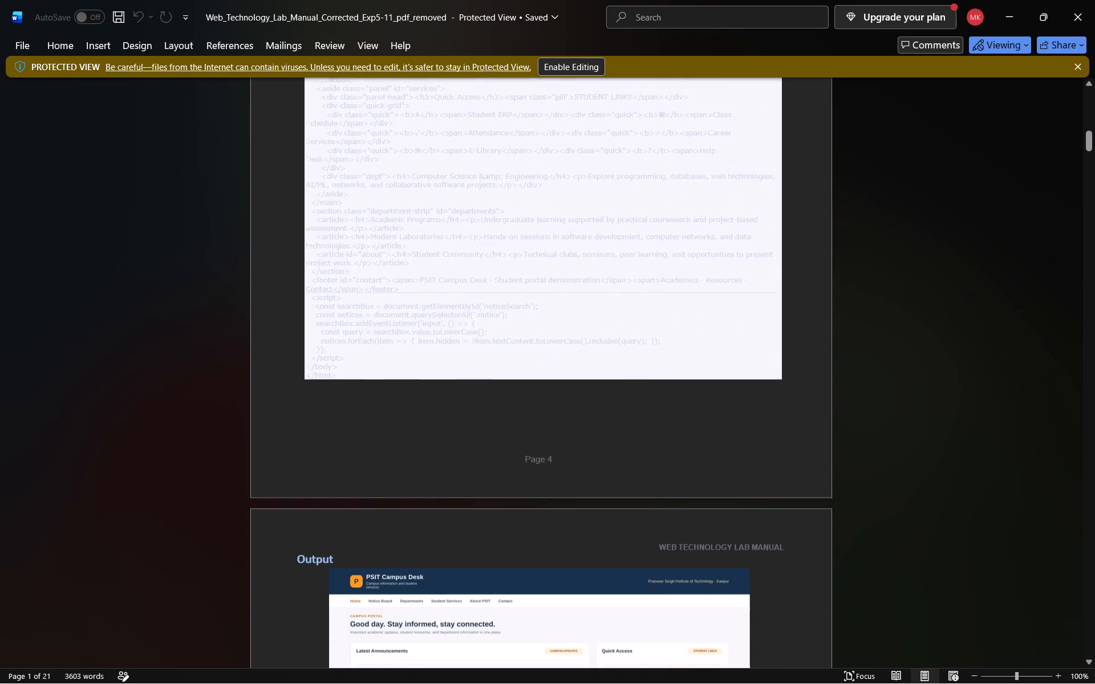
{"action": "scroll", "coordinate": [524, 409], "scroll_direction": "up", "scroll_amount": 1}
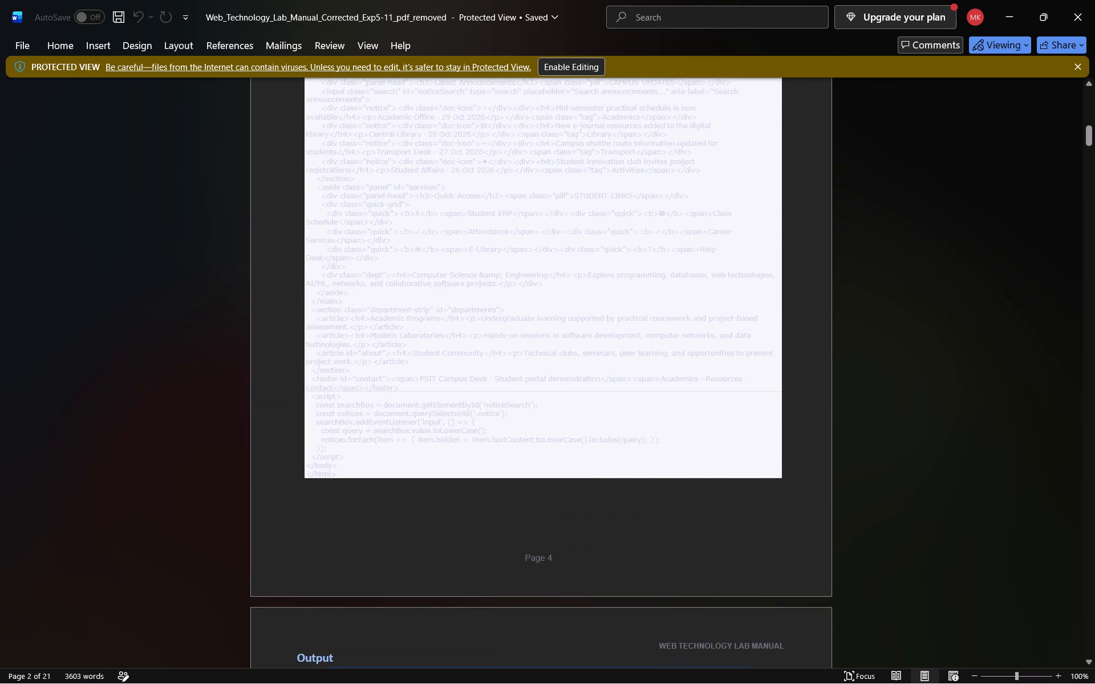
{"action": "scroll", "coordinate": [524, 409], "scroll_direction": "up", "scroll_amount": 3}
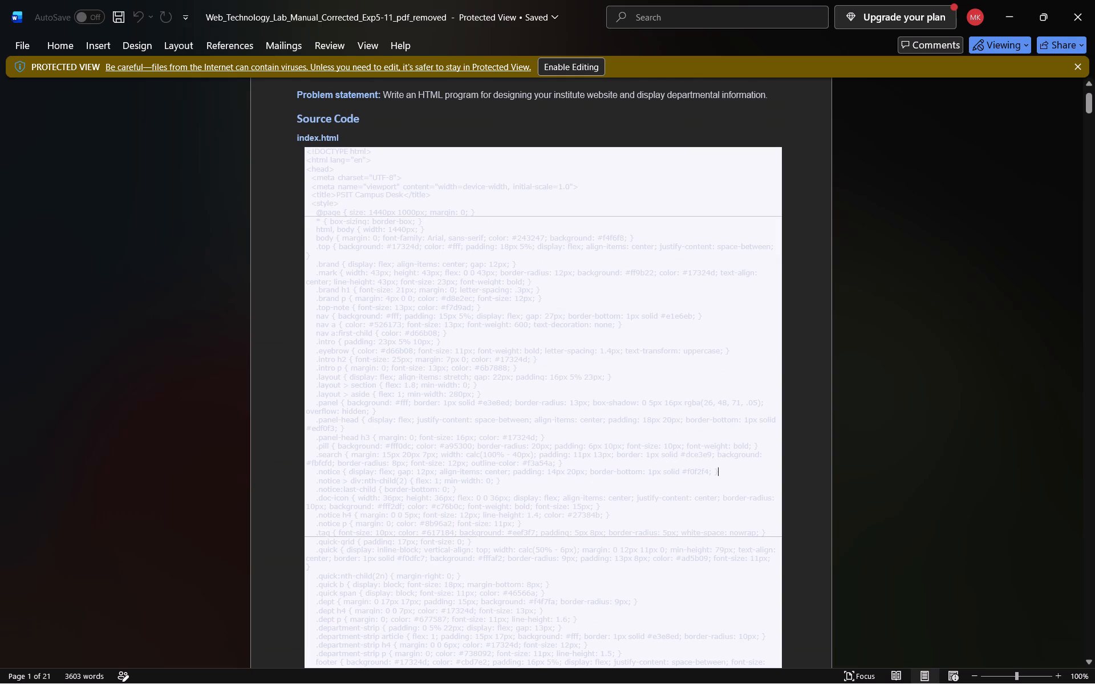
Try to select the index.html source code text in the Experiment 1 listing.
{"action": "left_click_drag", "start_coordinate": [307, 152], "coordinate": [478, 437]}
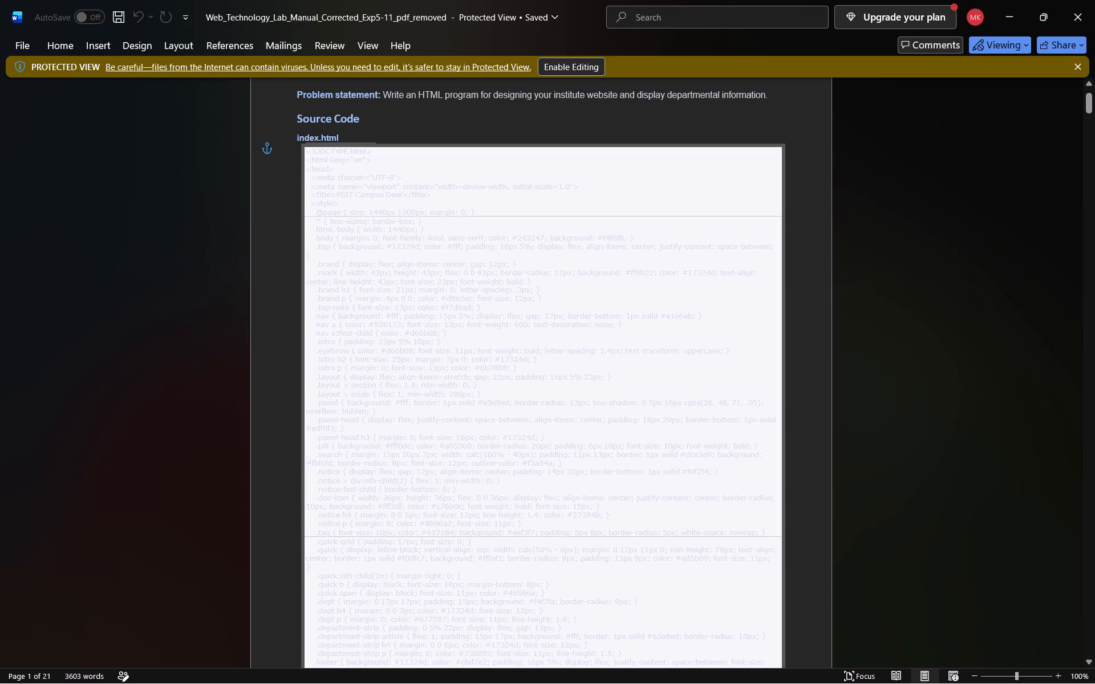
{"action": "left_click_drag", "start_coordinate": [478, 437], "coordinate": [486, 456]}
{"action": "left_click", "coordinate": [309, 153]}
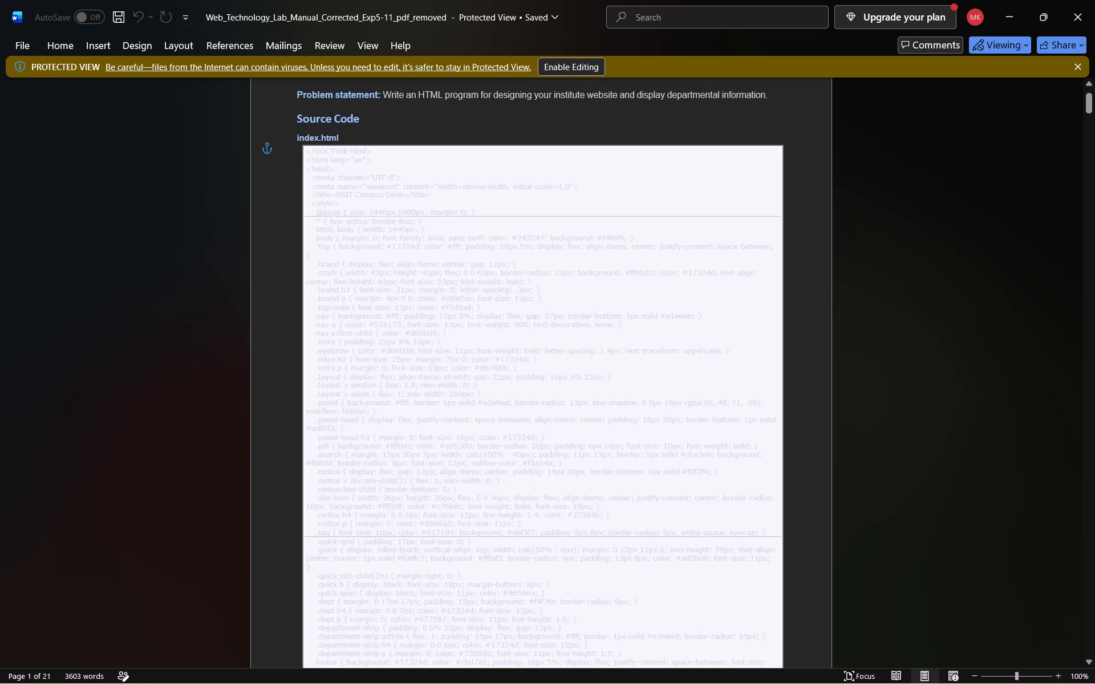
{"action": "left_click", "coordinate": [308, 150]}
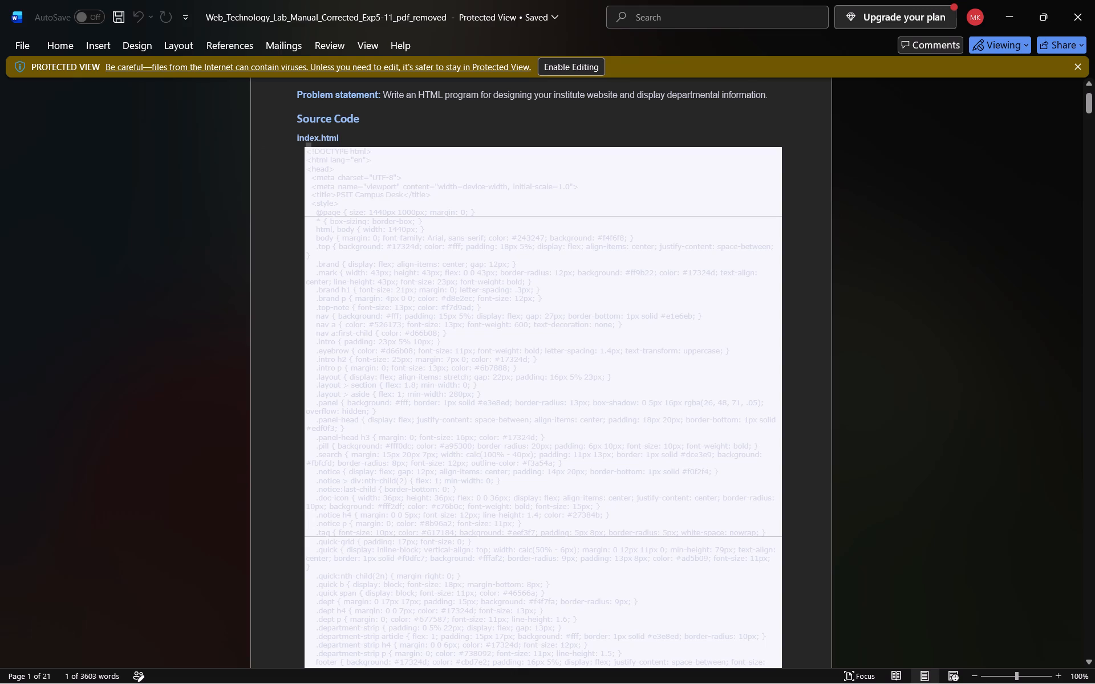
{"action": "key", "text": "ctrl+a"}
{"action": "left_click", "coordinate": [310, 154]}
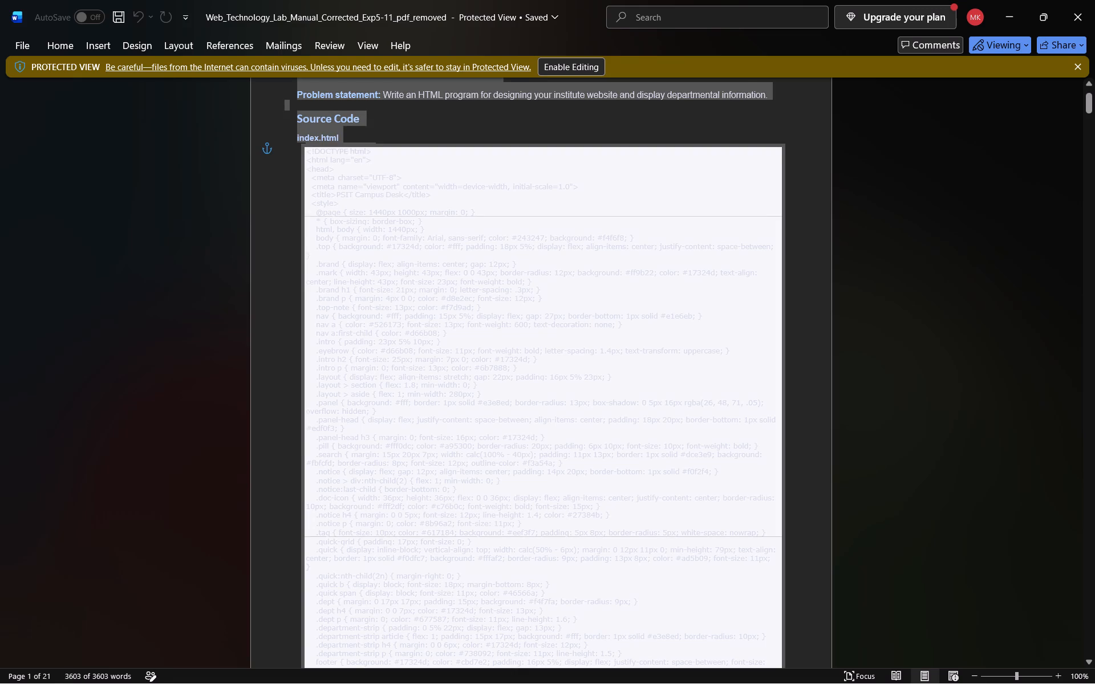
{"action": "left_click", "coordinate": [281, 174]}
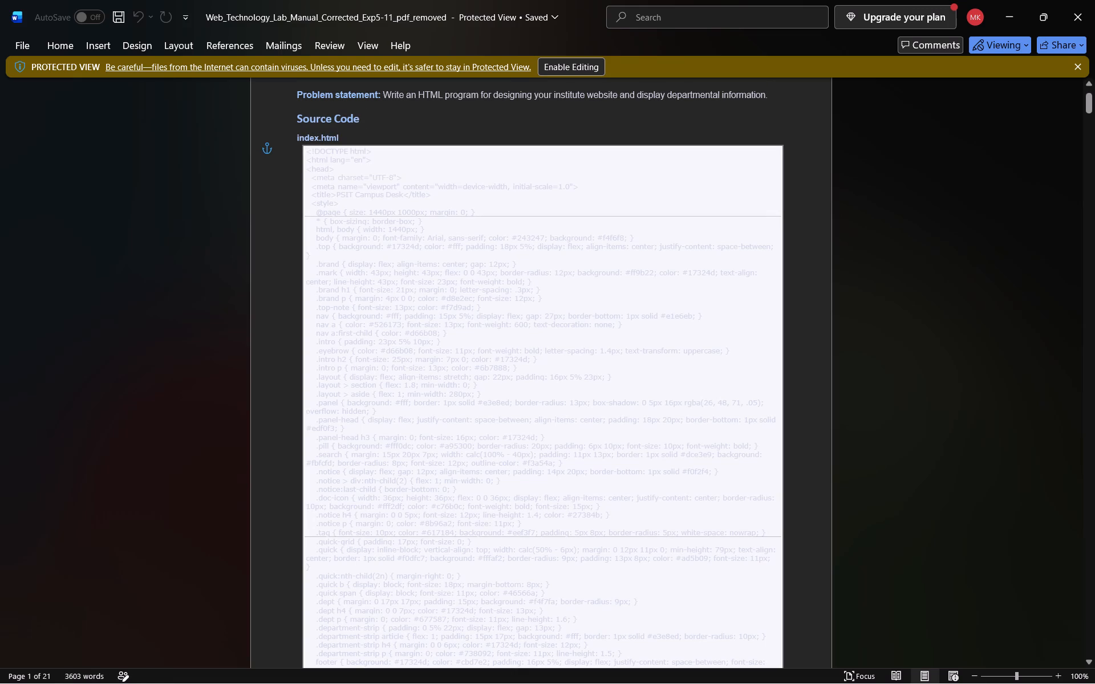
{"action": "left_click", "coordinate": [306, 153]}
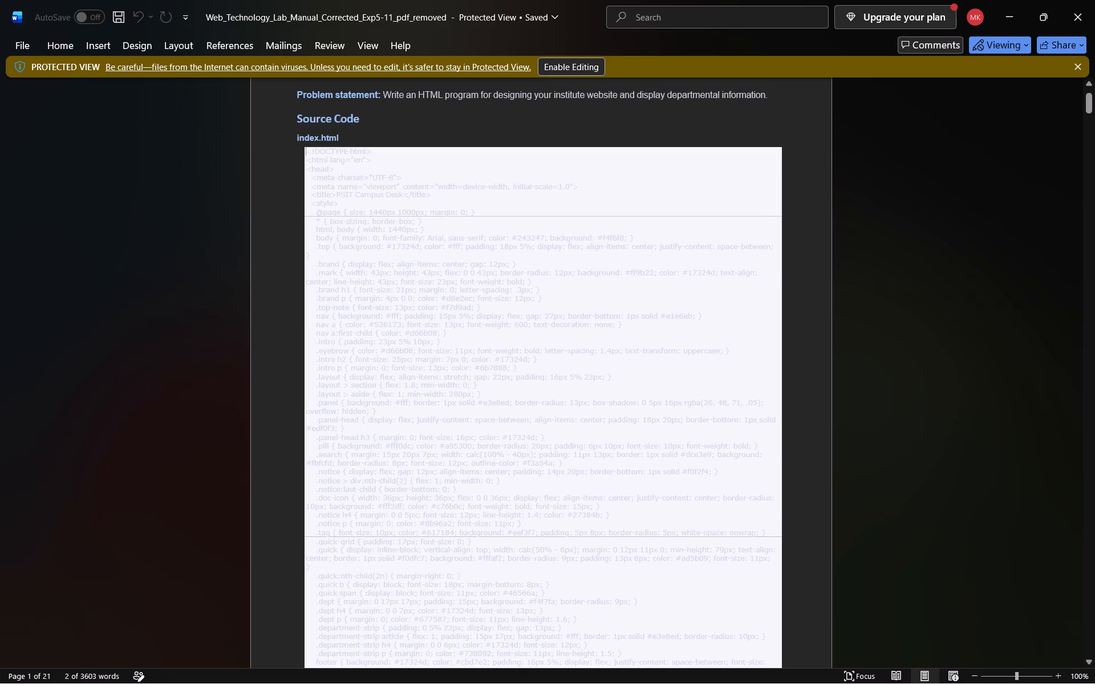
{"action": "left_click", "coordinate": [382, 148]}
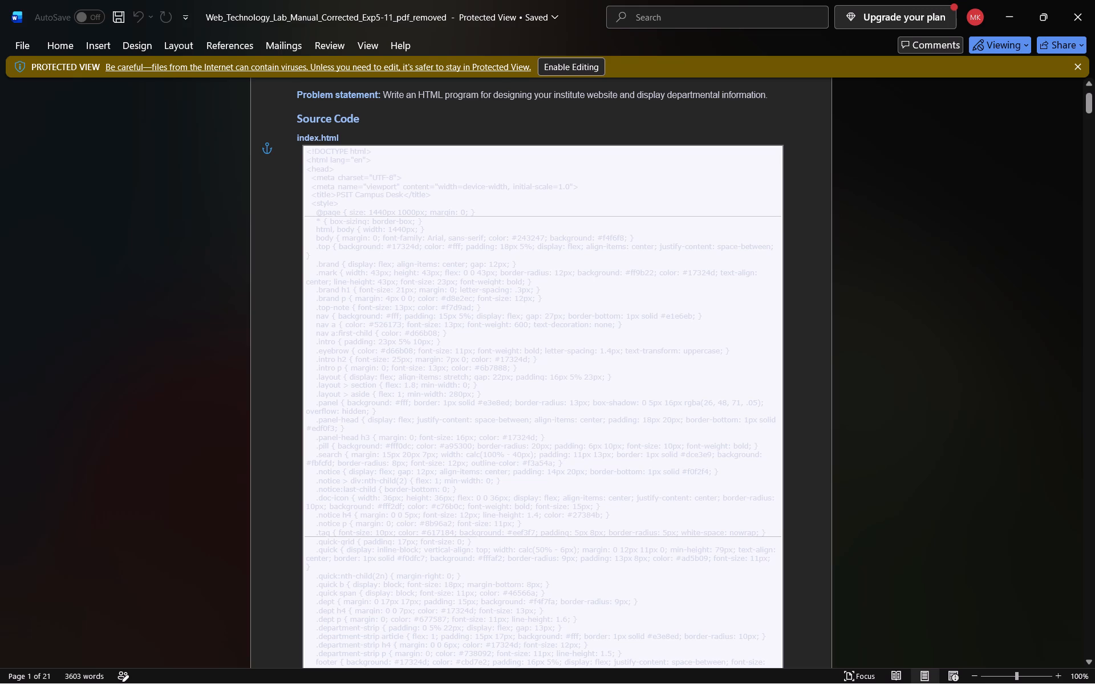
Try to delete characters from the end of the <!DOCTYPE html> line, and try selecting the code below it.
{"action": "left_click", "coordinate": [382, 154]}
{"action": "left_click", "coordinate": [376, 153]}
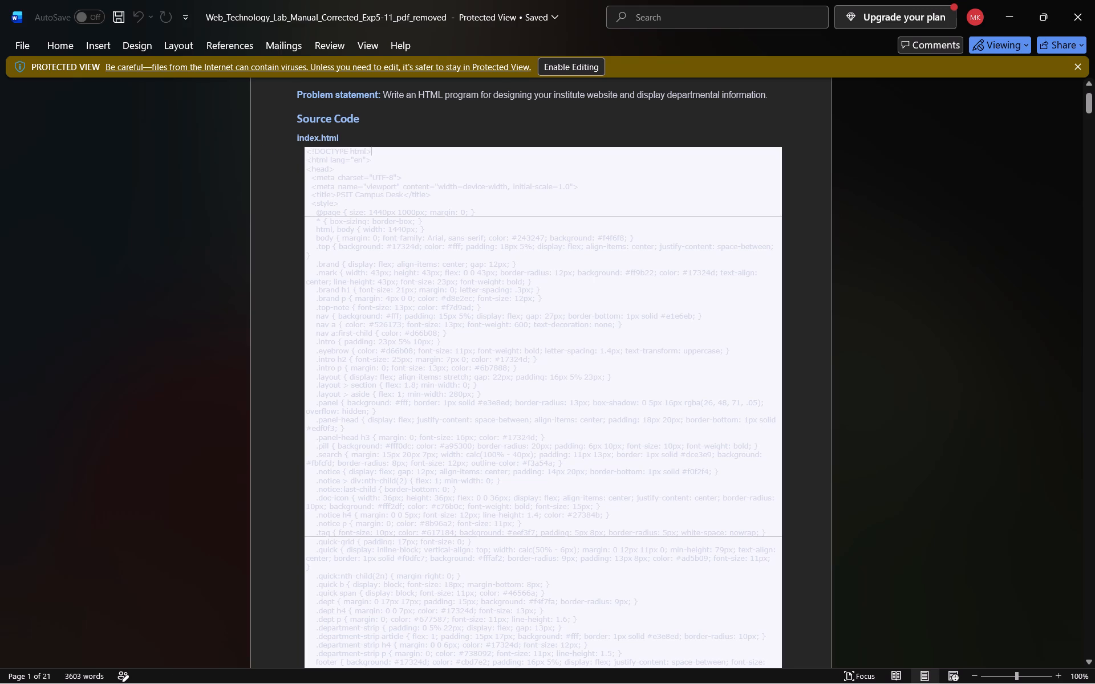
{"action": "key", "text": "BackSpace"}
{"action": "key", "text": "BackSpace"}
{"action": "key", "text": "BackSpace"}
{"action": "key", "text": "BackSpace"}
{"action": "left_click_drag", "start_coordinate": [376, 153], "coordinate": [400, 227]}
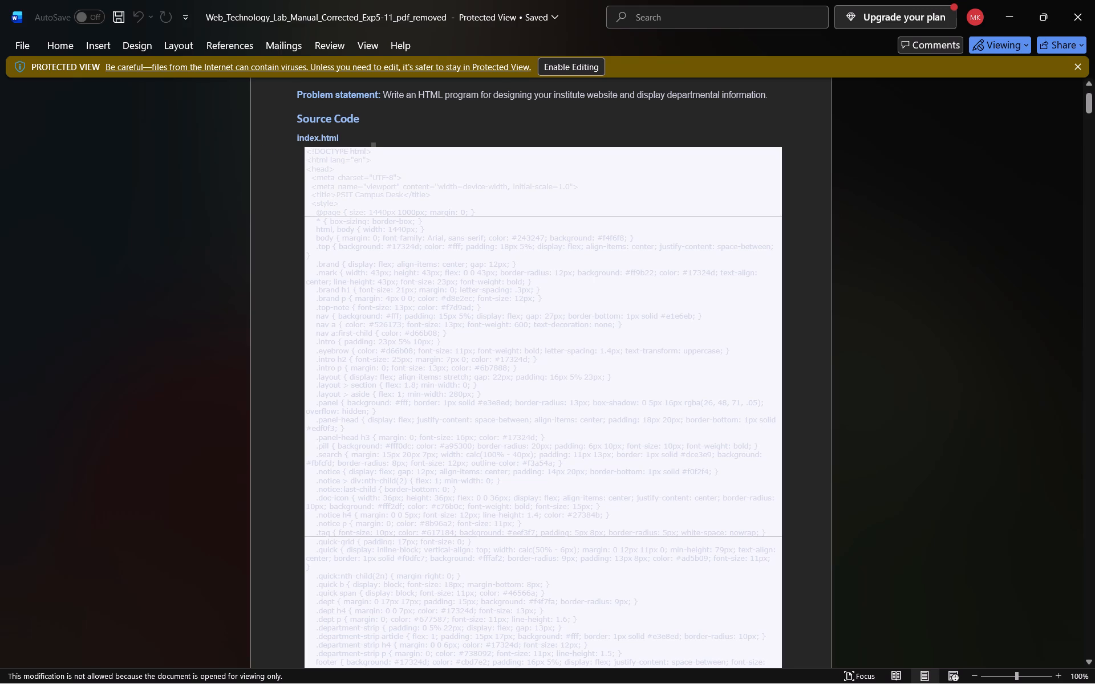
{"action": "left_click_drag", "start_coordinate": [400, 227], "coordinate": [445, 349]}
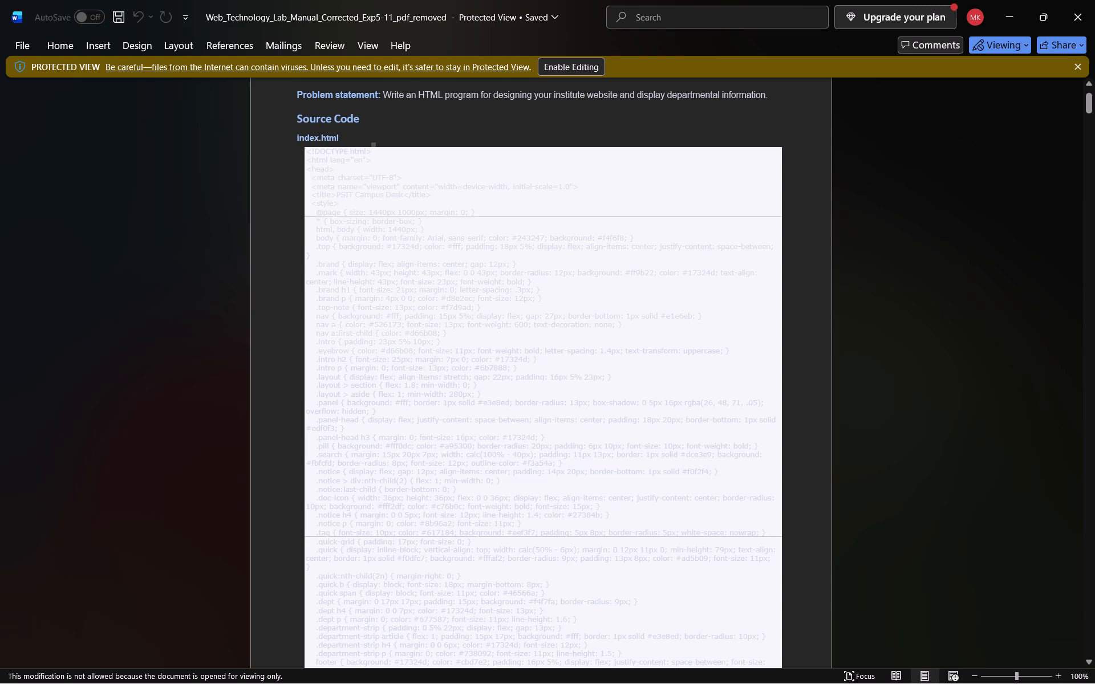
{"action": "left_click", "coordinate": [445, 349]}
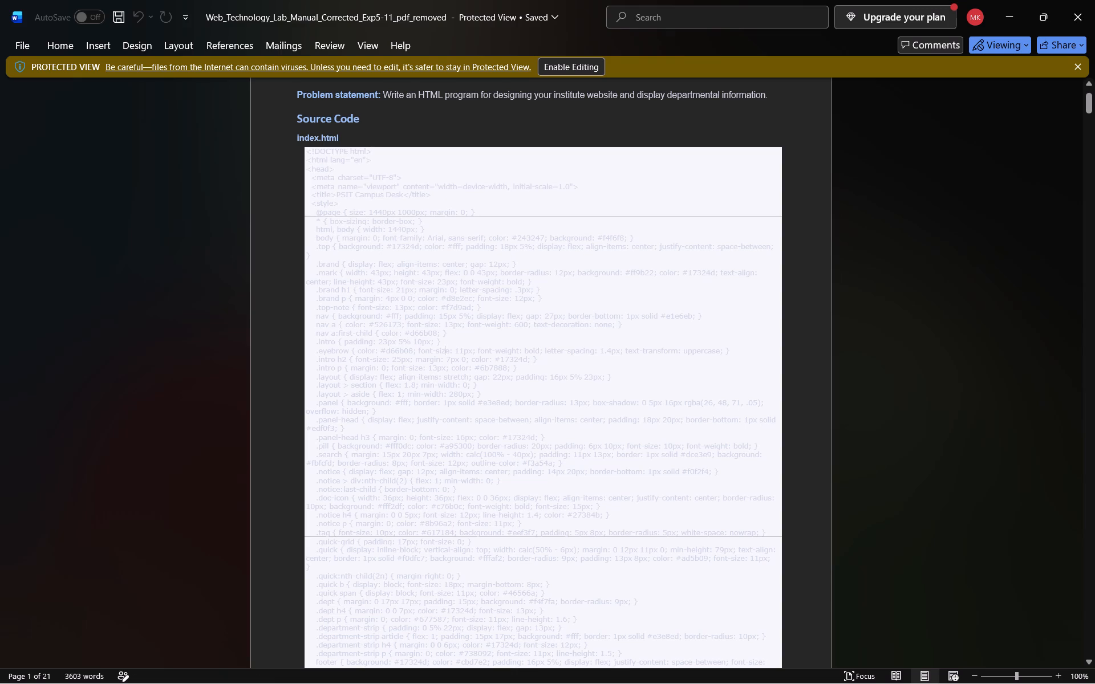
Enable editing of the converted Web Technology manual.
{"action": "left_click", "coordinate": [572, 64]}
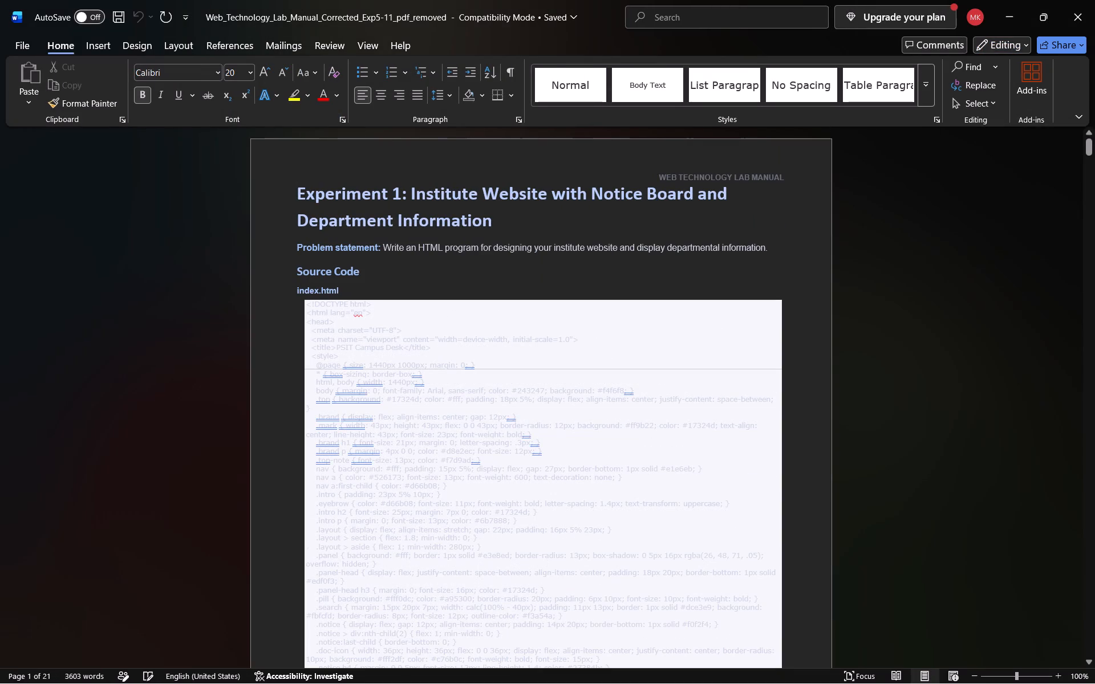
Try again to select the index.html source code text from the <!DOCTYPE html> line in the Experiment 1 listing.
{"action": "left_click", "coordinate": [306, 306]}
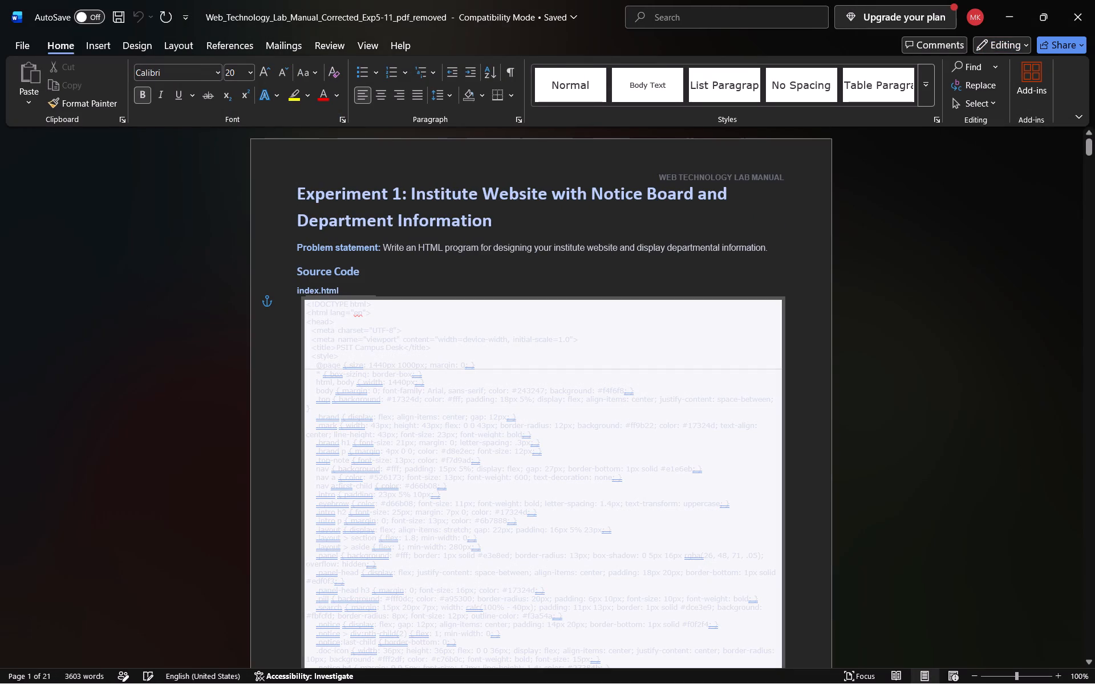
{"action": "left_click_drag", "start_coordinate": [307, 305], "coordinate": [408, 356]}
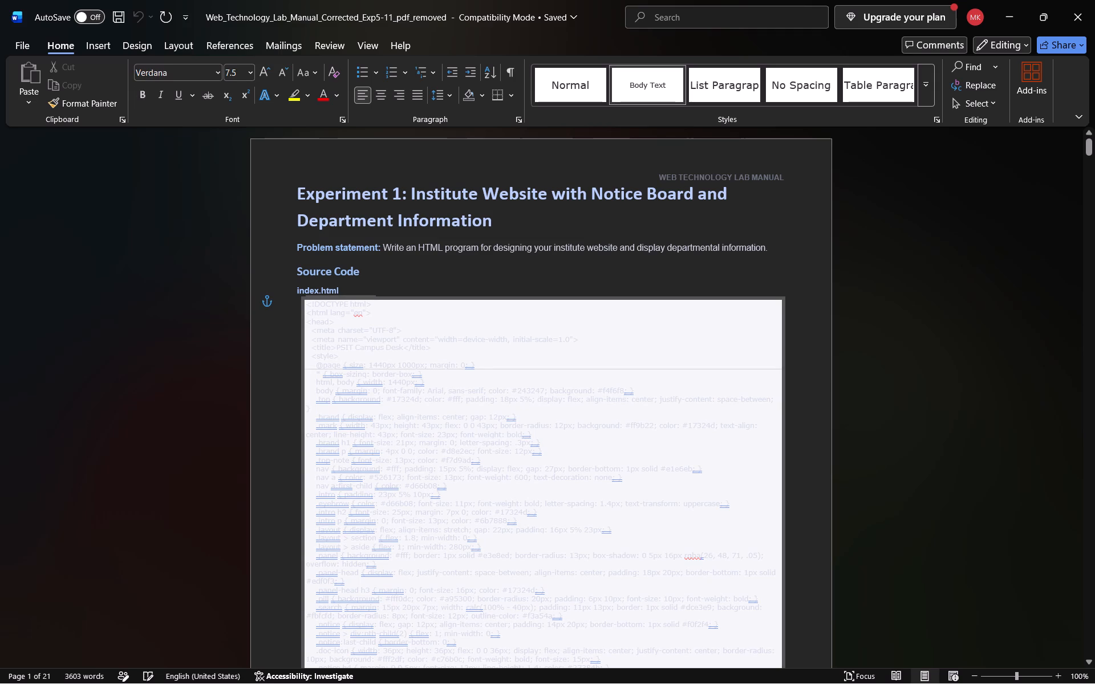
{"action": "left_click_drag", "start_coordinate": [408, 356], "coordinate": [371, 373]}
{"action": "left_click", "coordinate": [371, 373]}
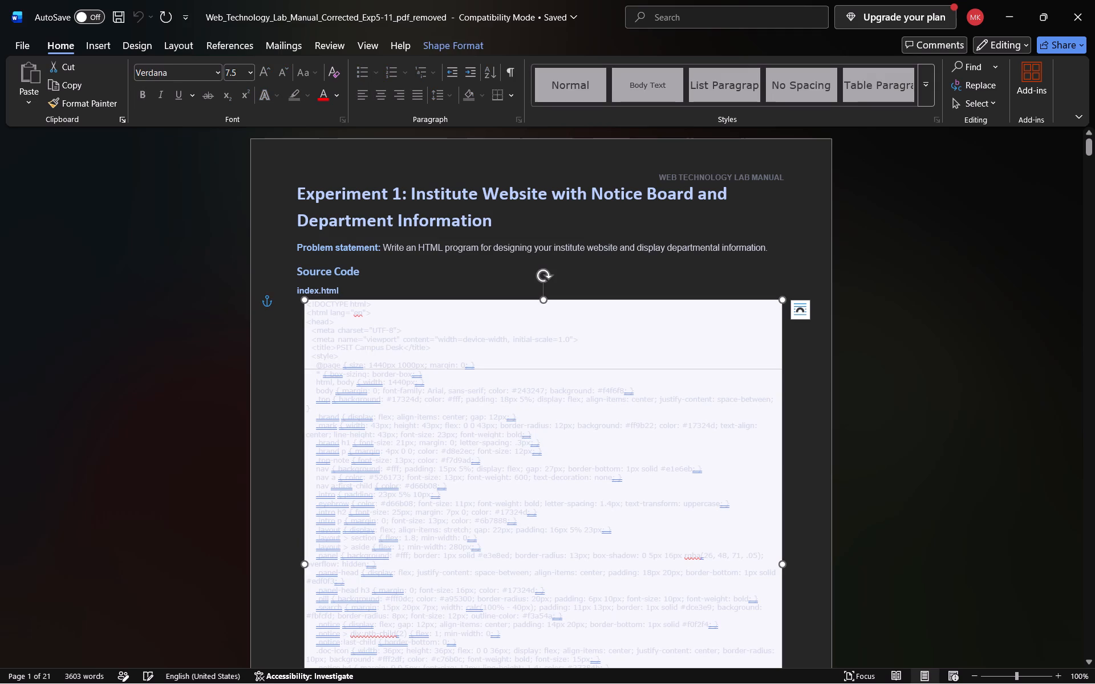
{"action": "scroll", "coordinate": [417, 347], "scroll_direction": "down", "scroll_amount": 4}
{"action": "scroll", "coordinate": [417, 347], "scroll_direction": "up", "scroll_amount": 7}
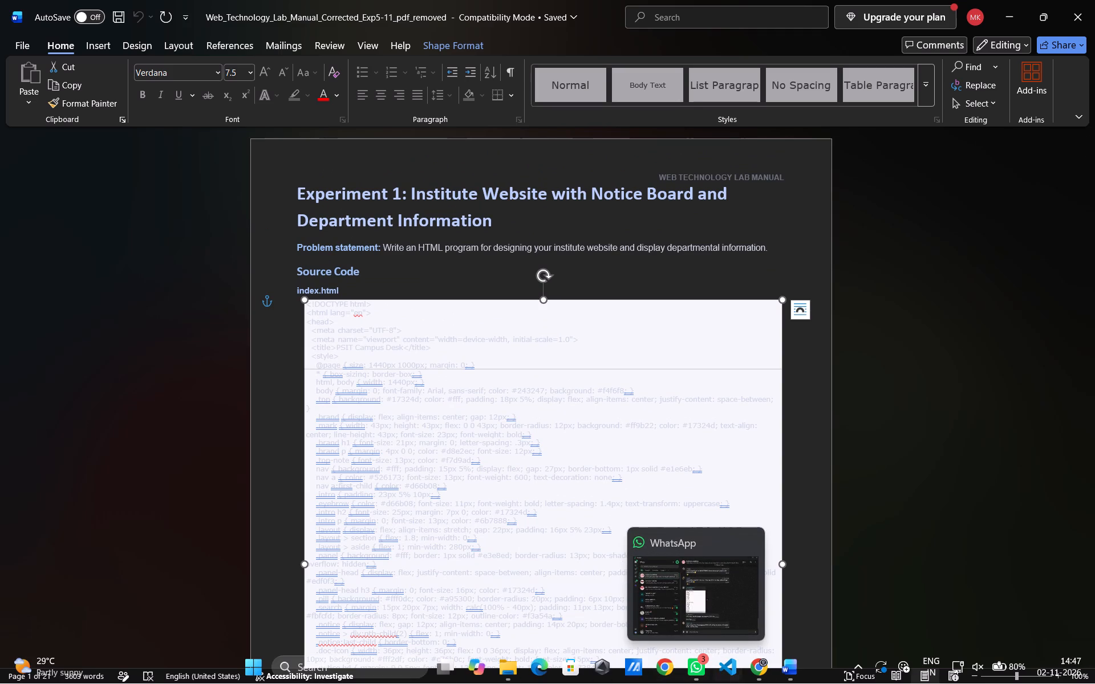
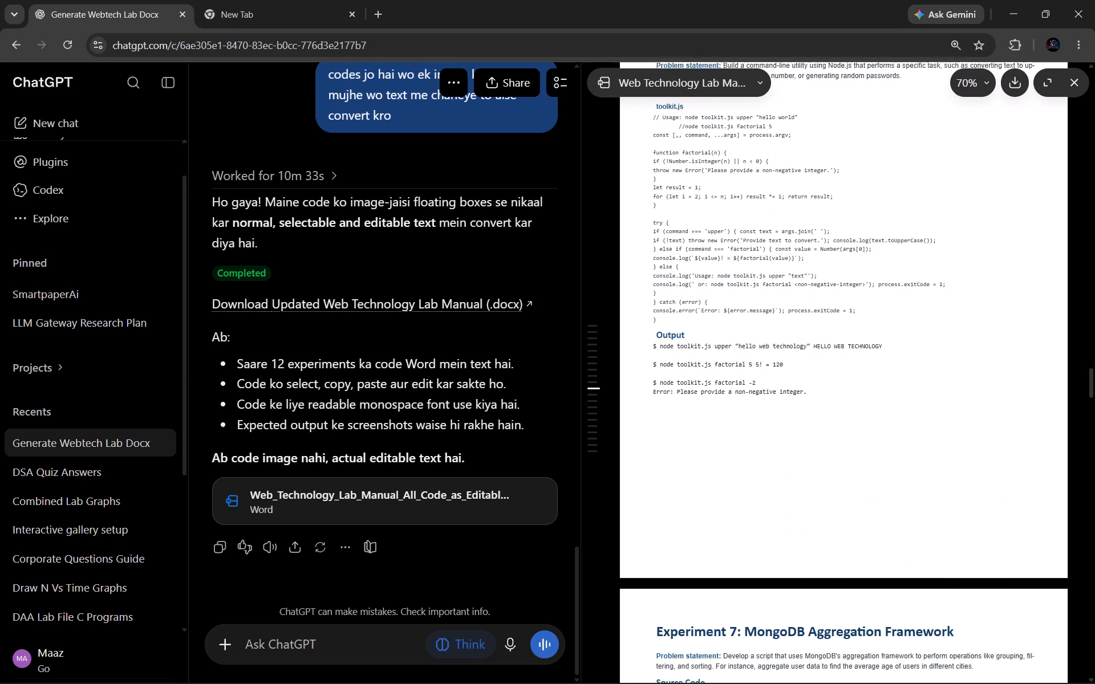
Check the code listings and outputs of Experiment 7 (MongoDB Aggregation Framework) and Experiment 8 (JavaBean for Employee Information).
{"action": "scroll", "coordinate": [850, 339], "scroll_direction": "down", "scroll_amount": 4}
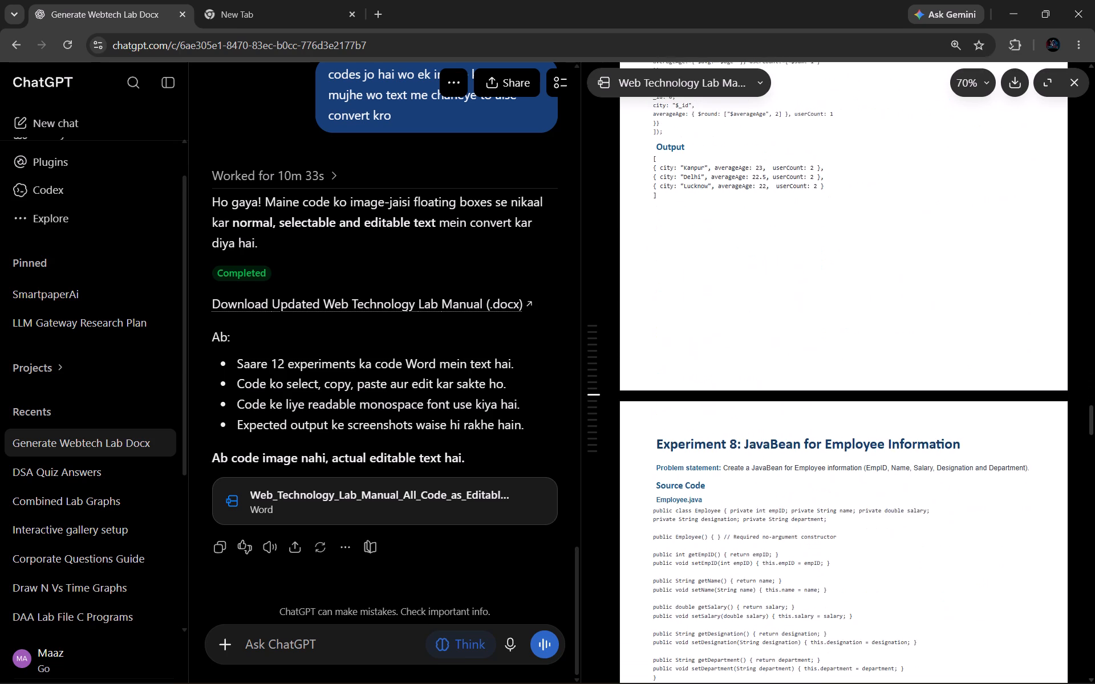
{"action": "scroll", "coordinate": [850, 339], "scroll_direction": "down", "scroll_amount": 6}
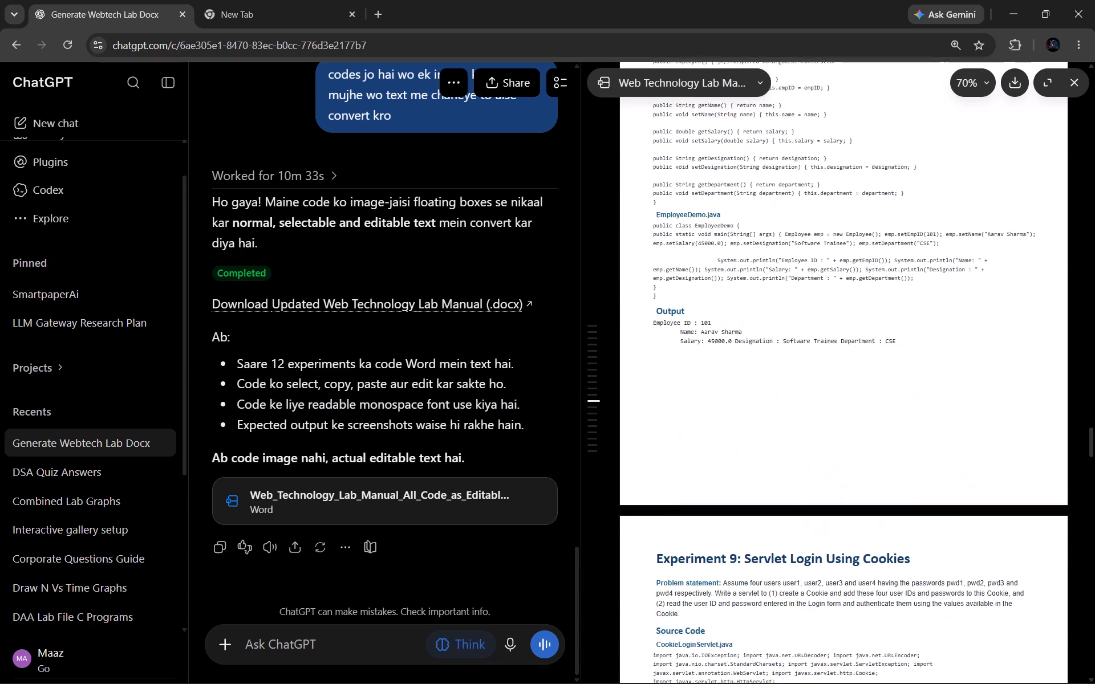
{"action": "scroll", "coordinate": [850, 339], "scroll_direction": "down", "scroll_amount": 2}
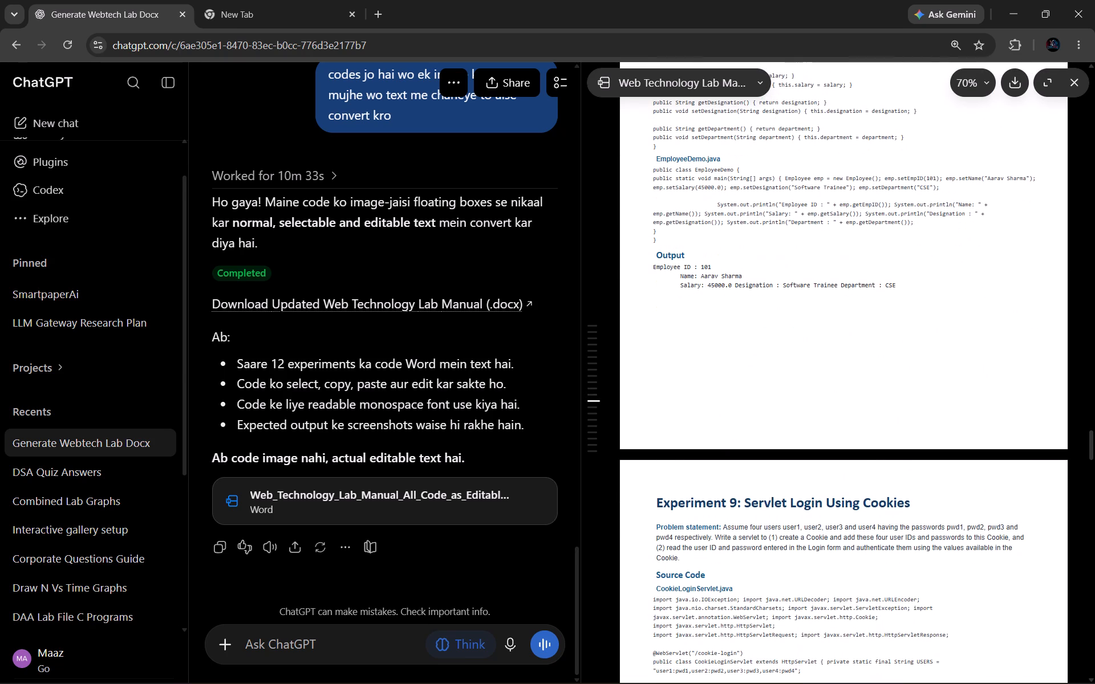
Examine the servlet source code and login output of Experiment 9, Servlet Login Using Cookies.
{"action": "scroll", "coordinate": [850, 339], "scroll_direction": "down", "scroll_amount": 5}
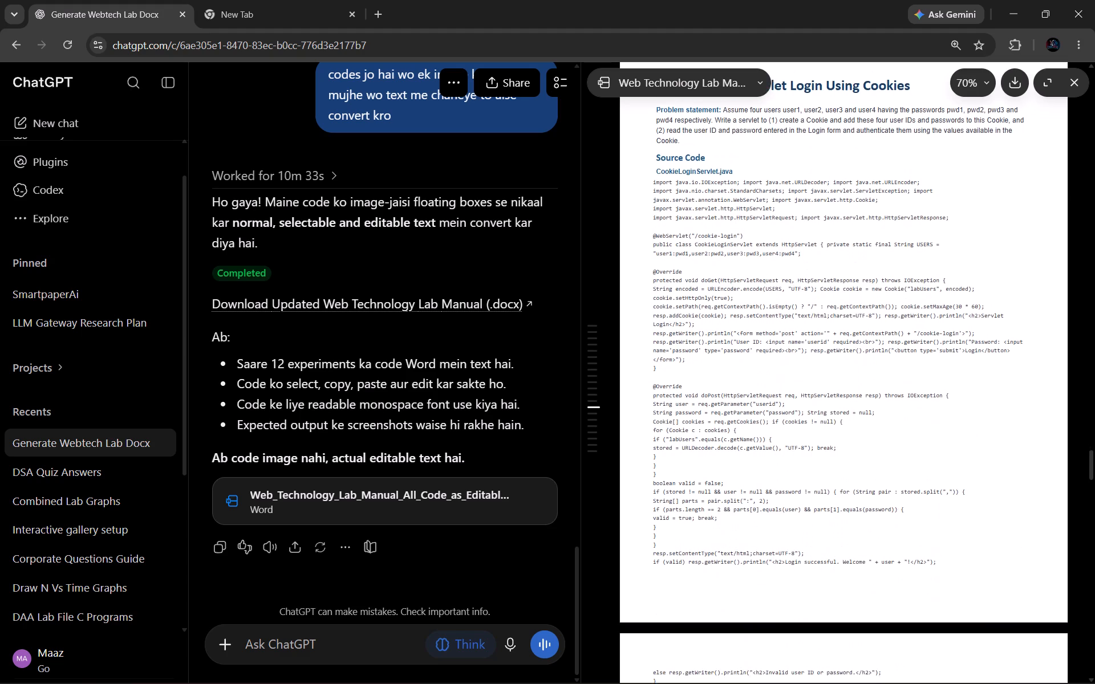
{"action": "scroll", "coordinate": [850, 339], "scroll_direction": "down", "scroll_amount": 3}
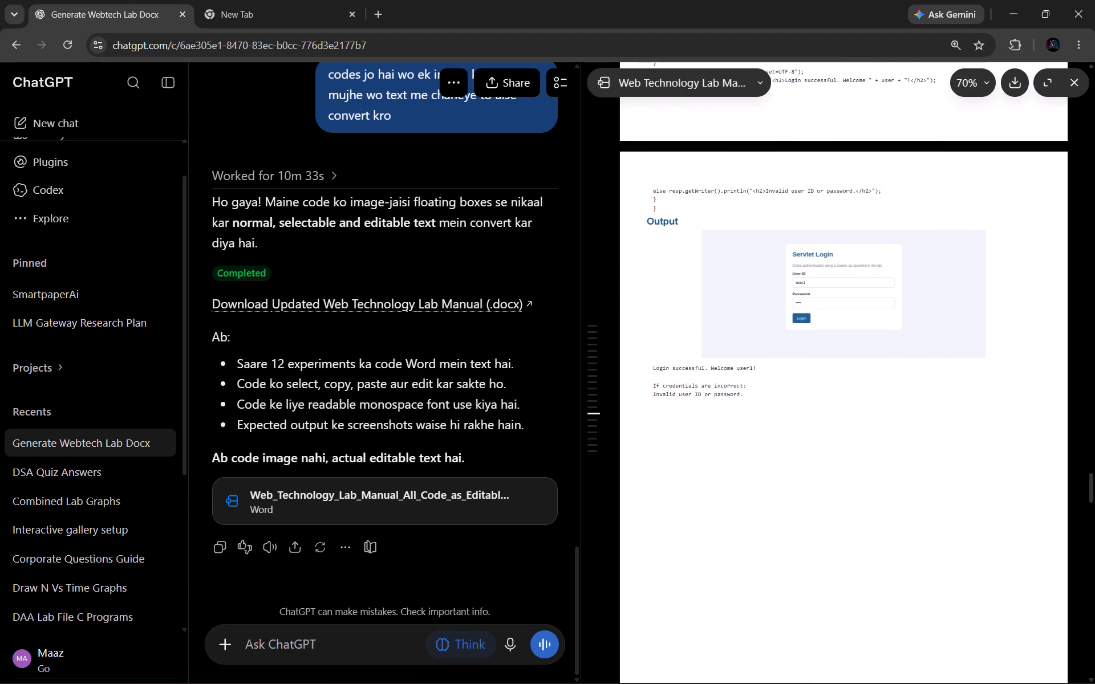
Examine the SQL schema, JSP and servlet code and the output of Experiment 10, Registration and User Listing with Servlet/JSP and MySQL.
{"action": "scroll", "coordinate": [850, 339], "scroll_direction": "down", "scroll_amount": 4}
{"action": "scroll", "coordinate": [850, 339], "scroll_direction": "up", "scroll_amount": 1}
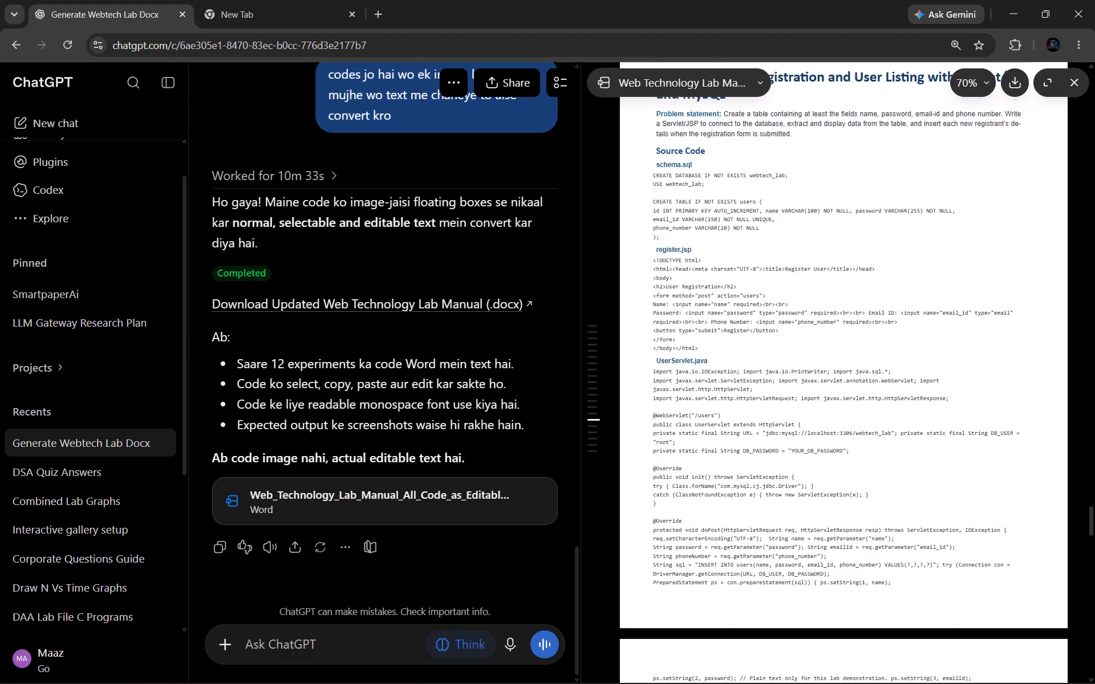
{"action": "scroll", "coordinate": [850, 339], "scroll_direction": "up", "scroll_amount": 1}
{"action": "scroll", "coordinate": [850, 339], "scroll_direction": "down", "scroll_amount": 7}
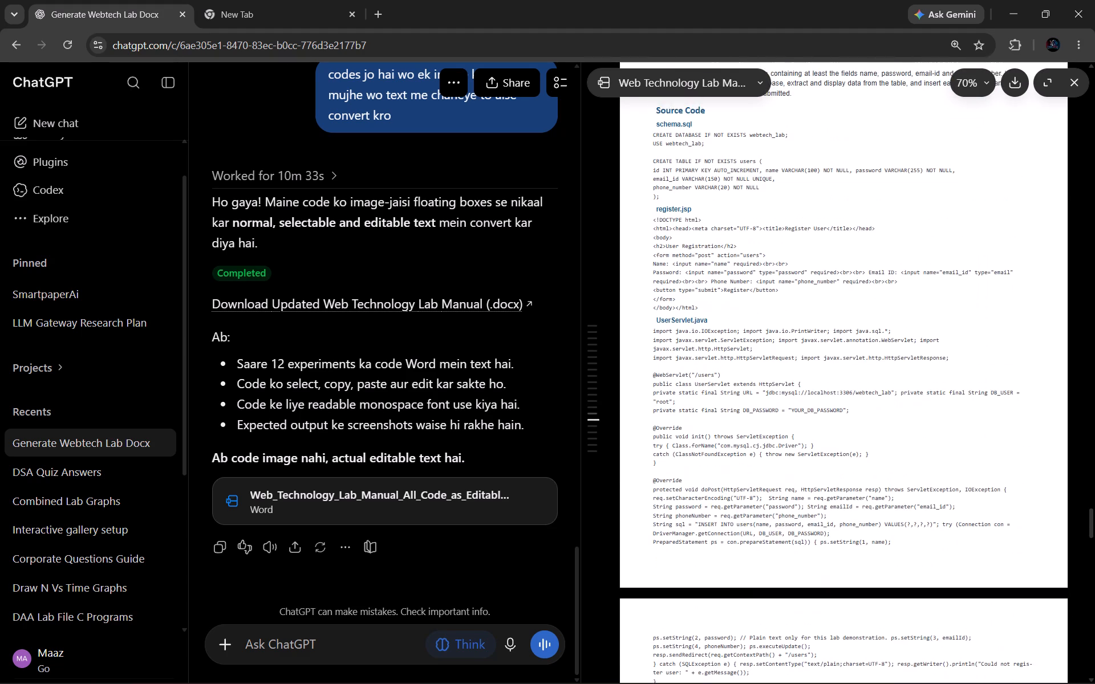
{"action": "scroll", "coordinate": [850, 339], "scroll_direction": "down", "scroll_amount": 1}
{"action": "scroll", "coordinate": [850, 339], "scroll_direction": "up", "scroll_amount": 2}
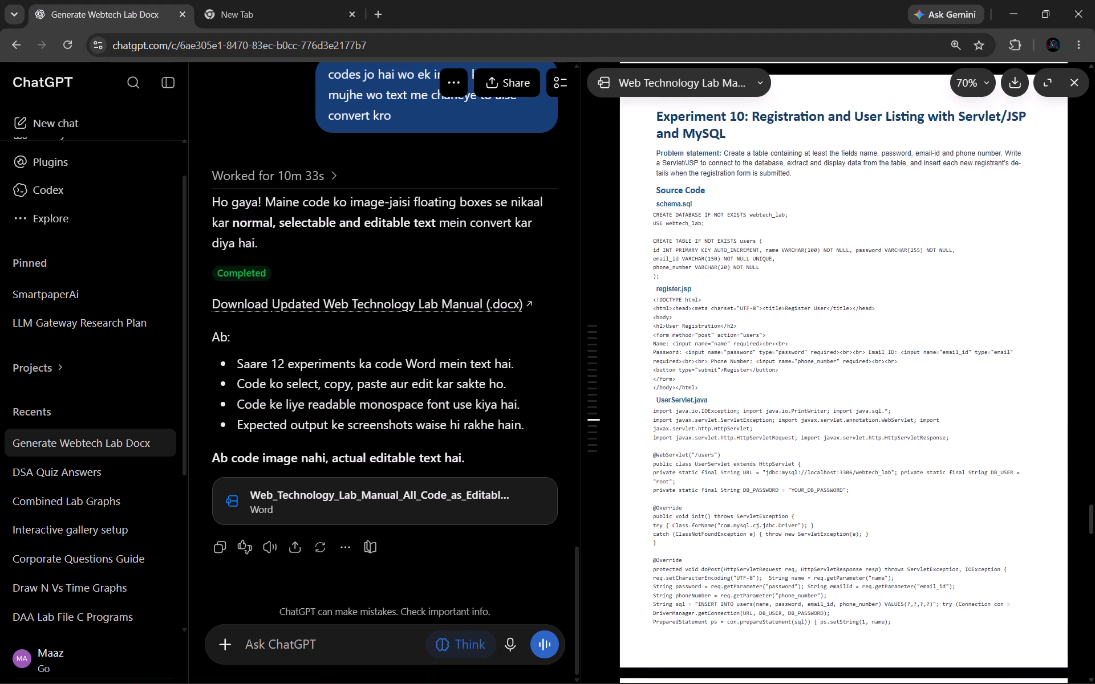
{"action": "scroll", "coordinate": [850, 339], "scroll_direction": "down", "scroll_amount": 4}
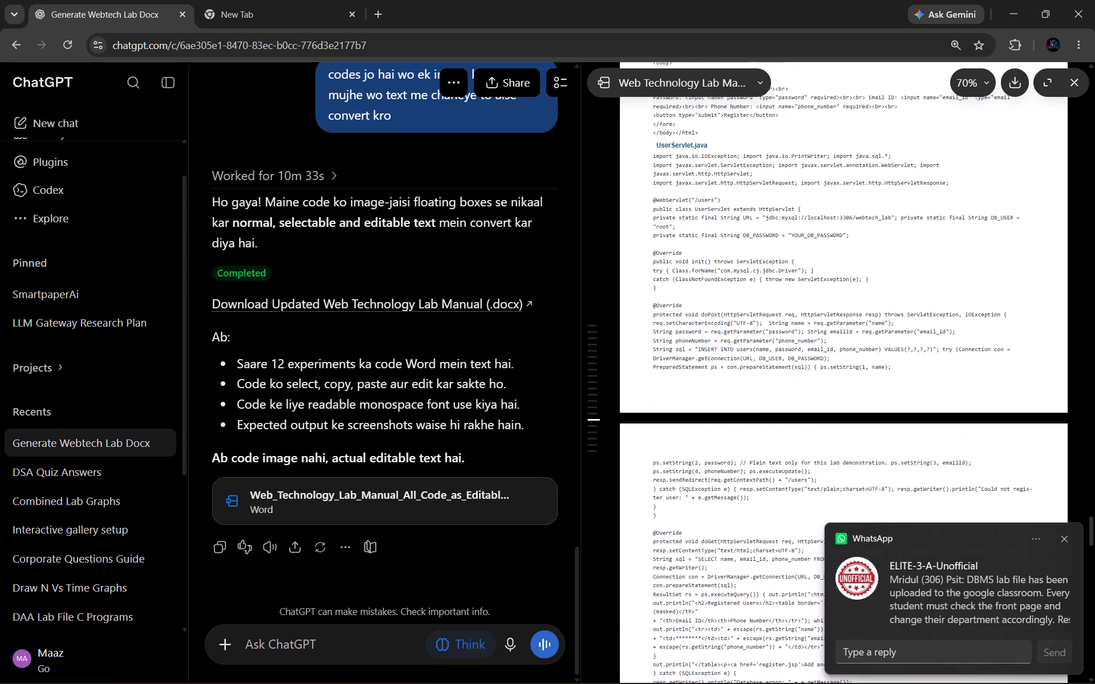
{"action": "scroll", "coordinate": [850, 339], "scroll_direction": "down", "scroll_amount": 3}
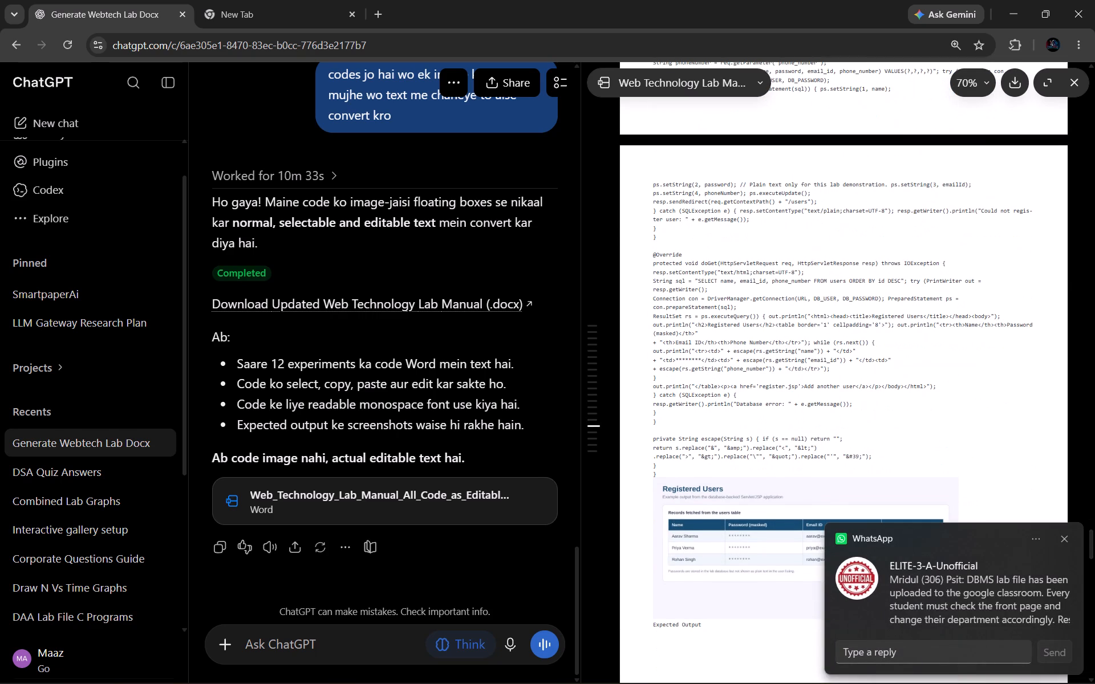
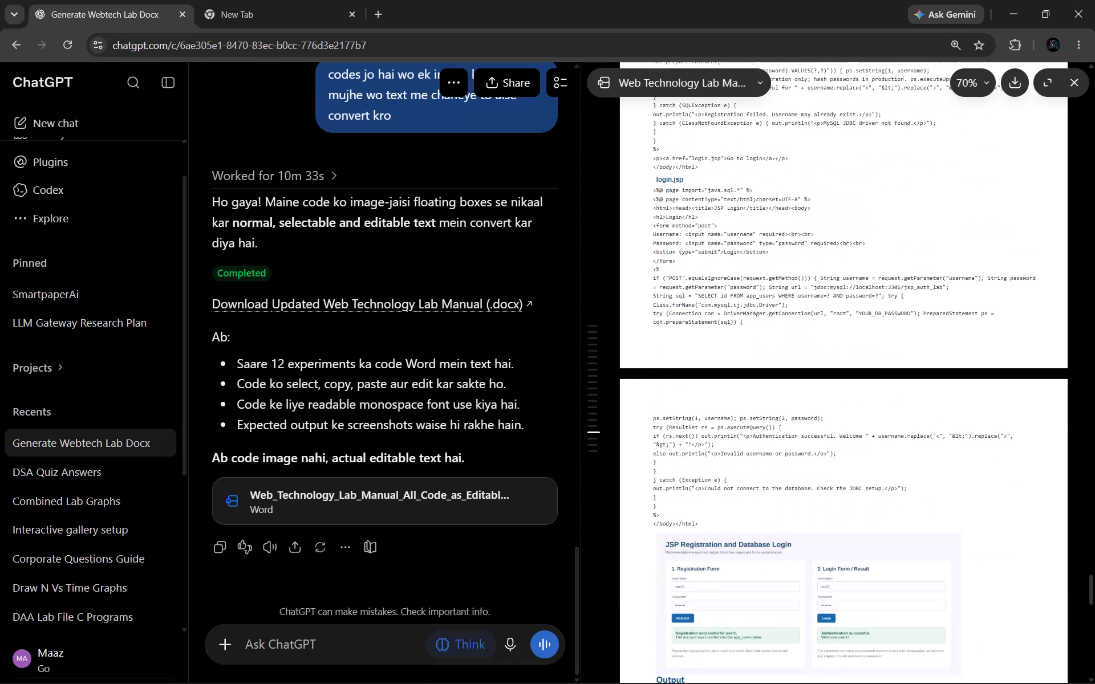
Check the code and output of the JSP registration and login experiment and of Experiment 12 (shopping cart using session tracking).
{"action": "scroll", "coordinate": [949, 400], "scroll_direction": "down", "scroll_amount": 7}
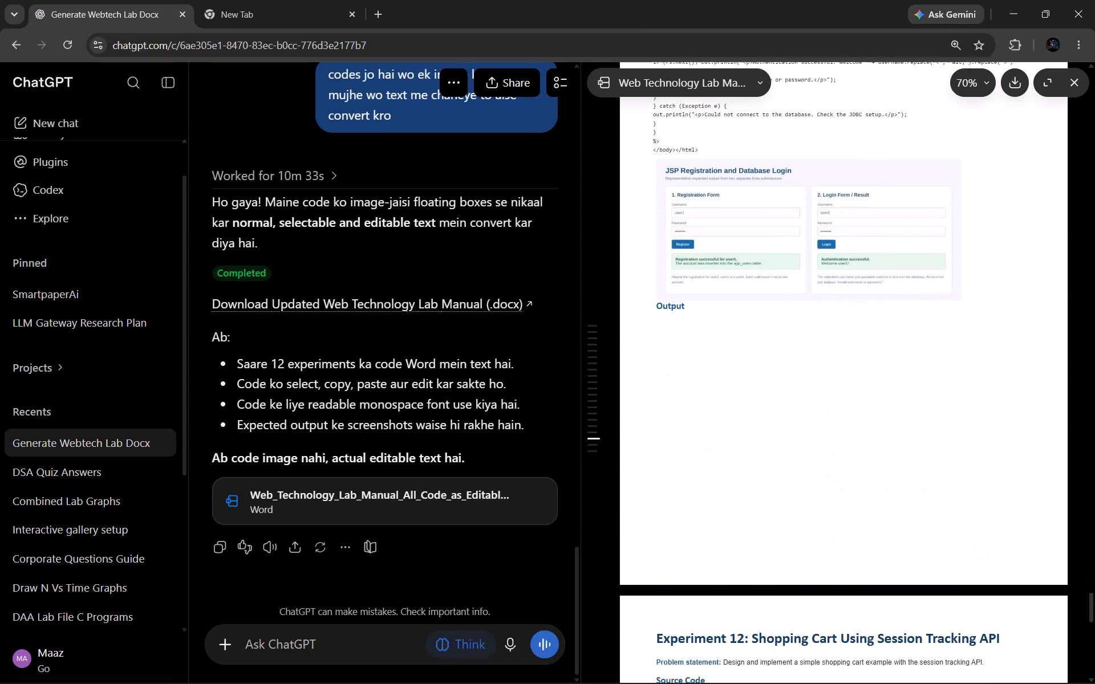
{"action": "scroll", "coordinate": [949, 400], "scroll_direction": "down", "scroll_amount": 12}
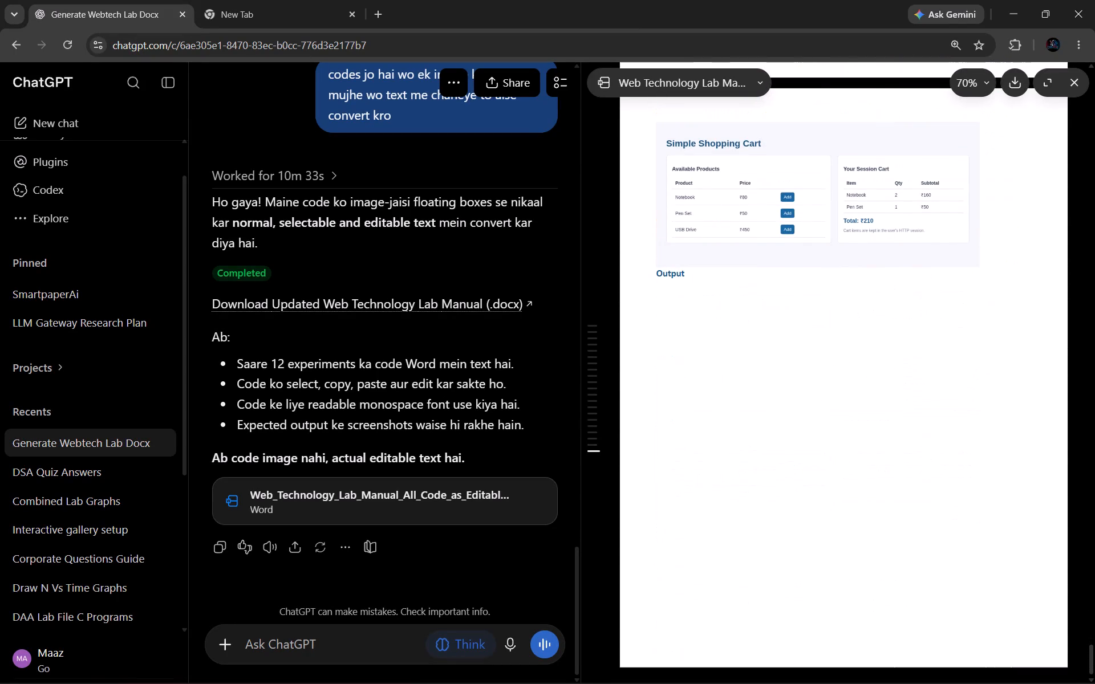
{"action": "scroll", "coordinate": [949, 400], "scroll_direction": "down", "scroll_amount": 1}
Download the previewed lab manual as the Word document Web_Technology_Lab_Manual_All_Code_as_Editable_Text in the Downloads folder.
{"action": "left_click", "coordinate": [1023, 83]}
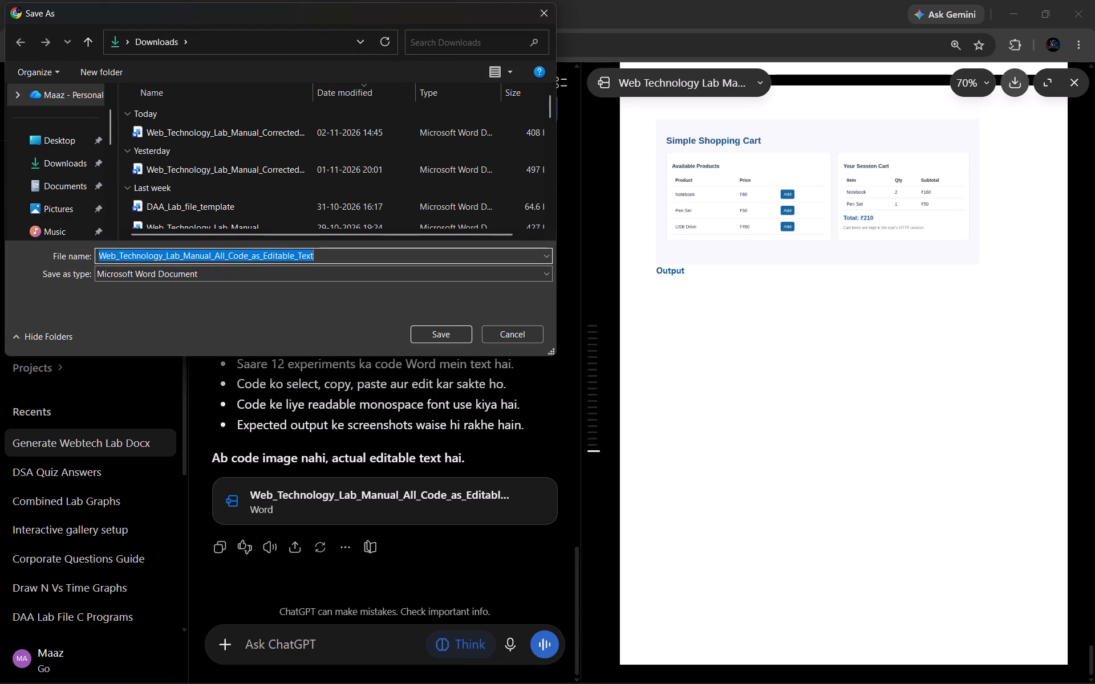
Save Web_Technology_Lab_Manual_All_Code_as_Editable_Text as a Word document in the Downloads folder and open it in Word.
{"action": "left_click", "coordinate": [84, 164]}
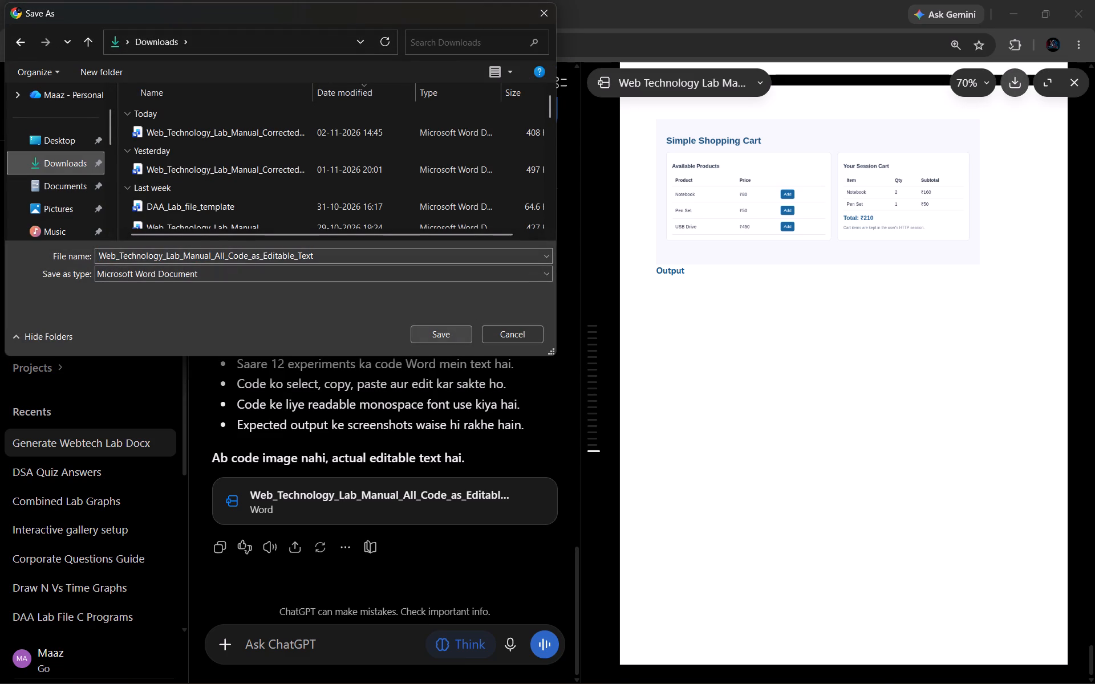
{"action": "left_click", "coordinate": [455, 329]}
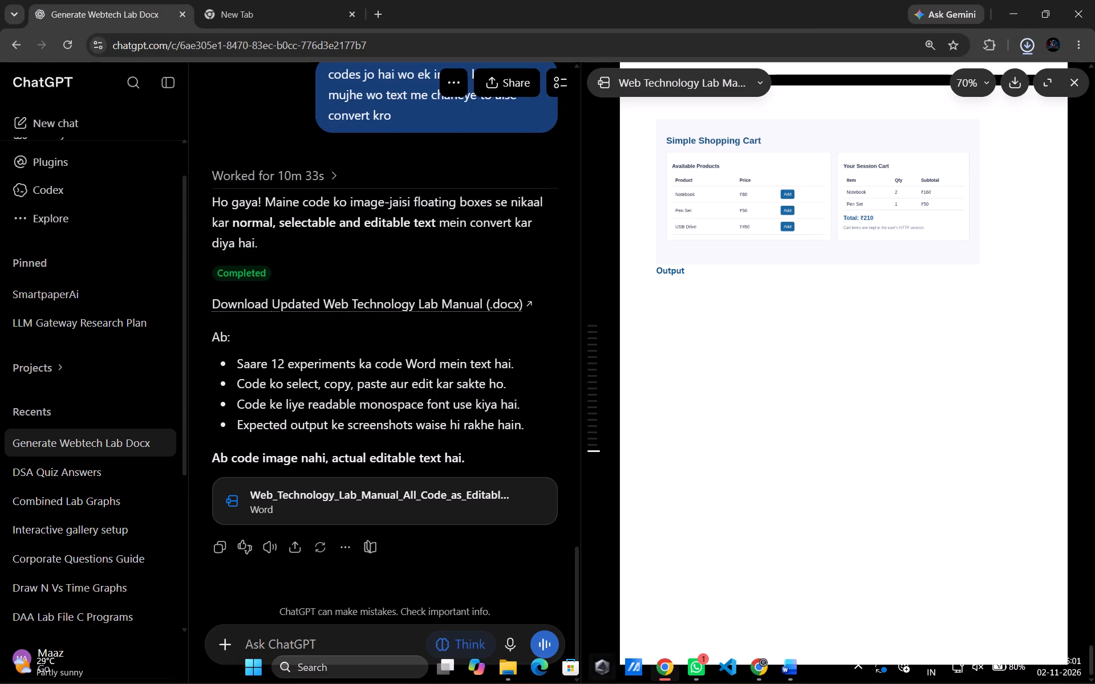
{"action": "left_click", "coordinate": [1020, 75]}
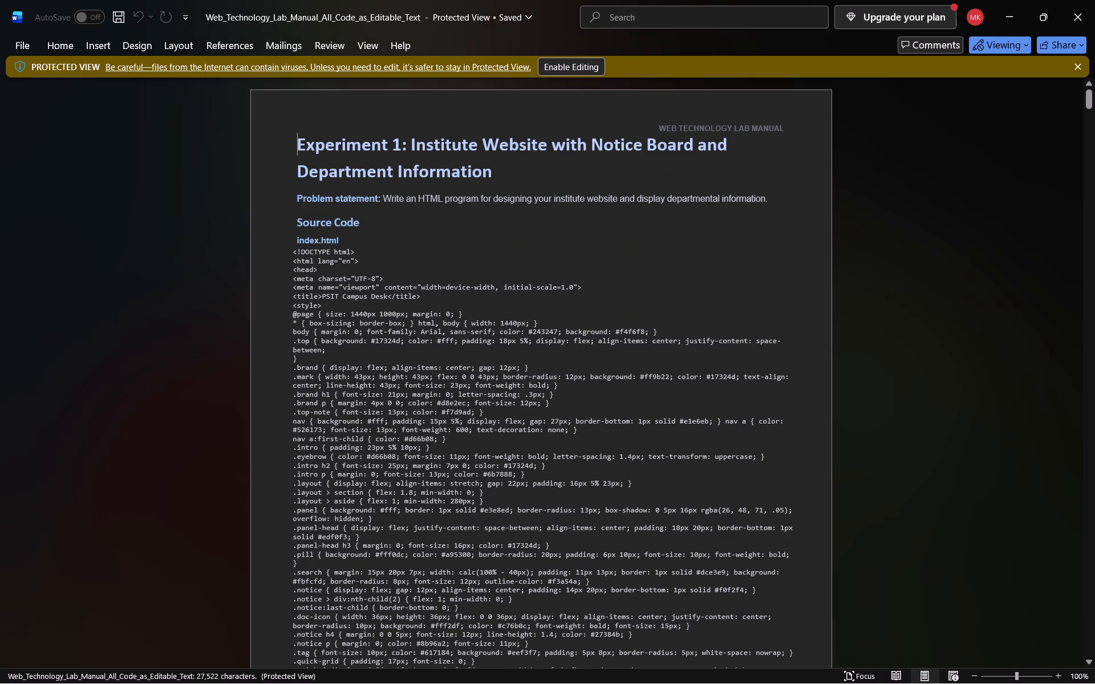
Examine the layout of Experiment 1's index.html source code across the first pages of the downloaded manual.
{"action": "scroll", "coordinate": [464, 294], "scroll_direction": "down", "scroll_amount": 1}
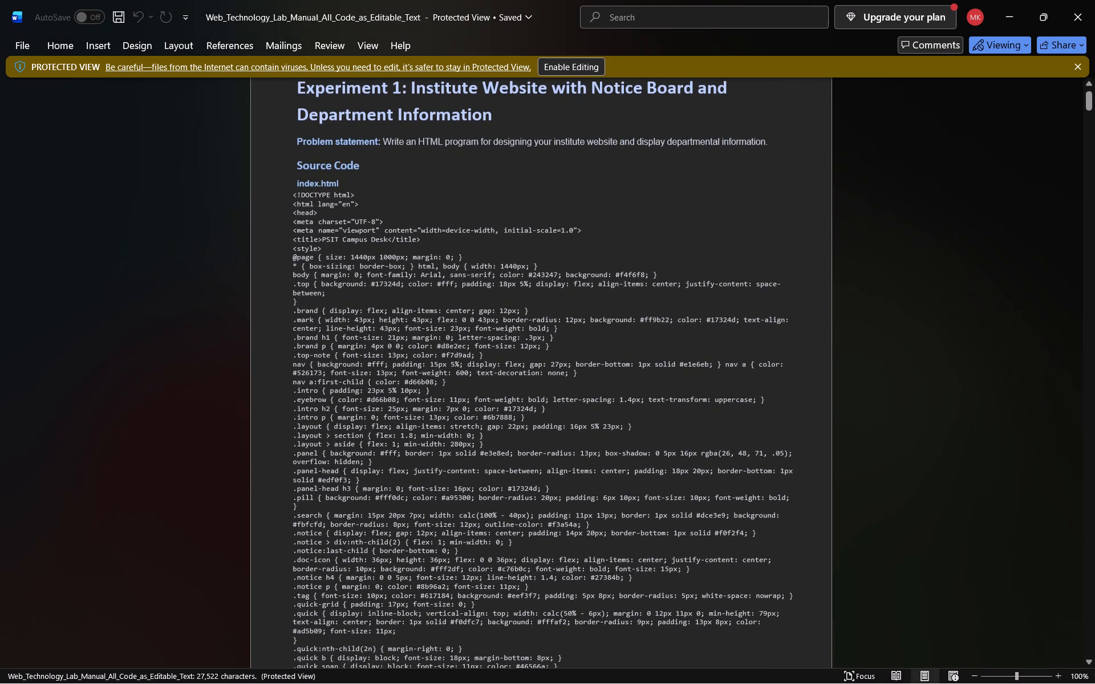
{"action": "scroll", "coordinate": [464, 294], "scroll_direction": "down", "scroll_amount": 1}
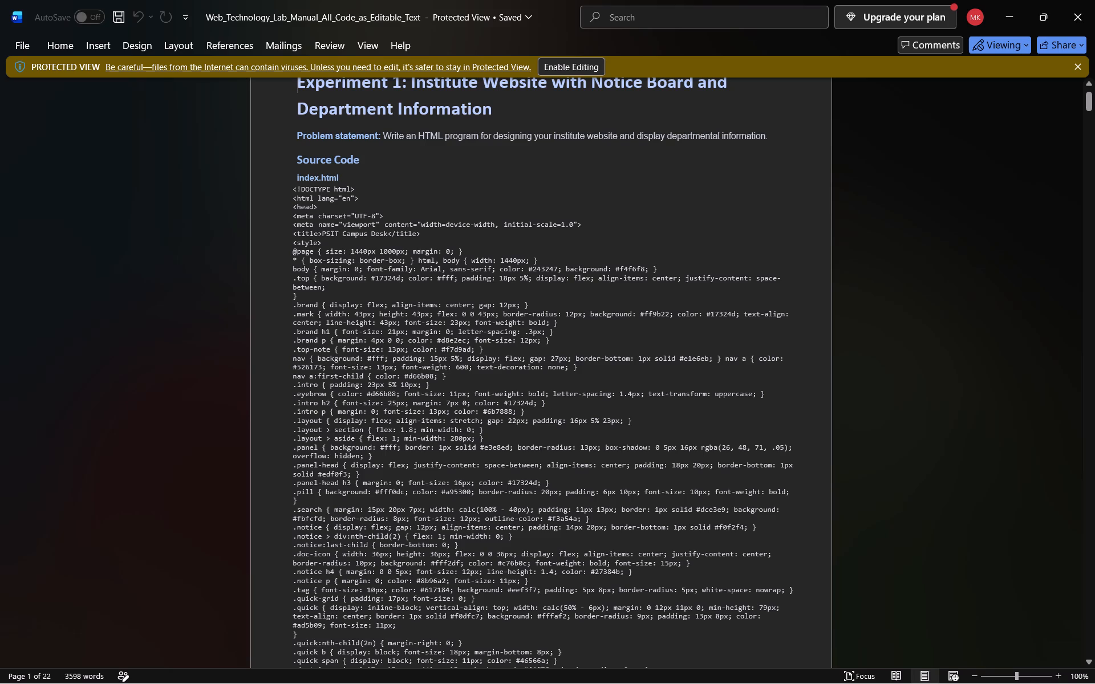
{"action": "scroll", "coordinate": [464, 294], "scroll_direction": "down", "scroll_amount": 1}
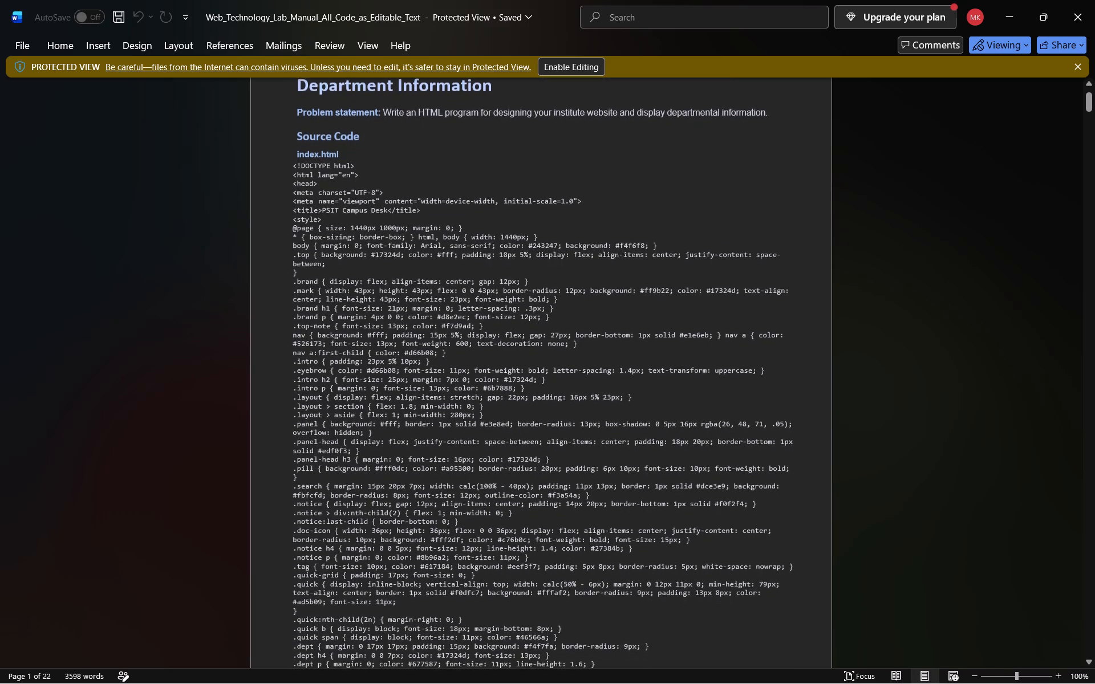
{"action": "scroll", "coordinate": [464, 294], "scroll_direction": "down", "scroll_amount": 1}
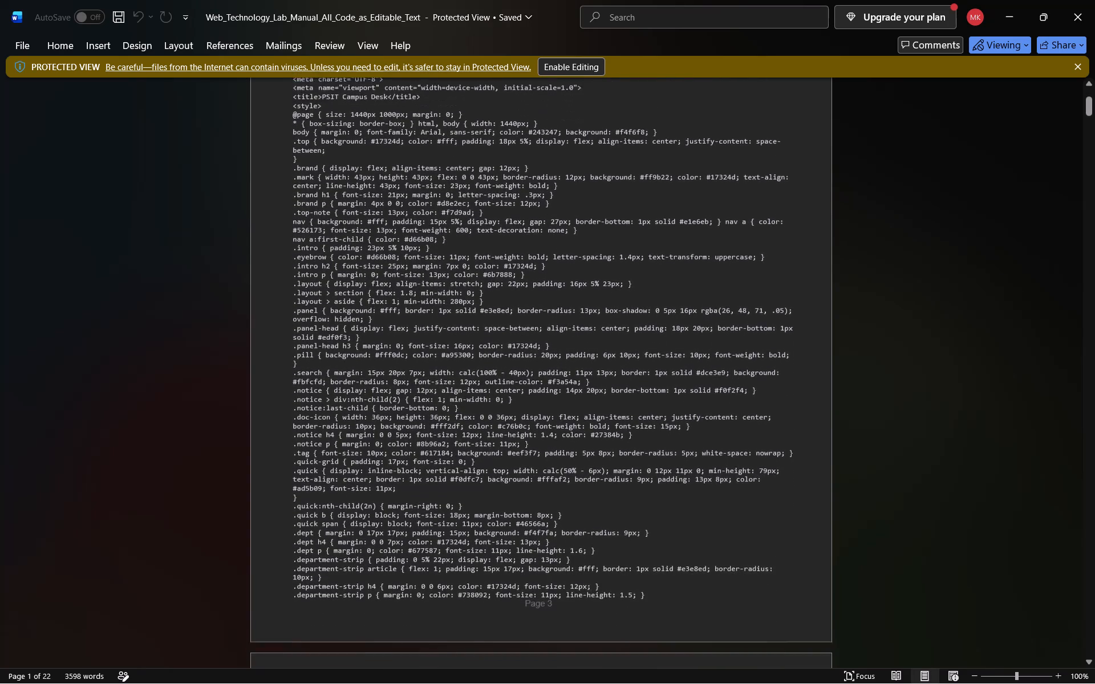
{"action": "scroll", "coordinate": [464, 294], "scroll_direction": "down", "scroll_amount": 6}
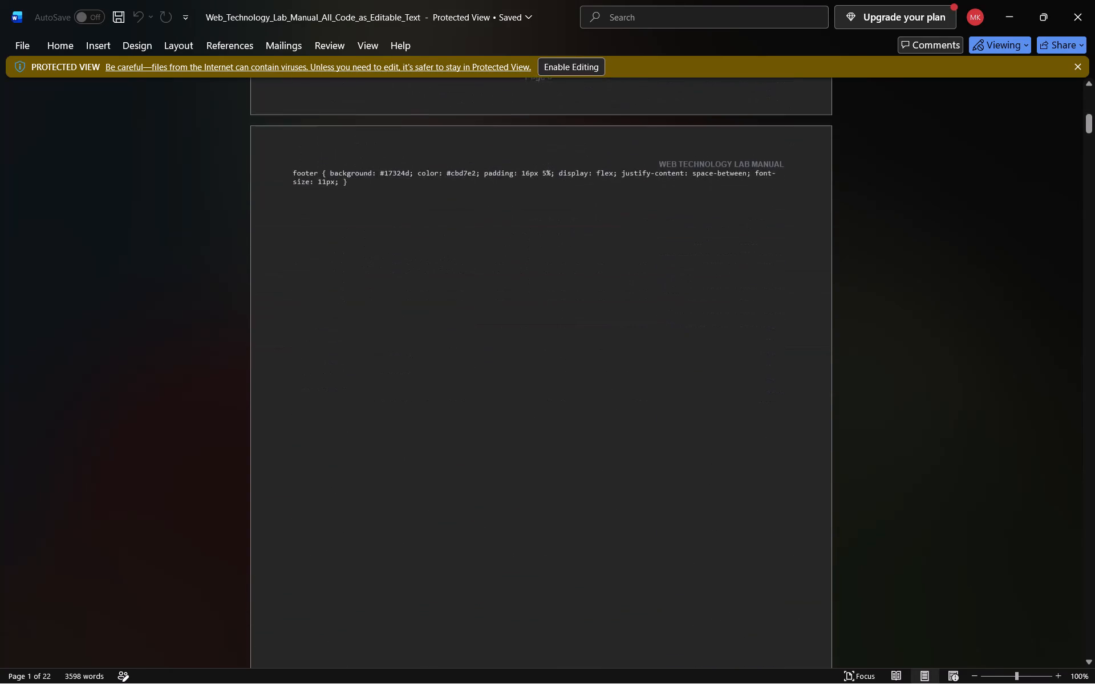
{"action": "scroll", "coordinate": [464, 294], "scroll_direction": "down", "scroll_amount": 2}
{"action": "scroll", "coordinate": [464, 294], "scroll_direction": "up", "scroll_amount": 4}
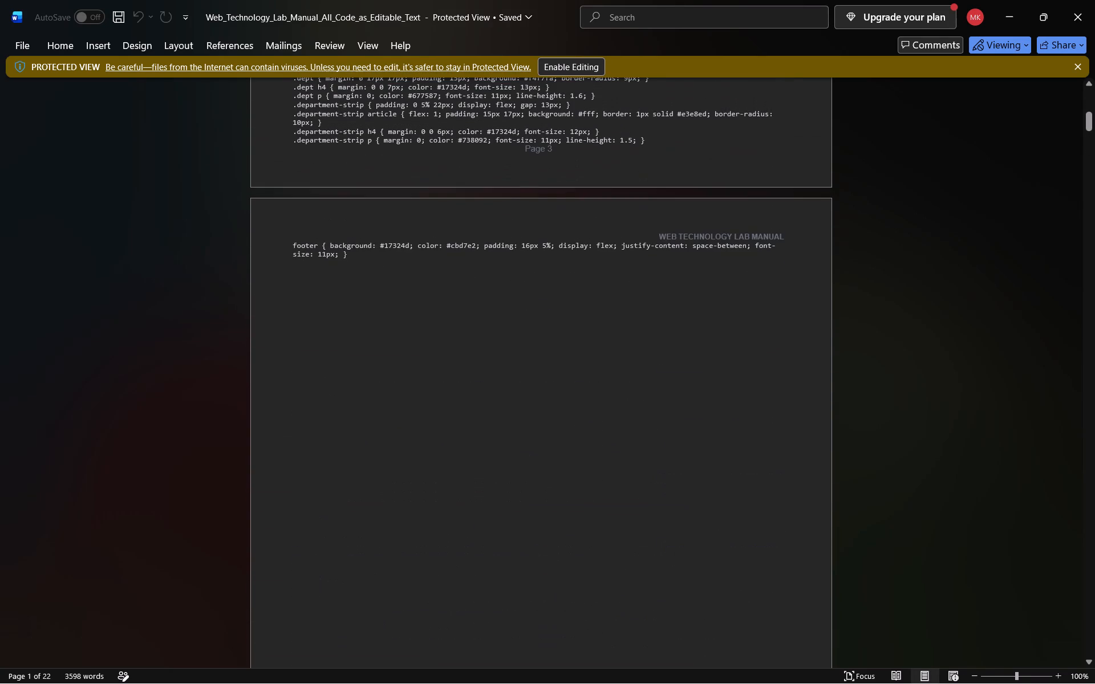
{"action": "scroll", "coordinate": [464, 294], "scroll_direction": "down", "scroll_amount": 5}
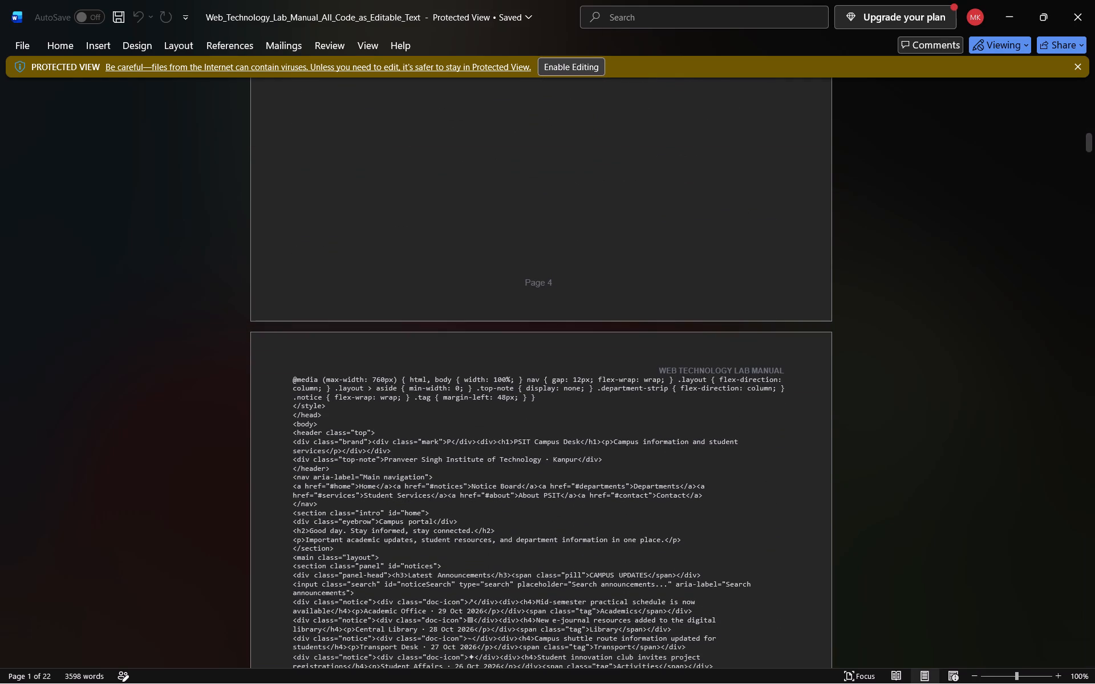
Enable editing for the downloaded lab manual.
{"action": "left_click", "coordinate": [570, 68]}
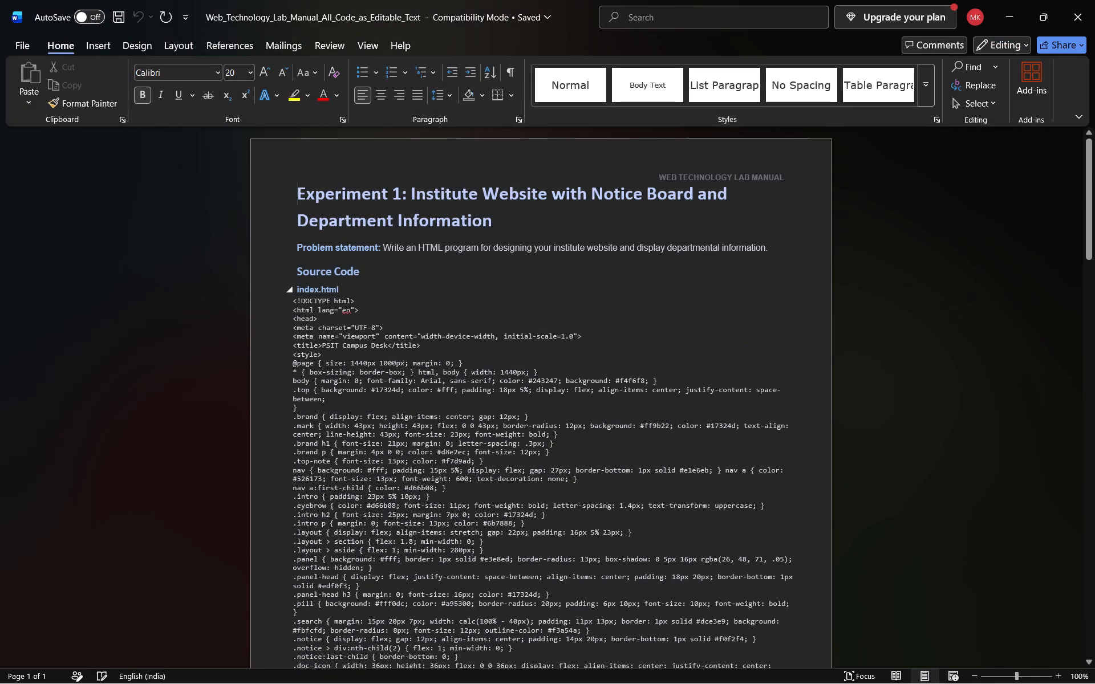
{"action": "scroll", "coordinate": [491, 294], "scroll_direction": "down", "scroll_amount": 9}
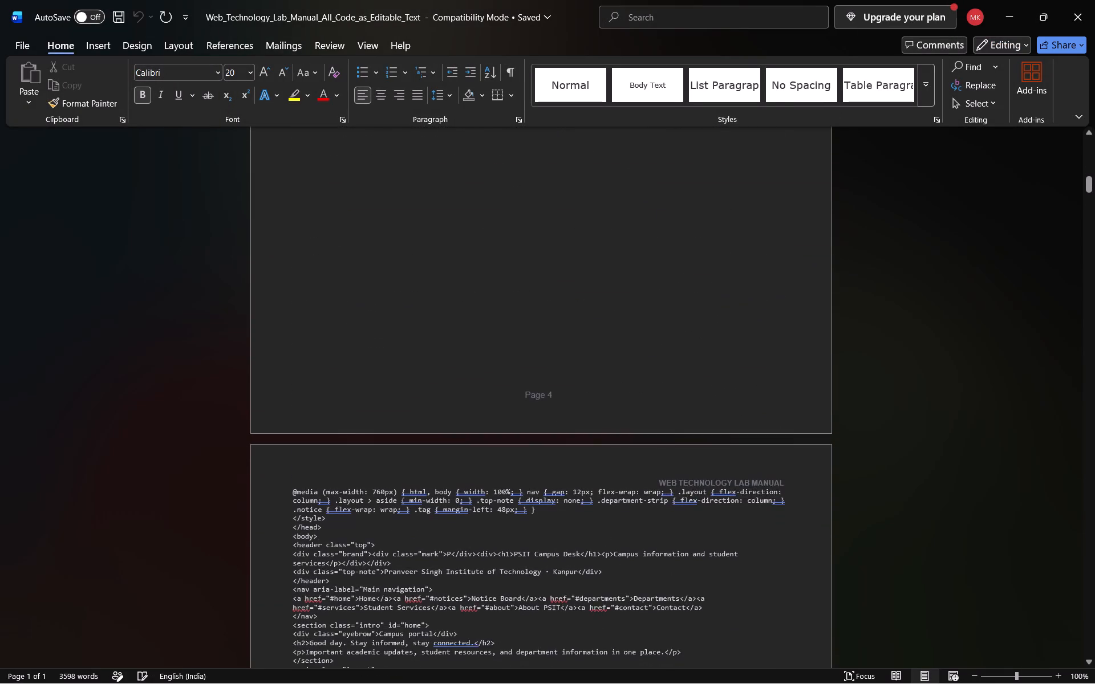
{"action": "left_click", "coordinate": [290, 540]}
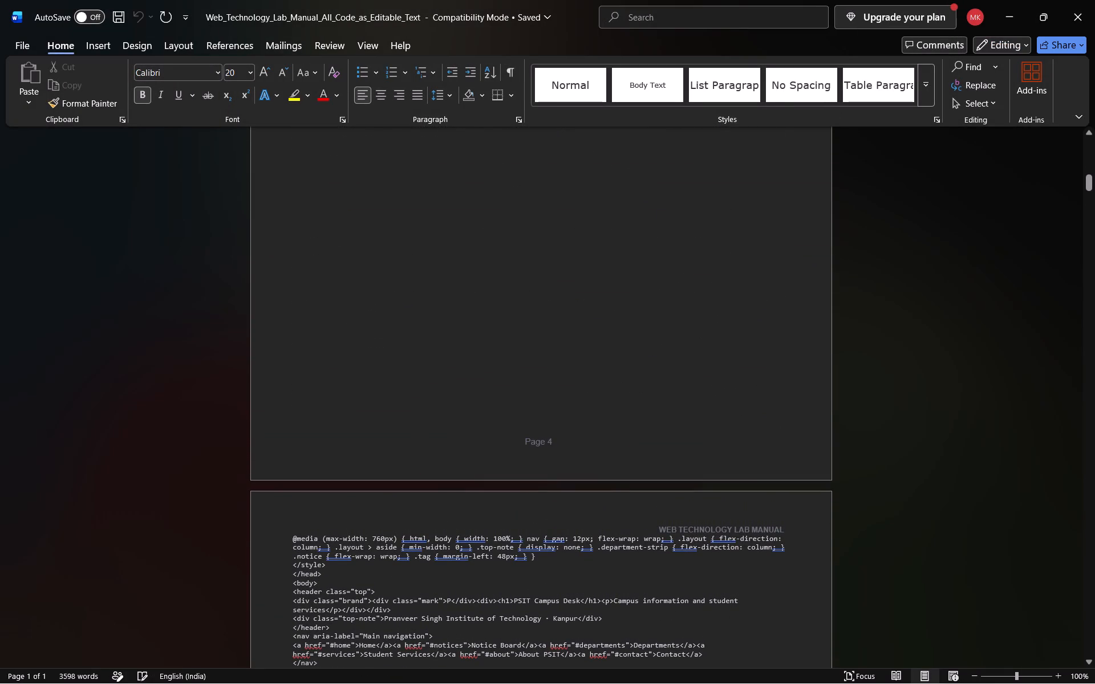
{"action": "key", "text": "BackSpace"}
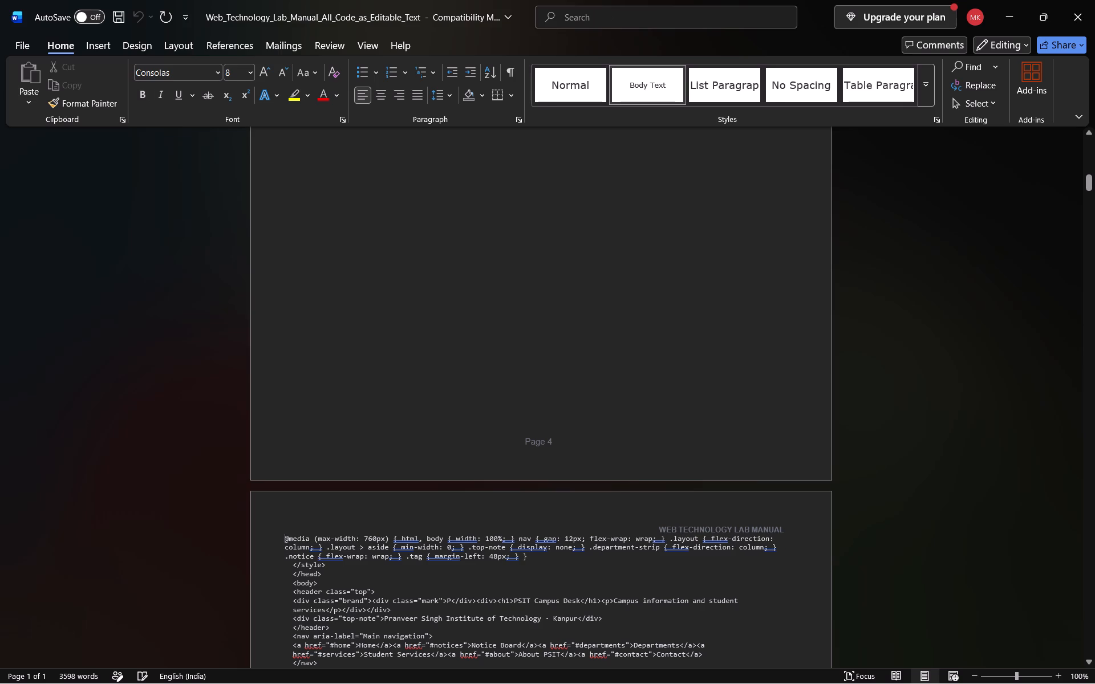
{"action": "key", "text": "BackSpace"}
{"action": "scroll", "coordinate": [290, 540], "scroll_direction": "up", "scroll_amount": 6}
{"action": "scroll", "coordinate": [290, 540], "scroll_direction": "down", "scroll_amount": 1}
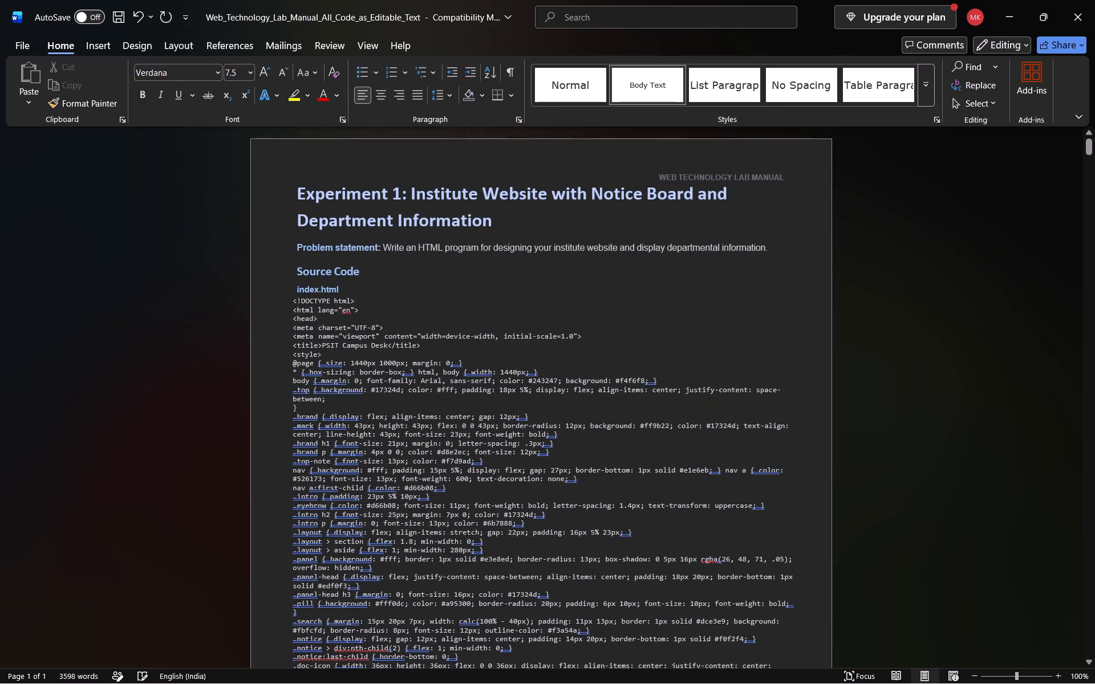
{"action": "scroll", "coordinate": [290, 540], "scroll_direction": "down", "scroll_amount": 4}
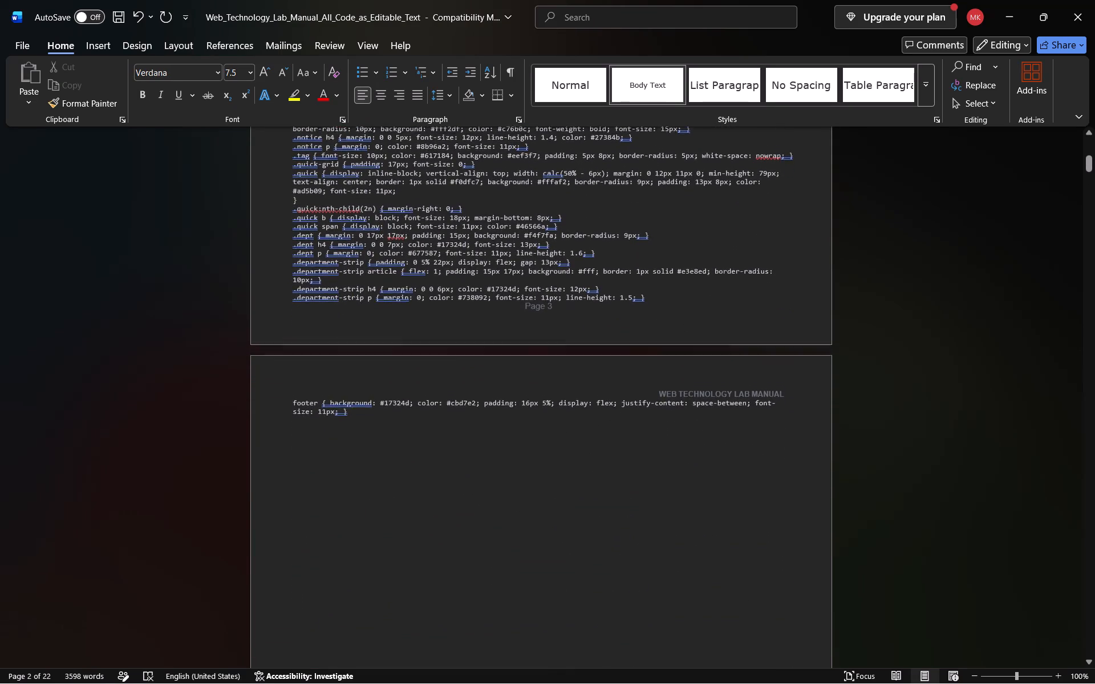
{"action": "scroll", "coordinate": [290, 540], "scroll_direction": "down", "scroll_amount": 7}
{"action": "scroll", "coordinate": [290, 540], "scroll_direction": "up", "scroll_amount": 3}
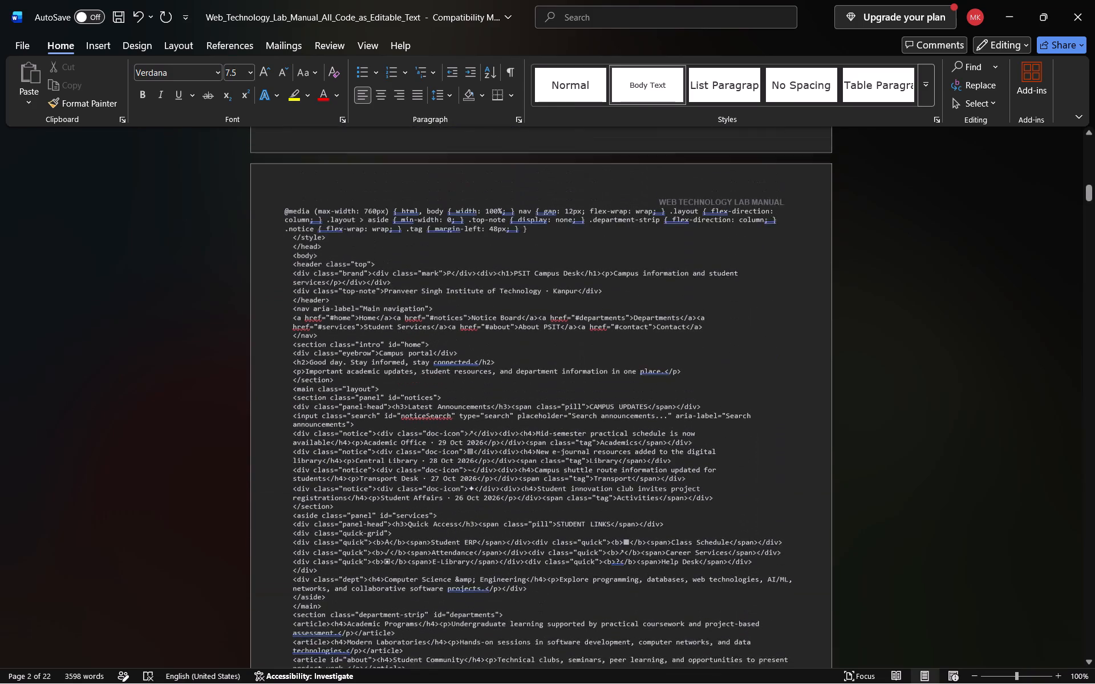
{"action": "scroll", "coordinate": [290, 540], "scroll_direction": "up", "scroll_amount": 2}
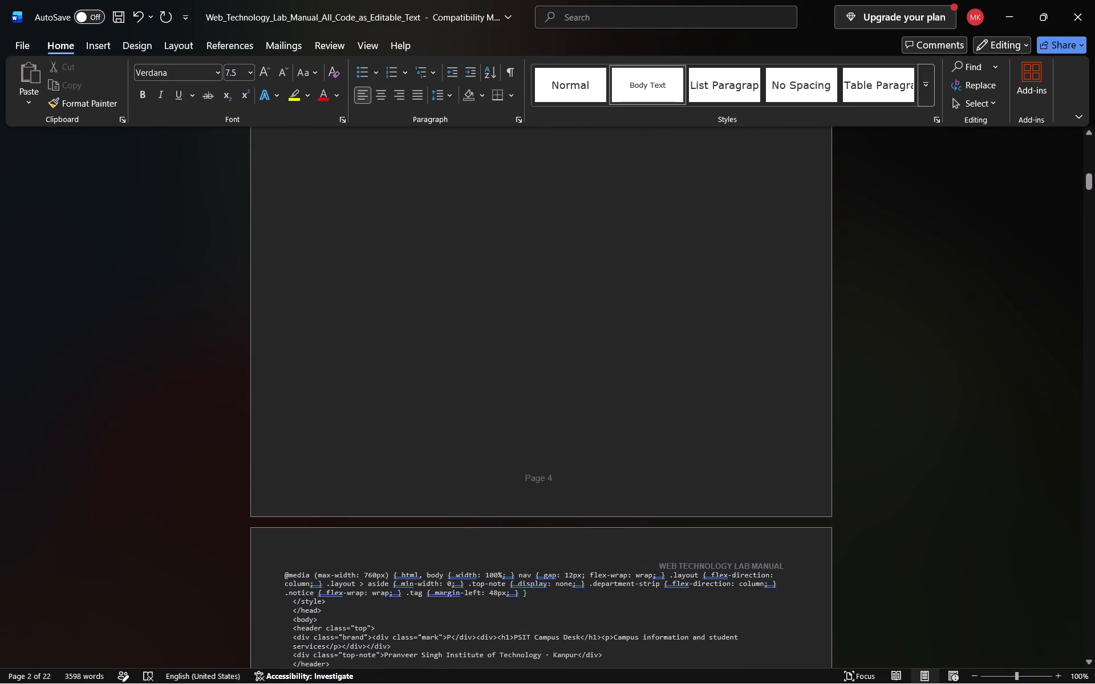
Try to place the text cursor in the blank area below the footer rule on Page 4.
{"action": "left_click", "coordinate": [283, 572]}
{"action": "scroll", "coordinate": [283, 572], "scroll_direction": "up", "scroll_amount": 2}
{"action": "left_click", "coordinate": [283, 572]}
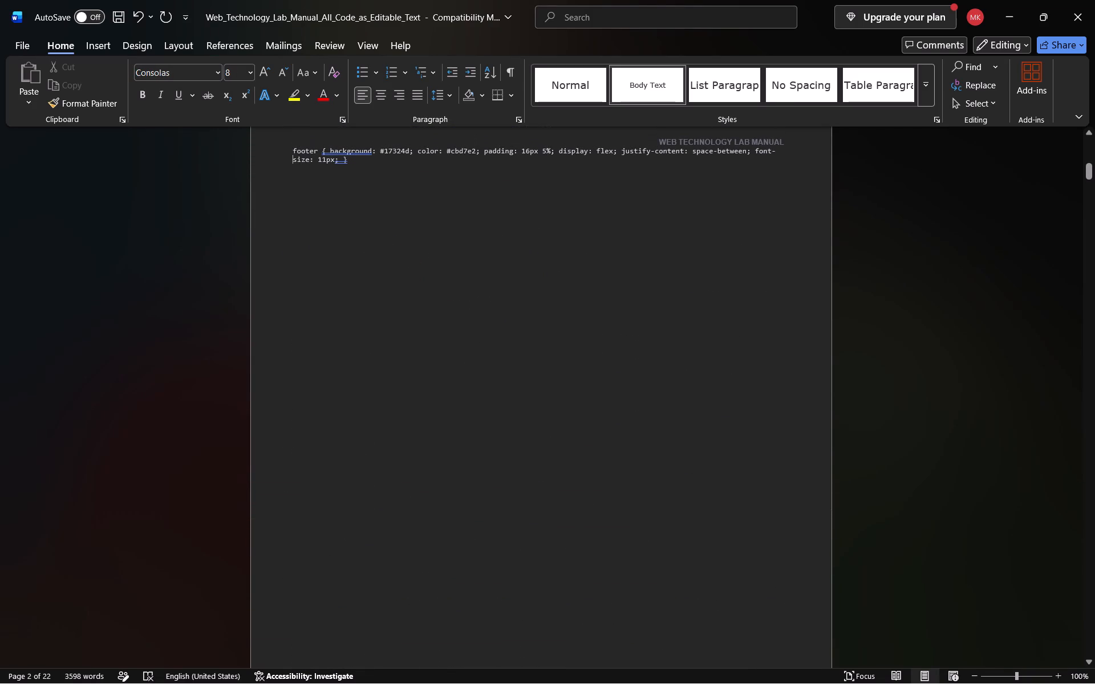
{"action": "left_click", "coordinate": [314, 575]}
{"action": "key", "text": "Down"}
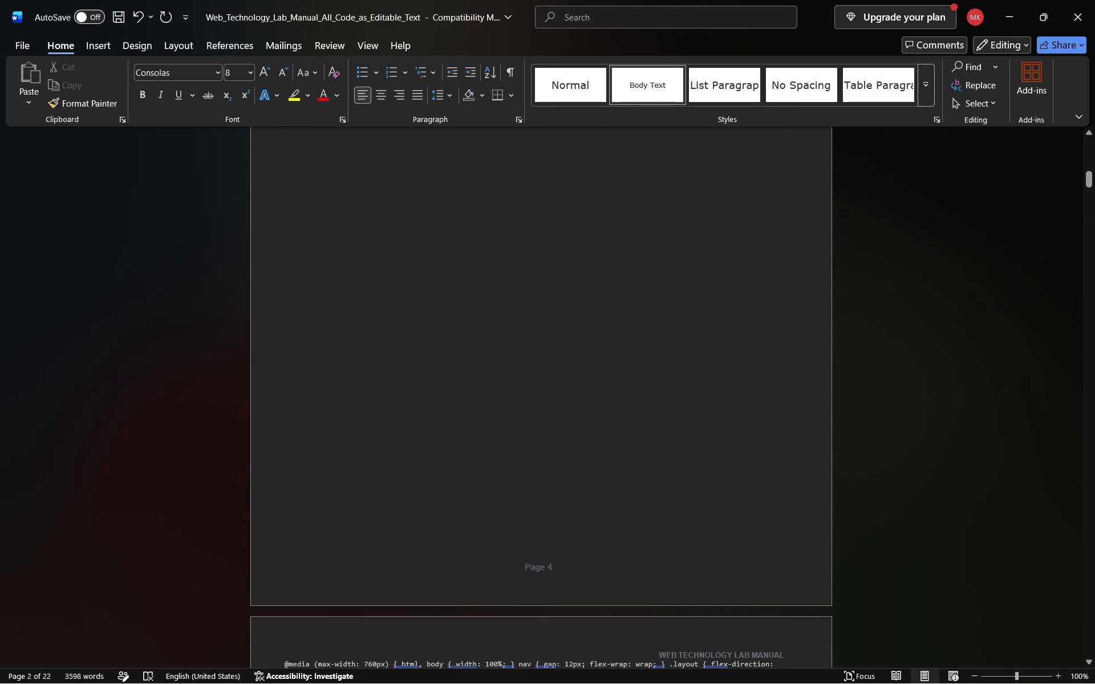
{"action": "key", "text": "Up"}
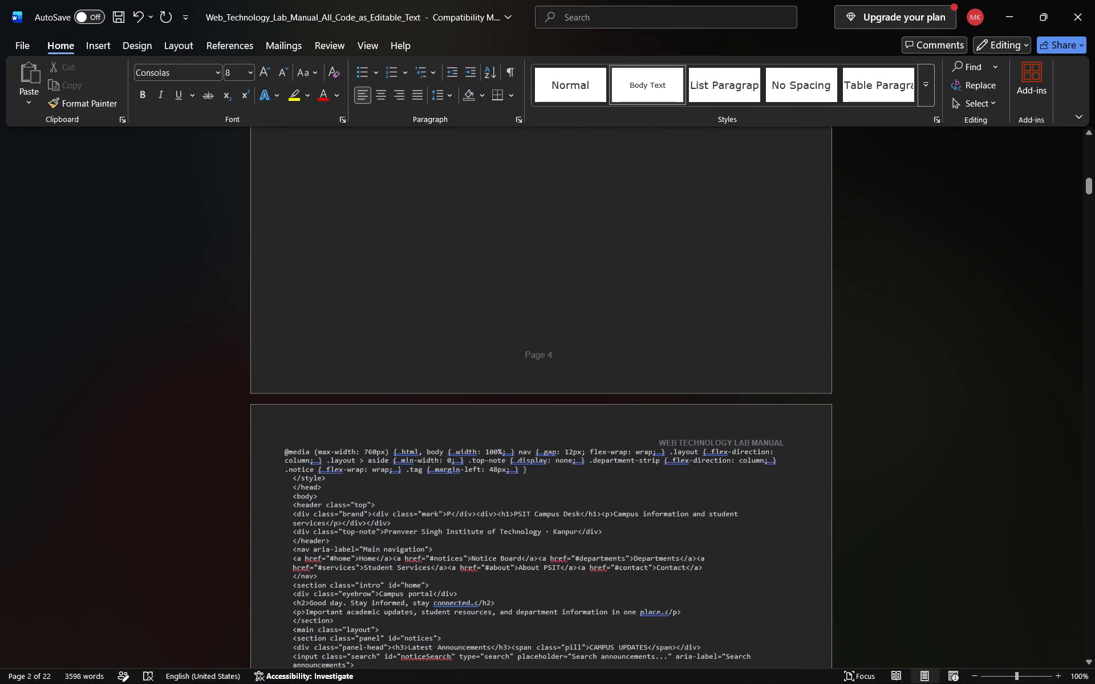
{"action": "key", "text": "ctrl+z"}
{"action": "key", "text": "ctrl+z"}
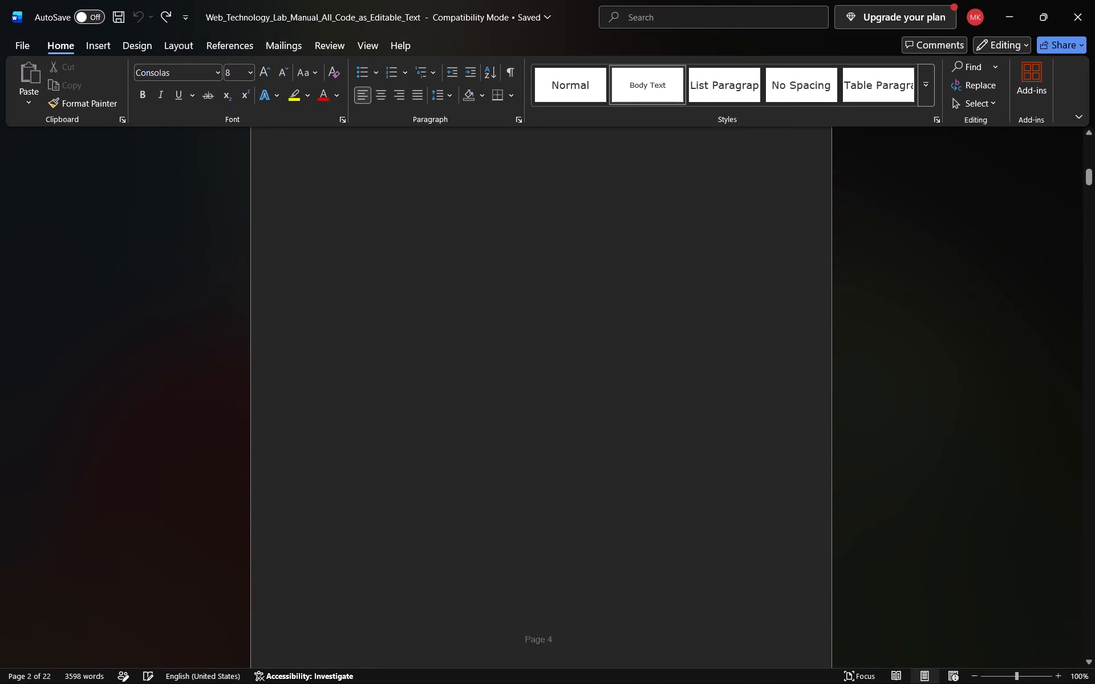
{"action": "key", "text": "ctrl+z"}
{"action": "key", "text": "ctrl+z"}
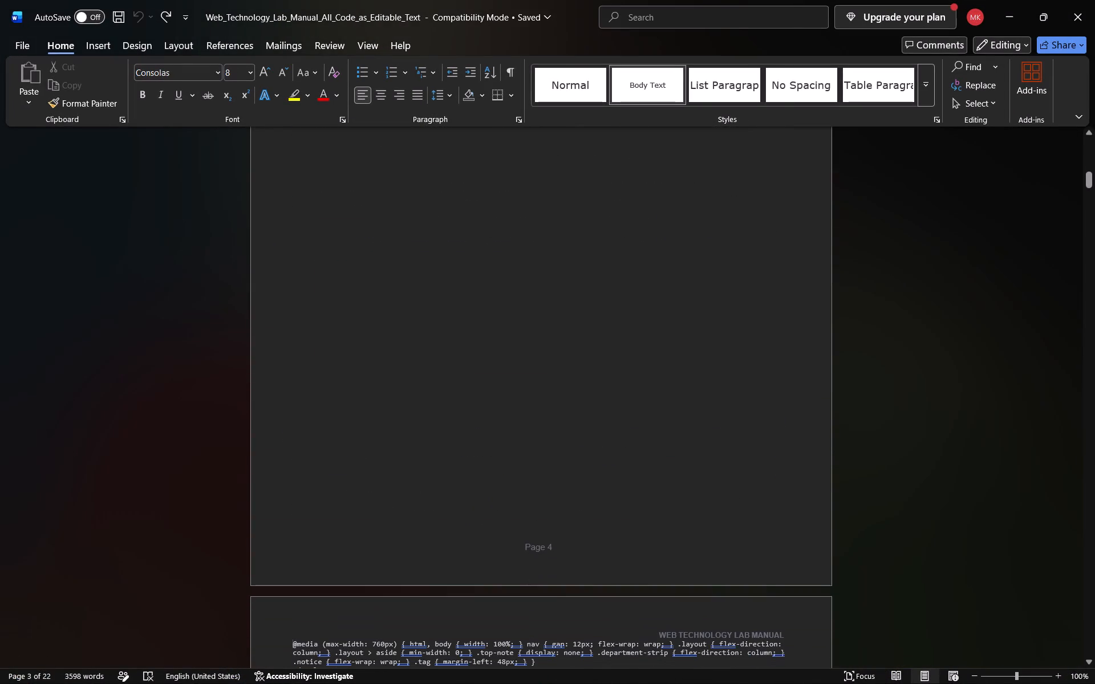
Review the page layout, code listings and output screenshots of Experiments 1 to 3 in the Word document.
{"action": "scroll", "coordinate": [607, 385], "scroll_direction": "down", "scroll_amount": 6}
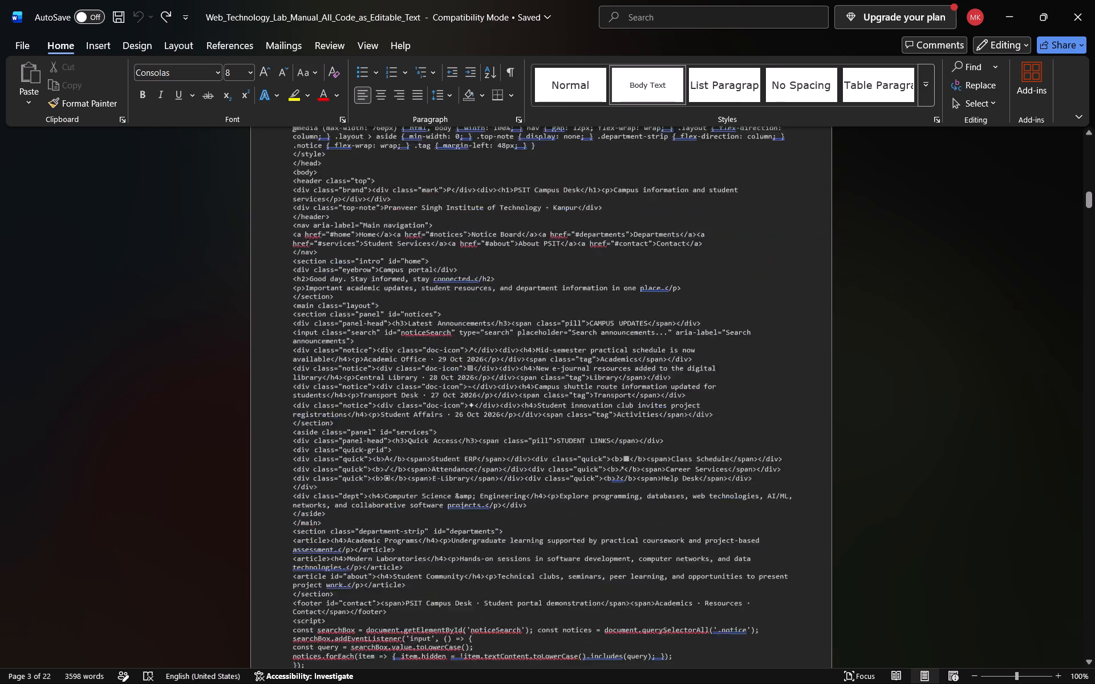
{"action": "scroll", "coordinate": [607, 385], "scroll_direction": "down", "scroll_amount": 7}
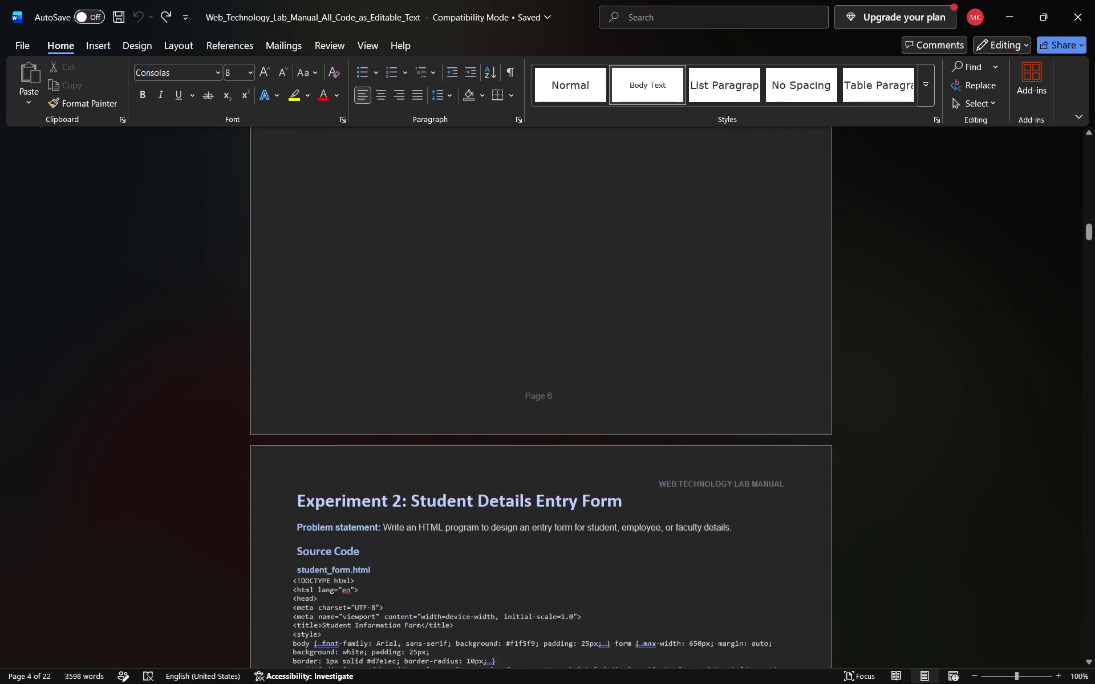
{"action": "scroll", "coordinate": [607, 385], "scroll_direction": "down", "scroll_amount": 6}
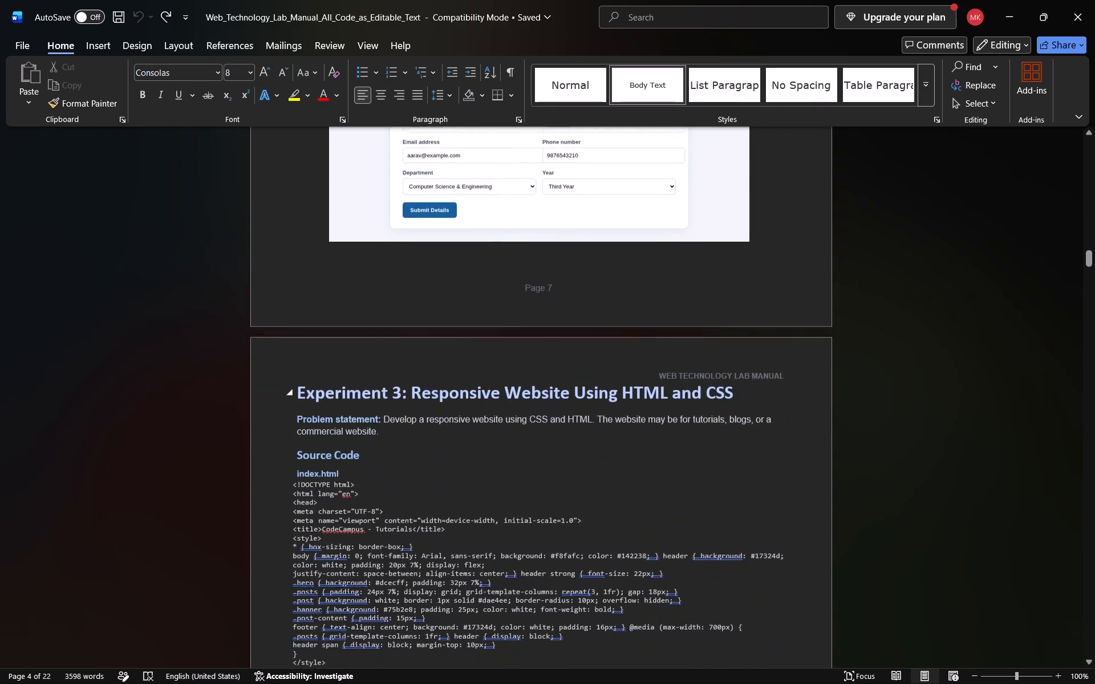
{"action": "scroll", "coordinate": [607, 385], "scroll_direction": "down", "scroll_amount": 5}
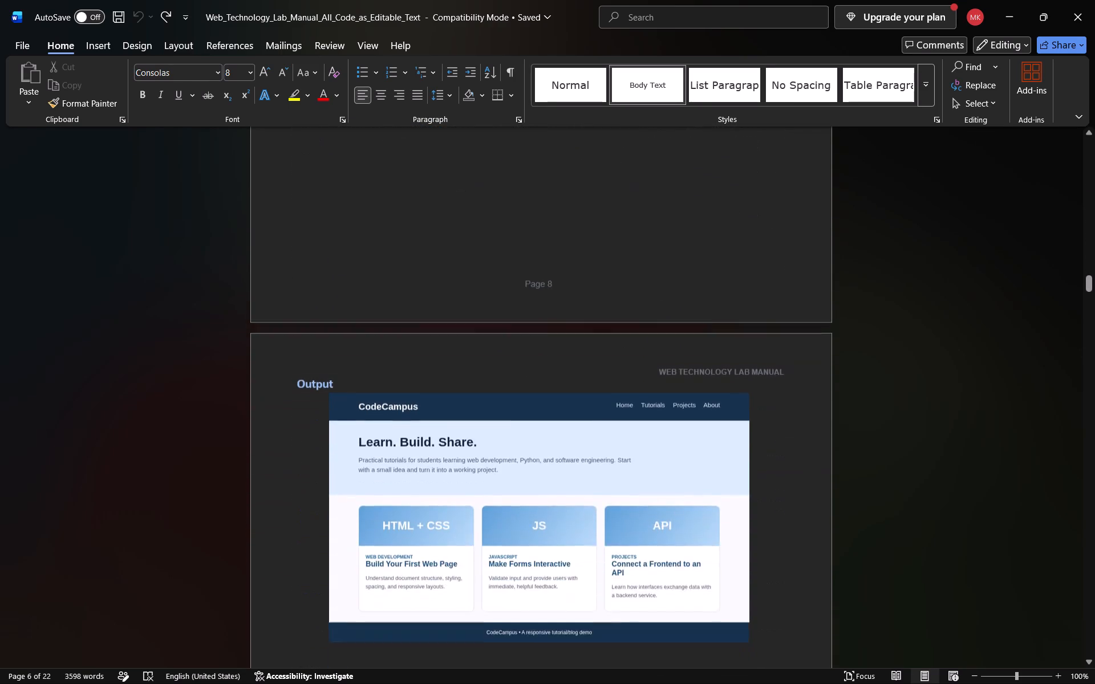
Review the page layout, code listings and outputs from Experiment 3's output page through Experiment 6.
{"action": "scroll", "coordinate": [607, 385], "scroll_direction": "down", "scroll_amount": 9}
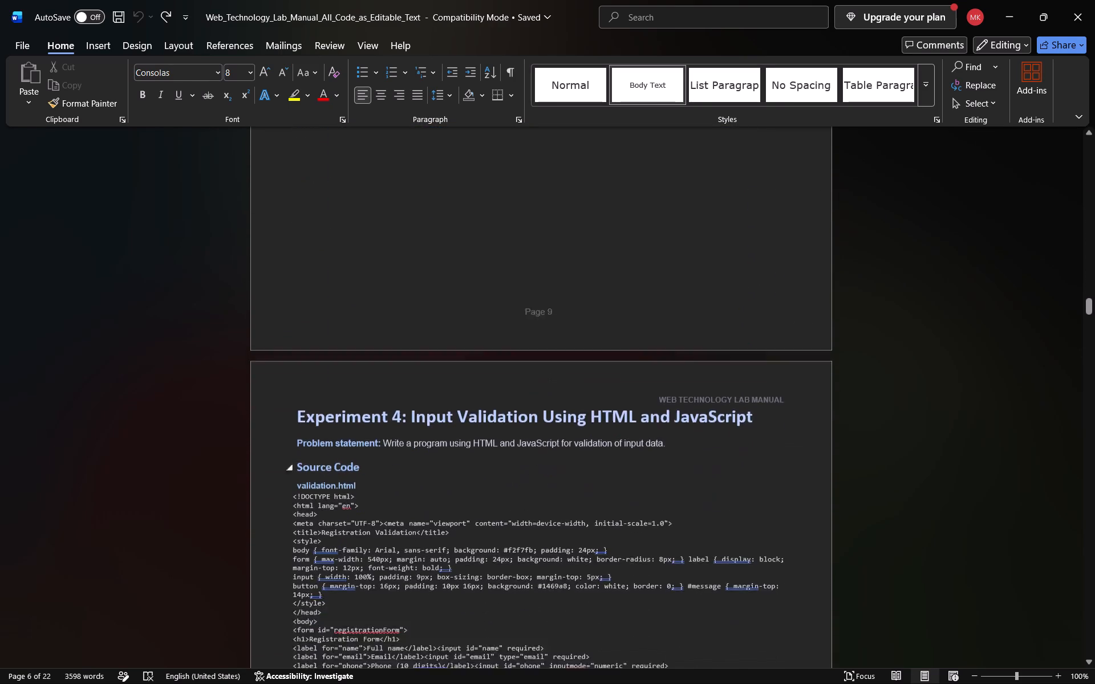
{"action": "scroll", "coordinate": [607, 385], "scroll_direction": "down", "scroll_amount": 9}
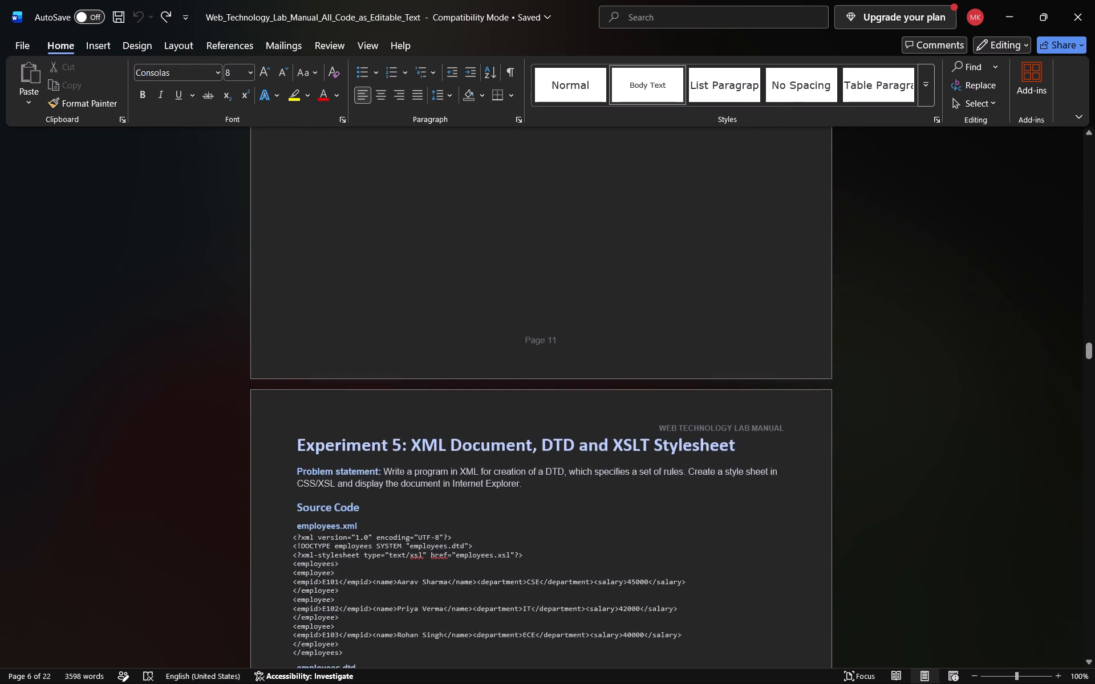
{"action": "scroll", "coordinate": [607, 385], "scroll_direction": "down", "scroll_amount": 4}
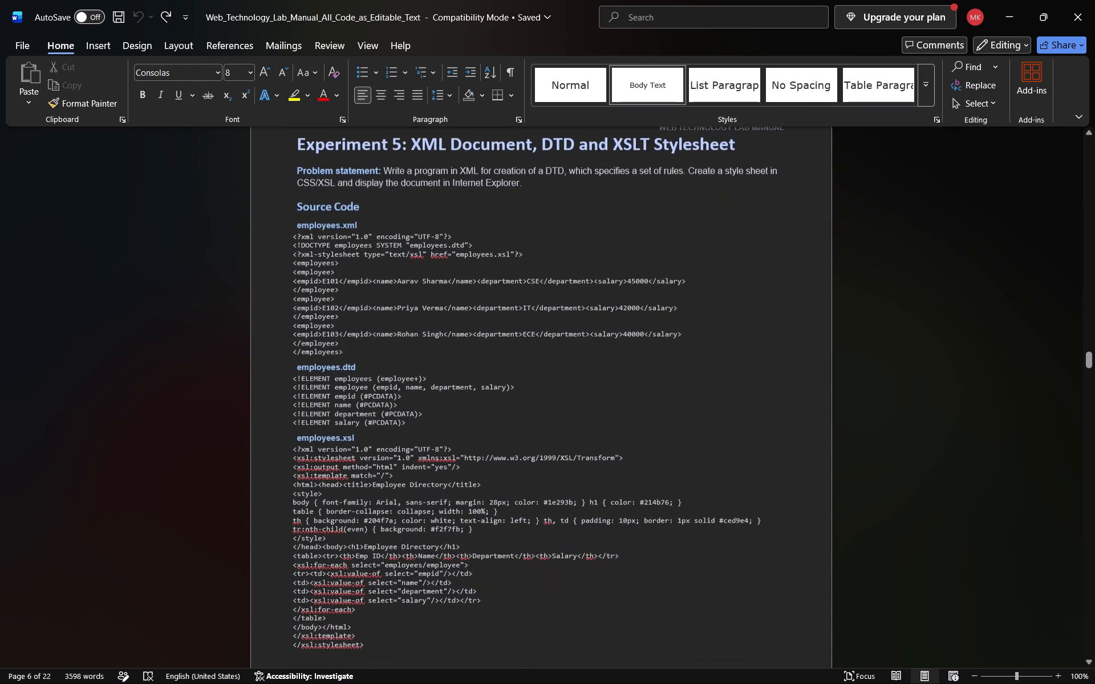
{"action": "scroll", "coordinate": [607, 385], "scroll_direction": "down", "scroll_amount": 6}
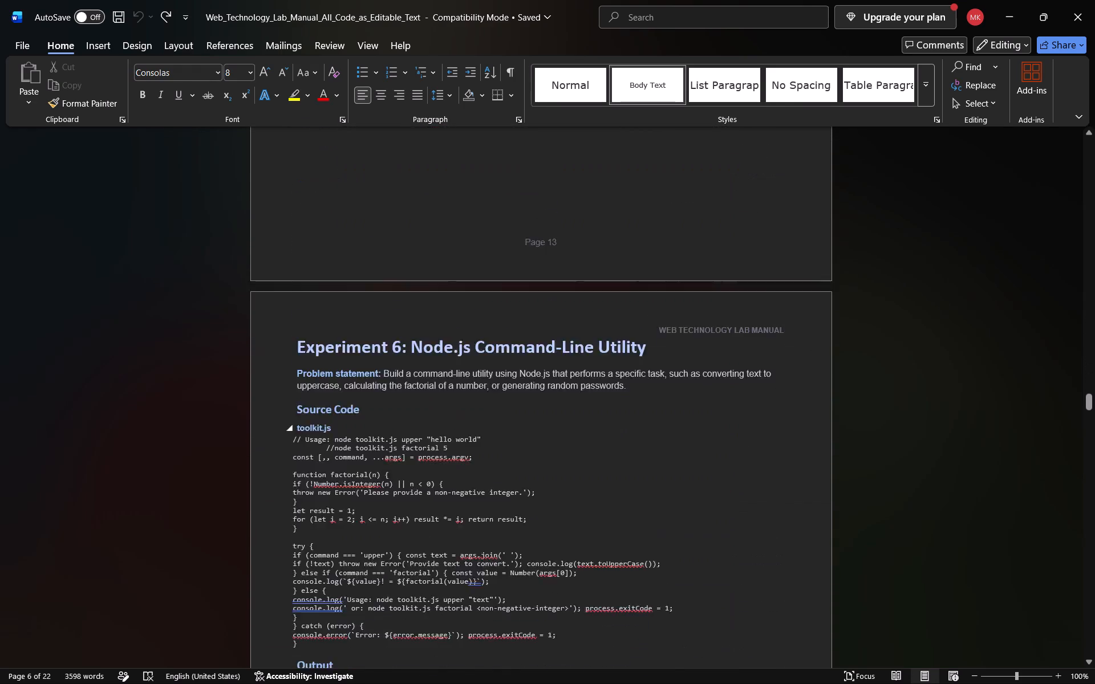
{"action": "scroll", "coordinate": [607, 385], "scroll_direction": "down", "scroll_amount": 2}
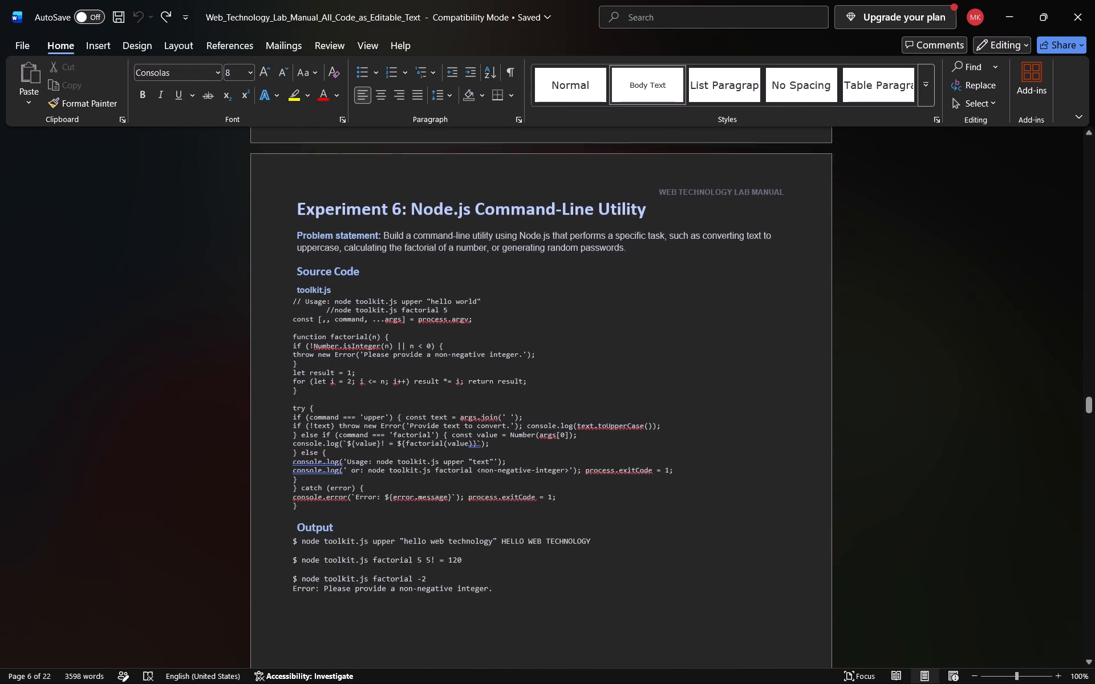
Review the source code and output layout of Experiment 7 (MongoDB aggregation) and Experiment 8 (Employee JavaBean).
{"action": "scroll", "coordinate": [607, 385], "scroll_direction": "down", "scroll_amount": 6}
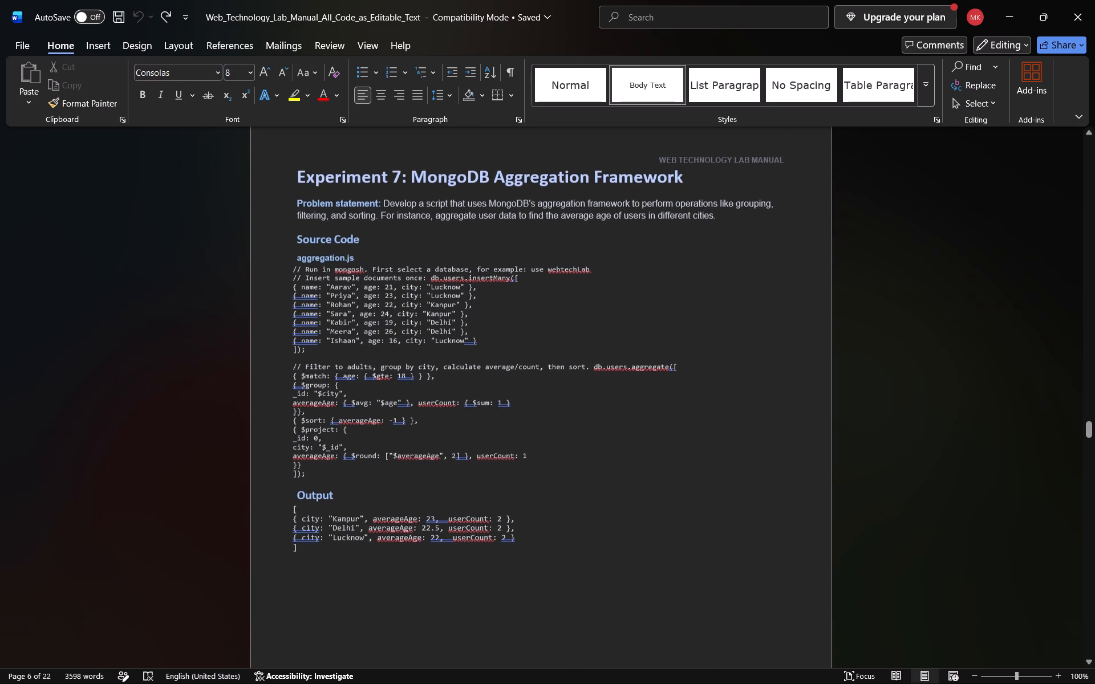
{"action": "scroll", "coordinate": [607, 385], "scroll_direction": "down", "scroll_amount": 5}
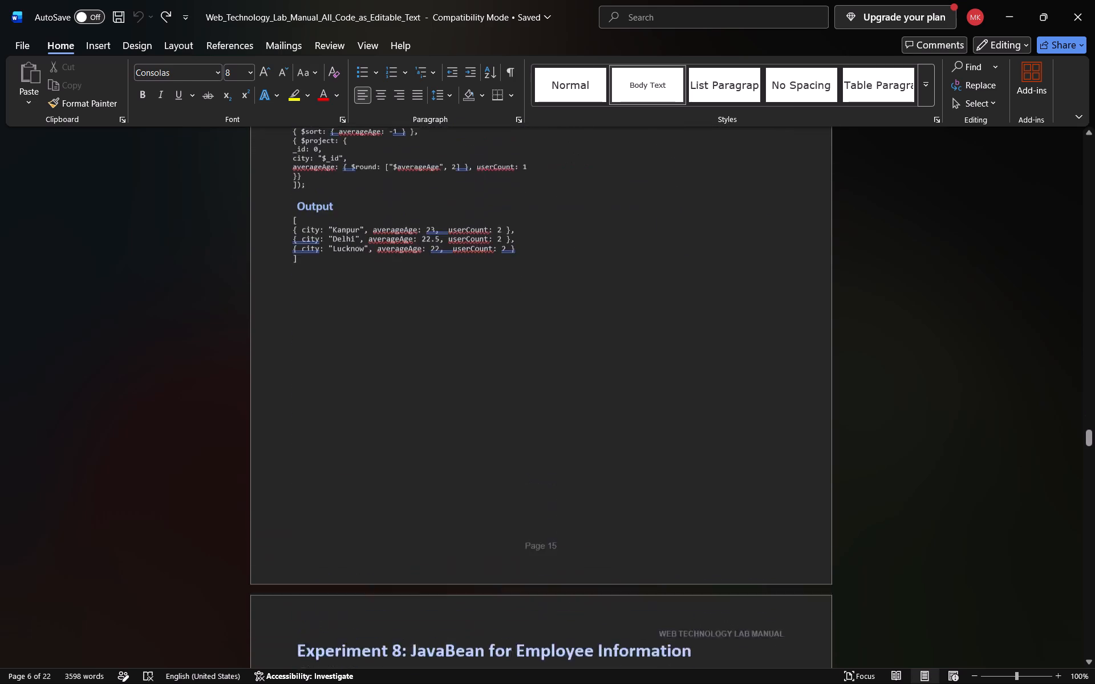
{"action": "scroll", "coordinate": [607, 385], "scroll_direction": "down", "scroll_amount": 3}
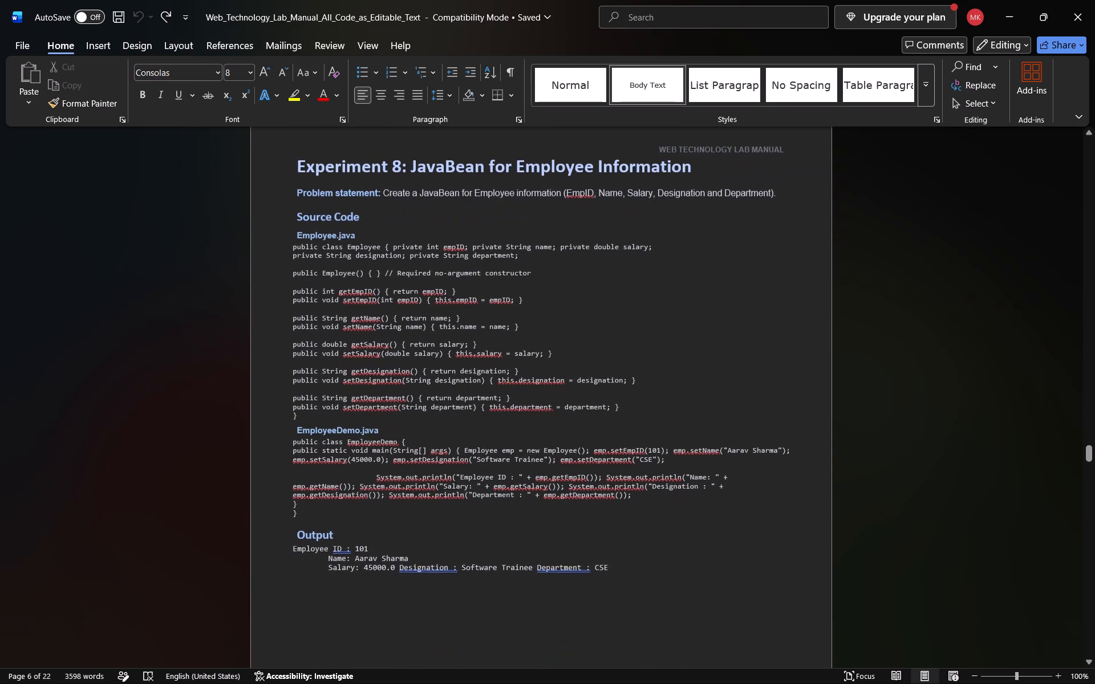
Review the servlet code listings and output screenshots of Experiment 9 (cookie login) and Experiment 10 (registration with MySQL).
{"action": "scroll", "coordinate": [607, 385], "scroll_direction": "down", "scroll_amount": 5}
{"action": "scroll", "coordinate": [607, 385], "scroll_direction": "up", "scroll_amount": 1}
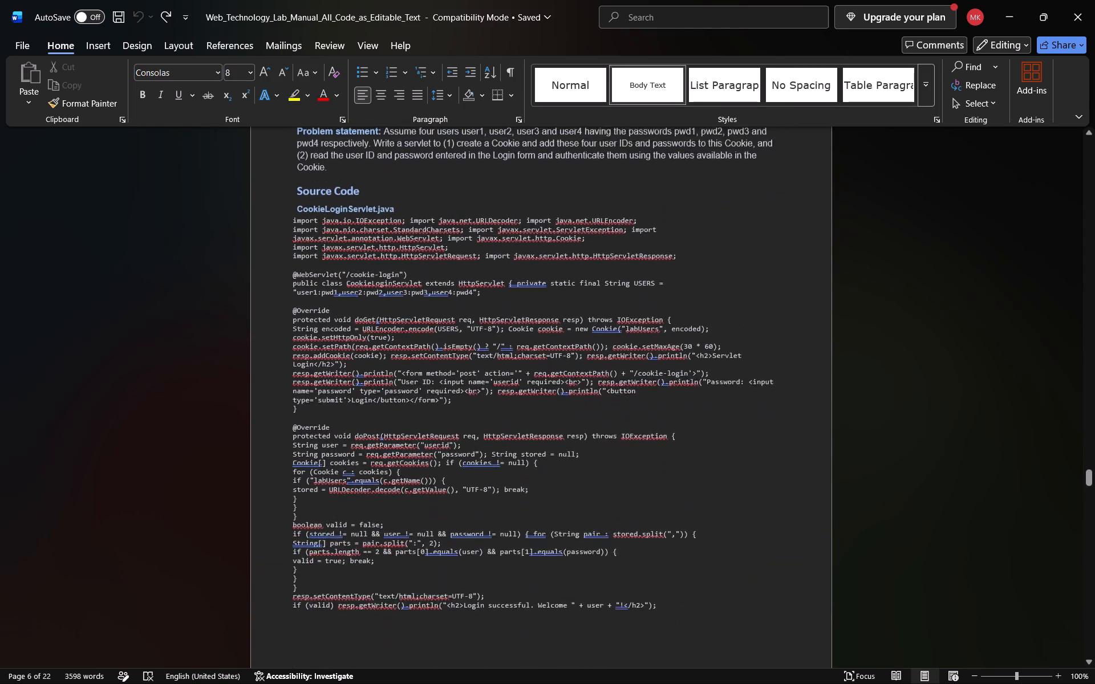
{"action": "scroll", "coordinate": [607, 385], "scroll_direction": "up", "scroll_amount": 1}
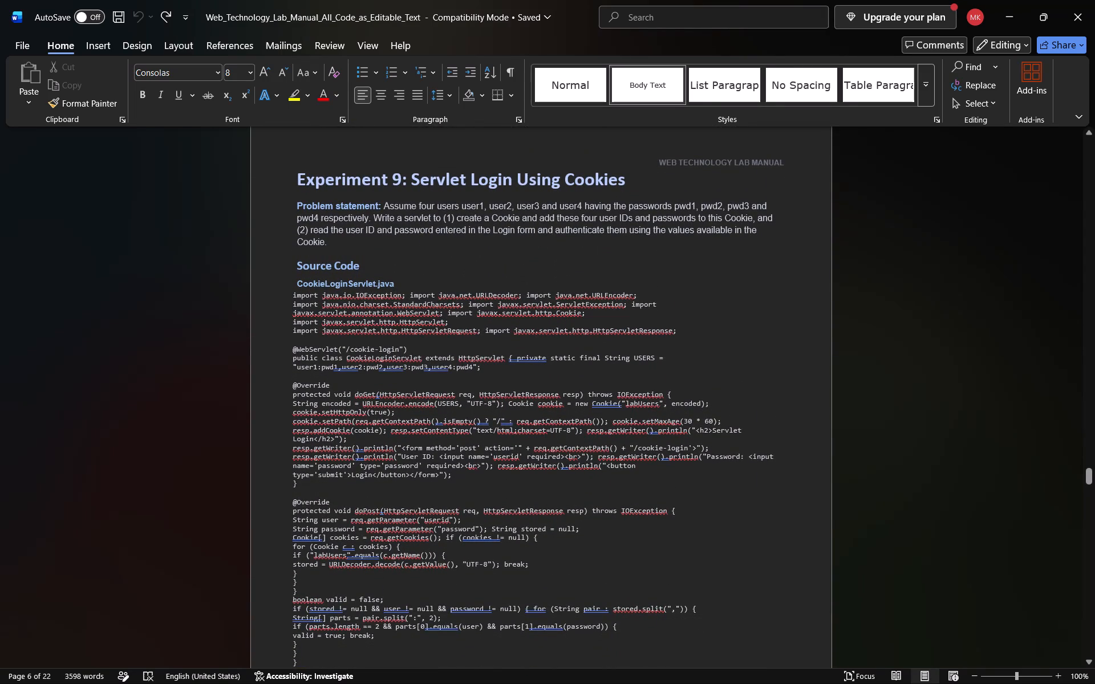
{"action": "scroll", "coordinate": [607, 385], "scroll_direction": "down", "scroll_amount": 2}
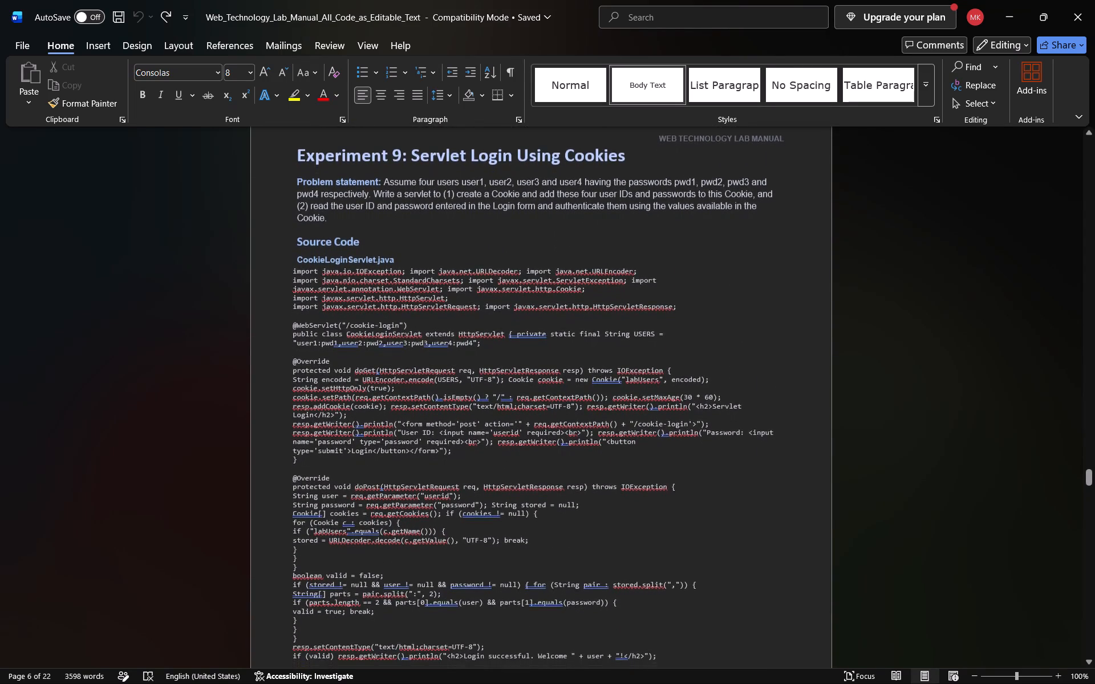
{"action": "scroll", "coordinate": [607, 385], "scroll_direction": "down", "scroll_amount": 6}
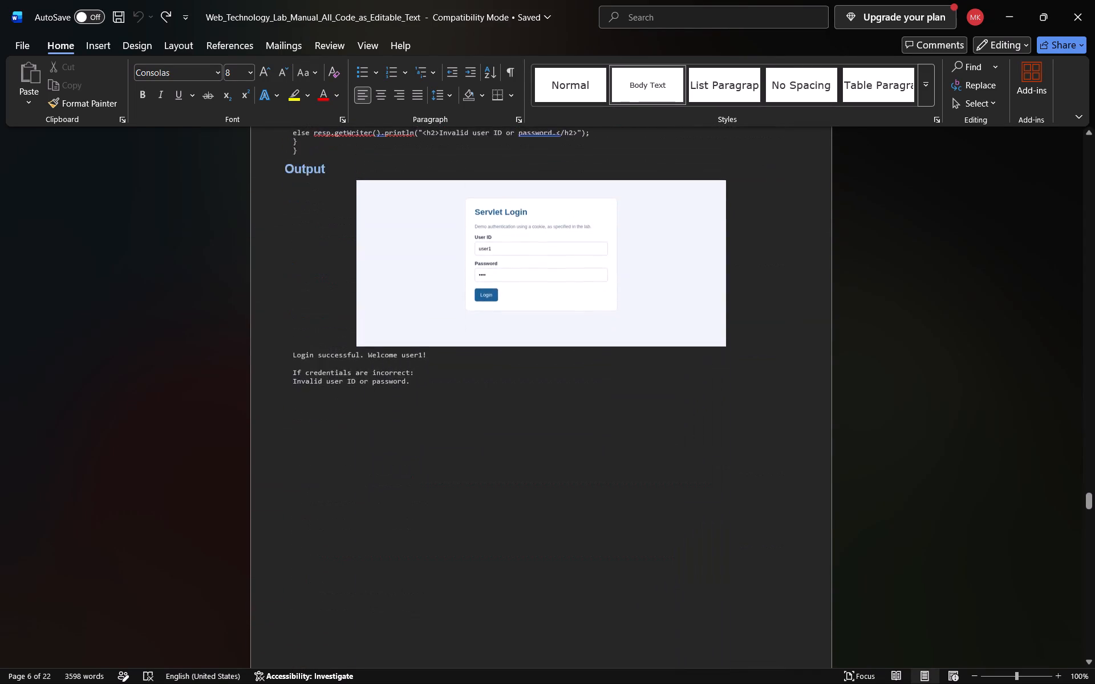
{"action": "scroll", "coordinate": [607, 385], "scroll_direction": "down", "scroll_amount": 4}
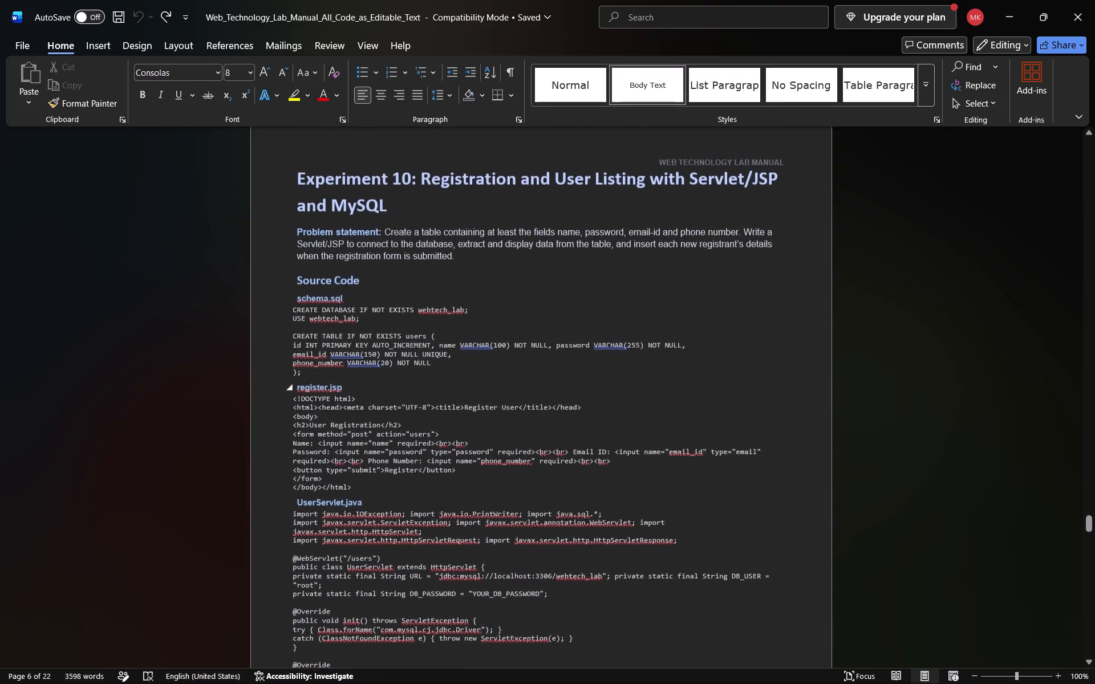
{"action": "scroll", "coordinate": [607, 385], "scroll_direction": "down", "scroll_amount": 1}
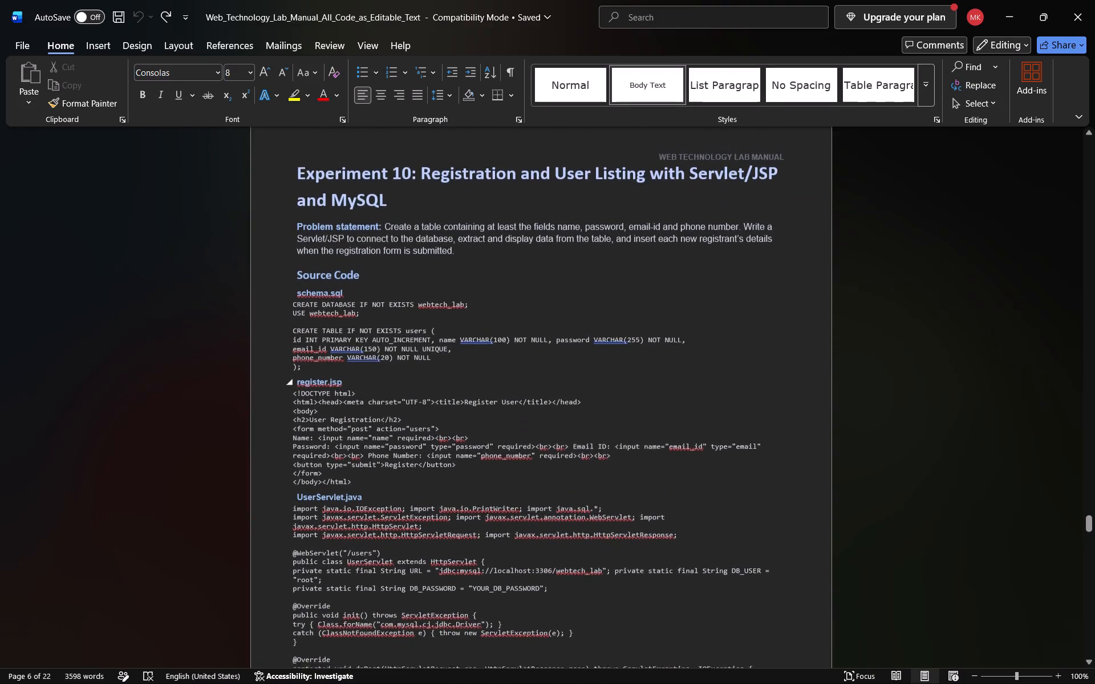
{"action": "scroll", "coordinate": [607, 385], "scroll_direction": "down", "scroll_amount": 1}
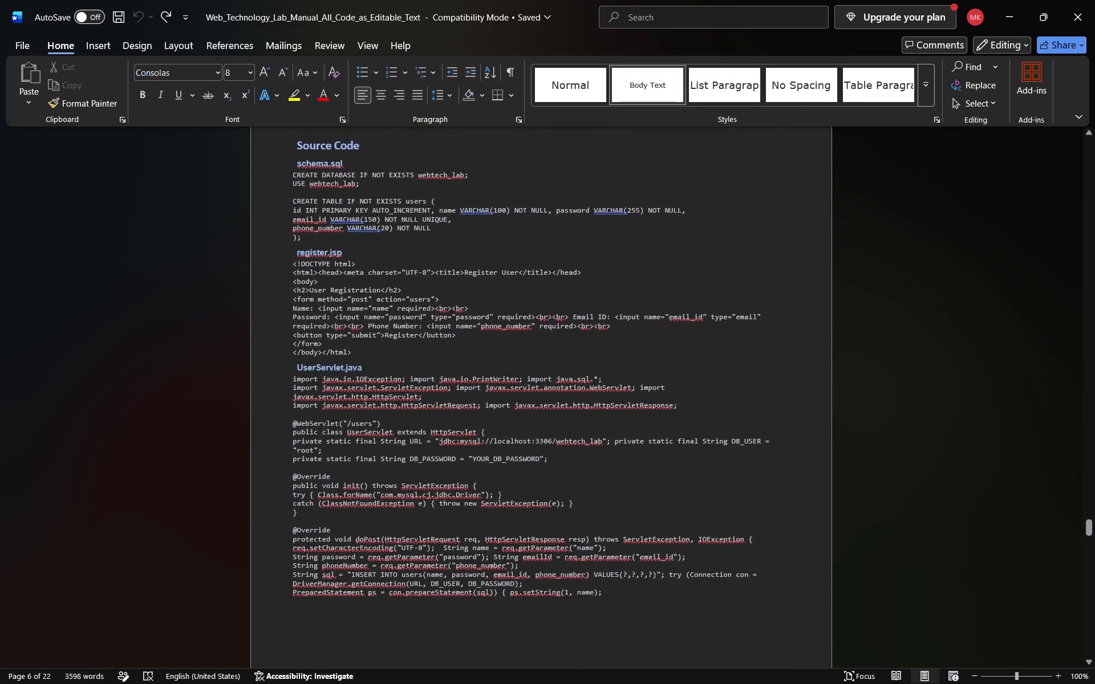
{"action": "scroll", "coordinate": [607, 385], "scroll_direction": "down", "scroll_amount": 7}
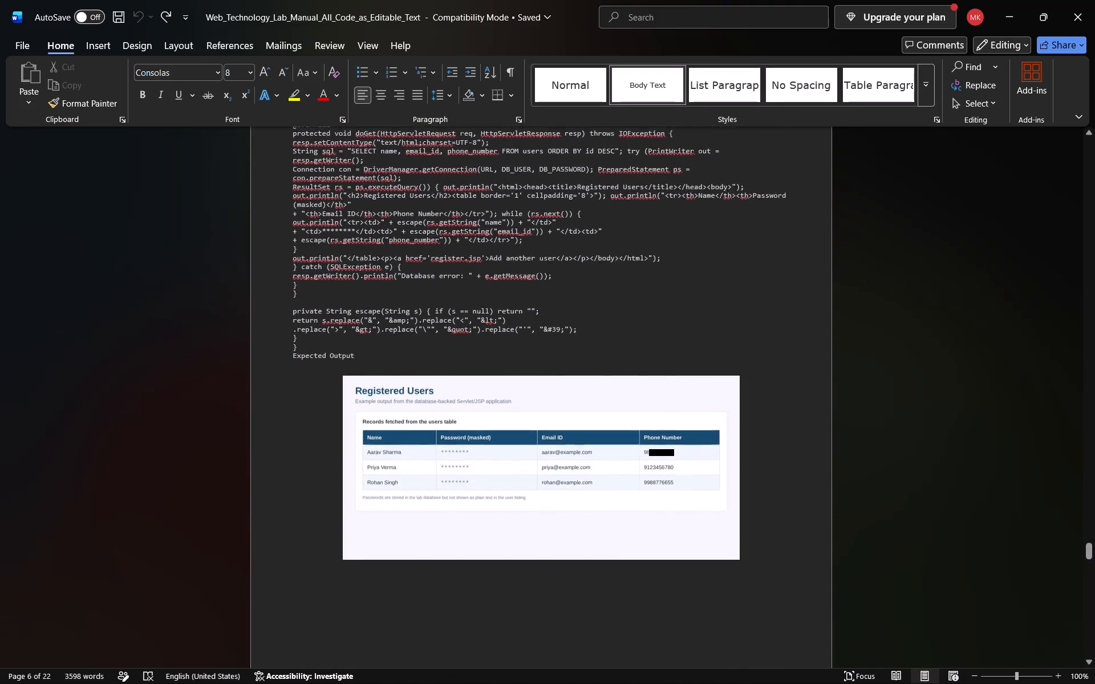
Review the code and output pages of Experiment 11 (JSP registration and login) and Experiment 12 (shopping cart).
{"action": "scroll", "coordinate": [607, 385], "scroll_direction": "down", "scroll_amount": 5}
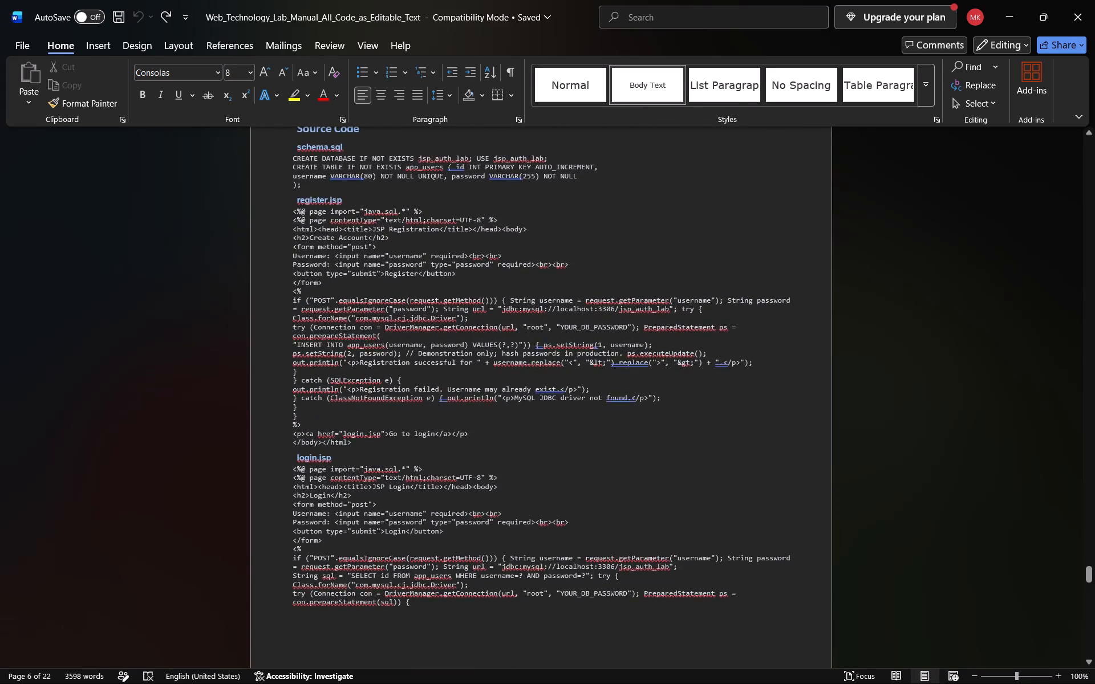
{"action": "scroll", "coordinate": [607, 385], "scroll_direction": "down", "scroll_amount": 7}
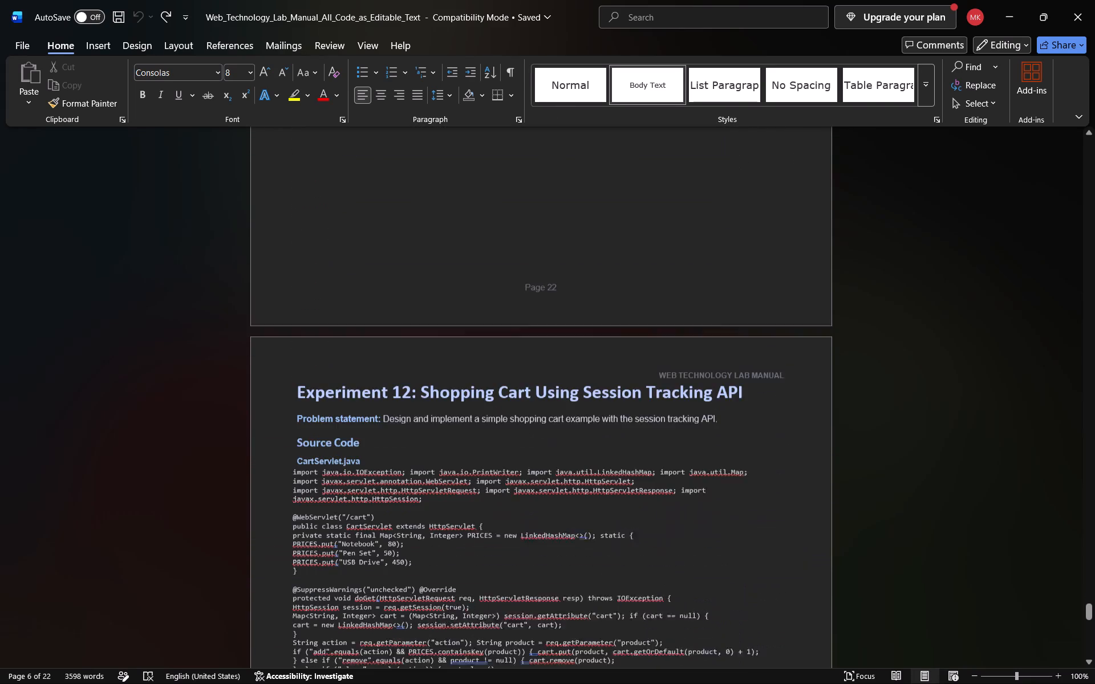
{"action": "scroll", "coordinate": [607, 385], "scroll_direction": "down", "scroll_amount": 4}
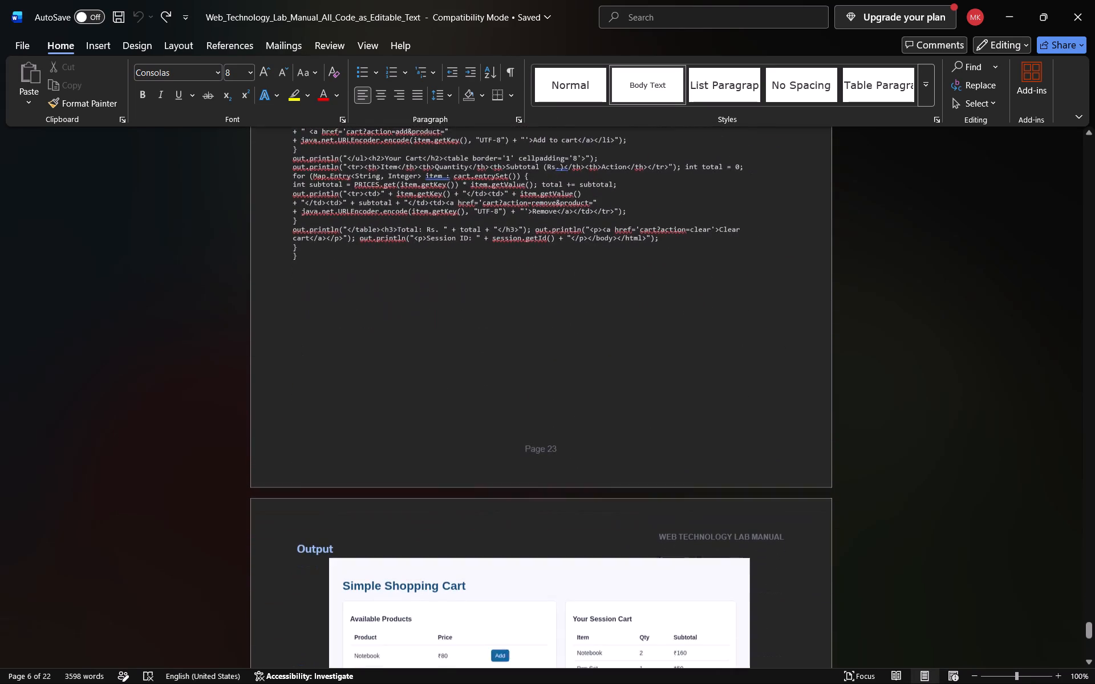
{"action": "scroll", "coordinate": [607, 385], "scroll_direction": "down", "scroll_amount": 6}
Set up a custom text watermark for the manual, replacing the default text with the student ID number.
{"action": "scroll", "coordinate": [607, 385], "scroll_direction": "up", "scroll_amount": 3}
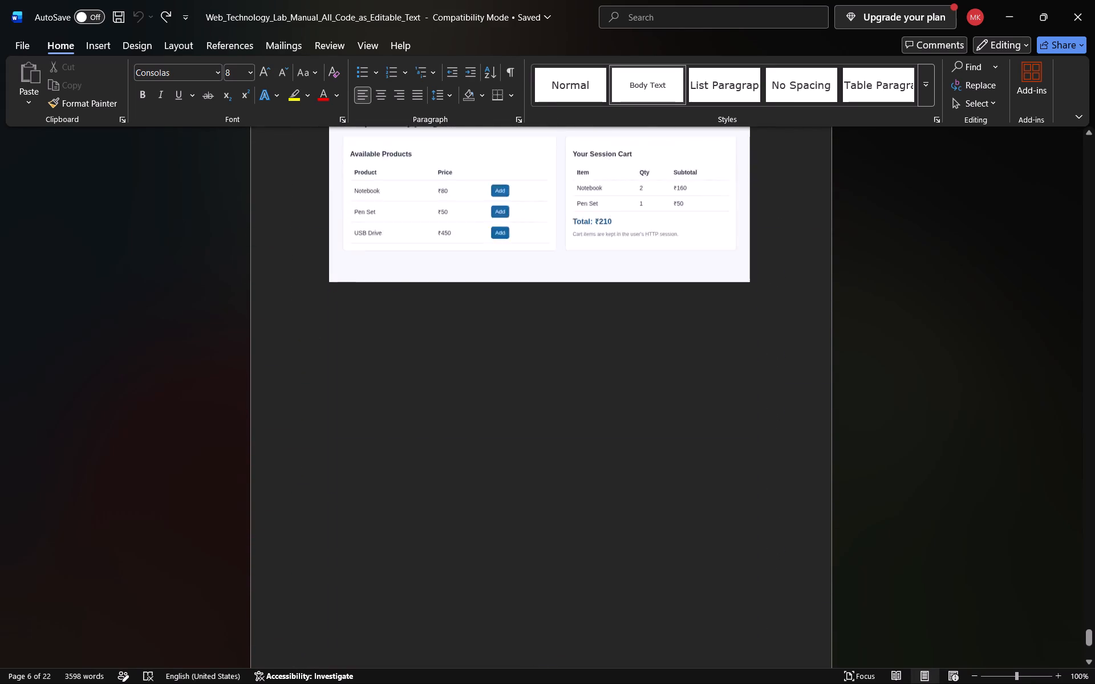
{"action": "scroll", "coordinate": [607, 385], "scroll_direction": "up", "scroll_amount": 11}
{"action": "scroll", "coordinate": [607, 385], "scroll_direction": "up", "scroll_amount": 20}
{"action": "scroll", "coordinate": [607, 385], "scroll_direction": "up", "scroll_amount": 6}
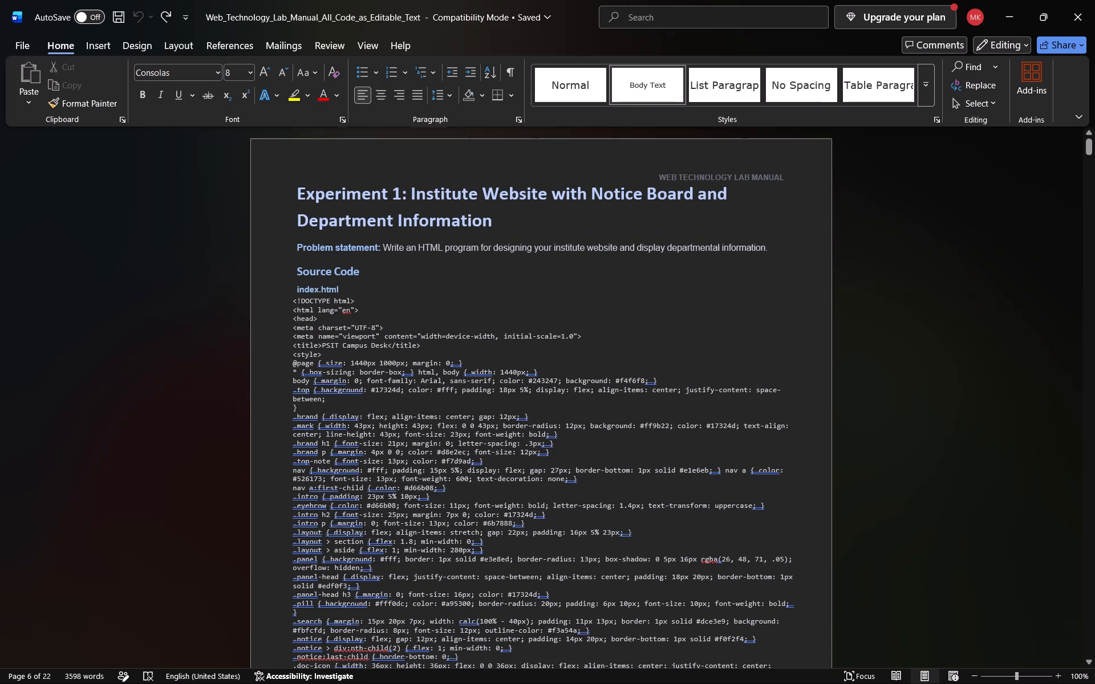
{"action": "scroll", "coordinate": [607, 385], "scroll_direction": "up", "scroll_amount": 14}
{"action": "left_click", "coordinate": [461, 265]}
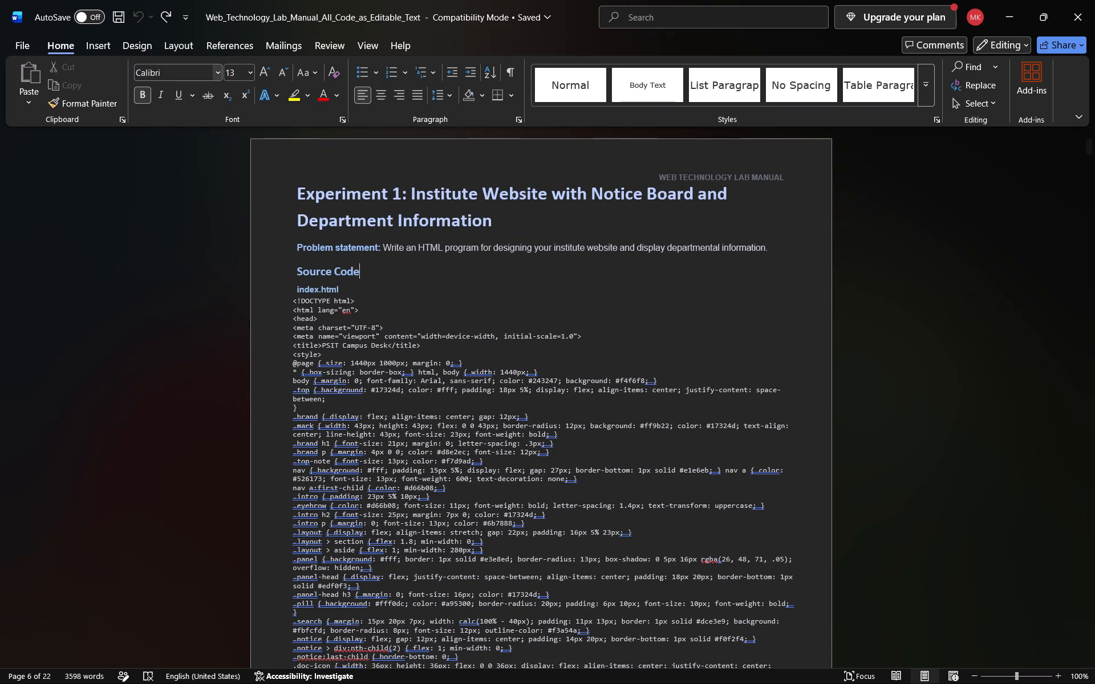
{"action": "left_click", "coordinate": [180, 38]}
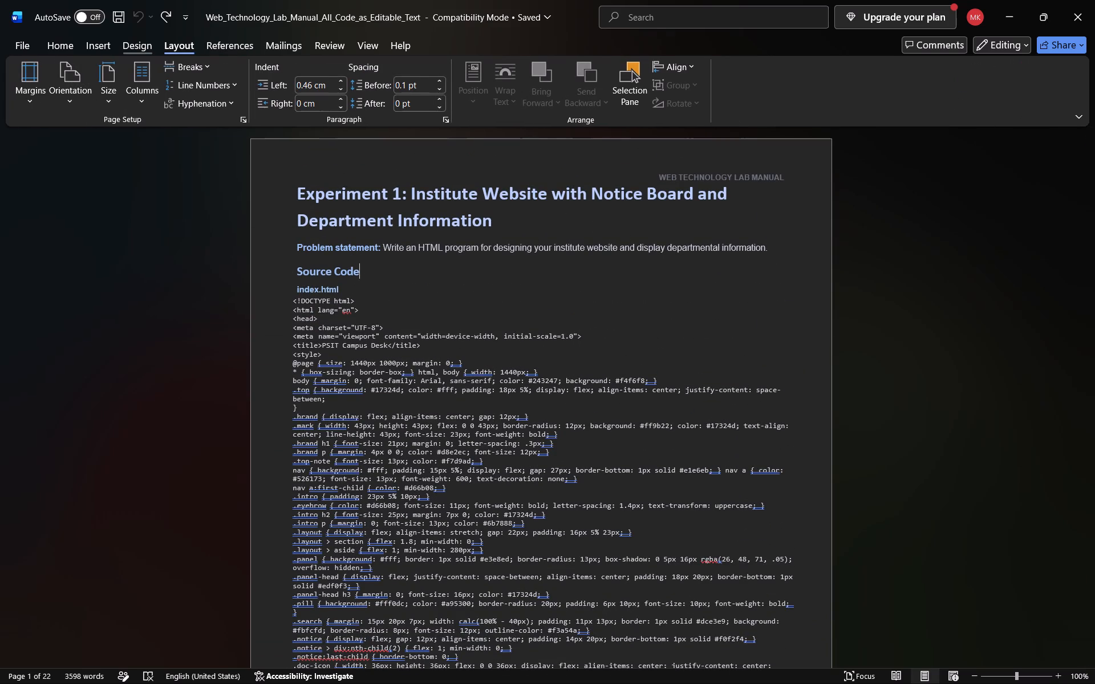
{"action": "left_click", "coordinate": [136, 39]}
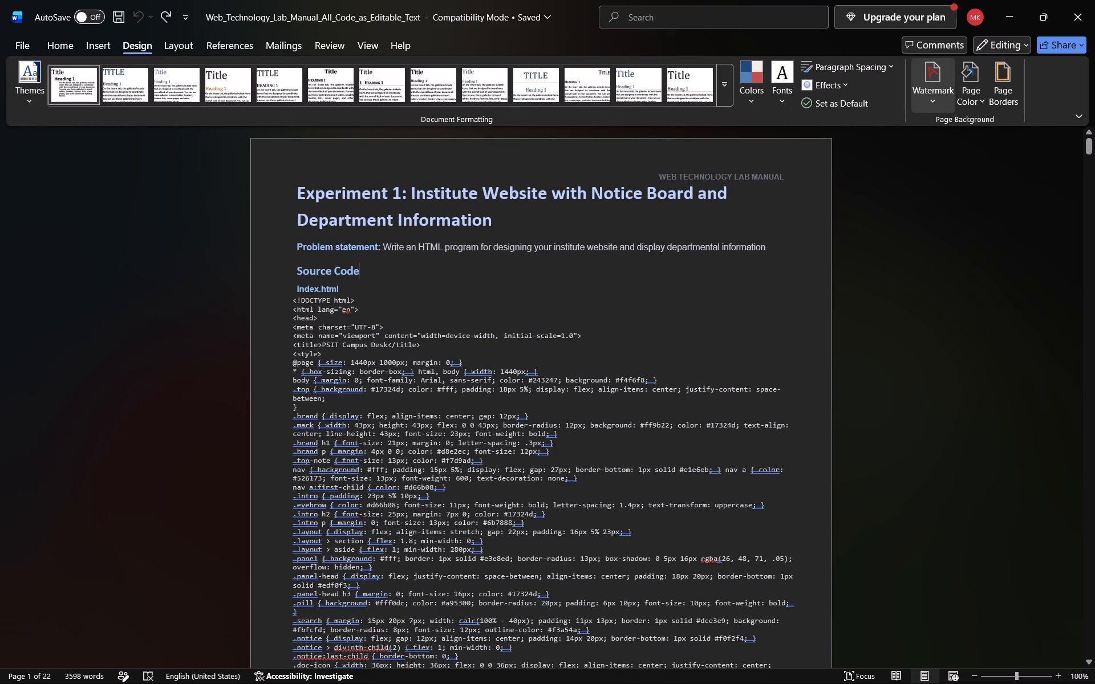
{"action": "left_click", "coordinate": [935, 100]}
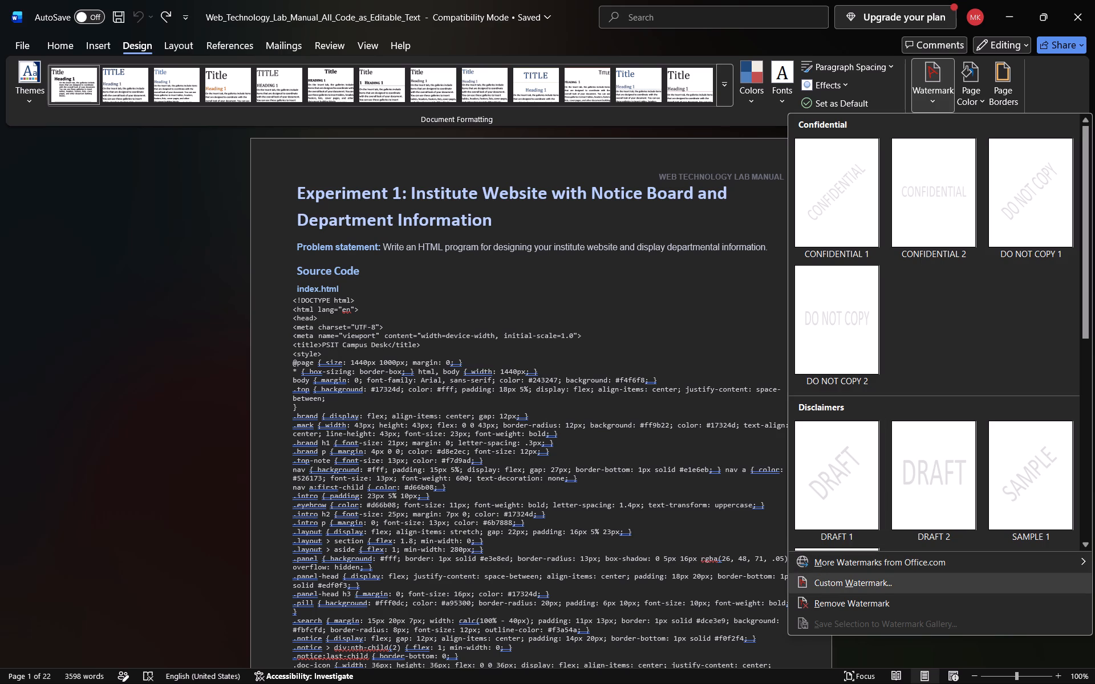
{"action": "left_click", "coordinate": [840, 580]}
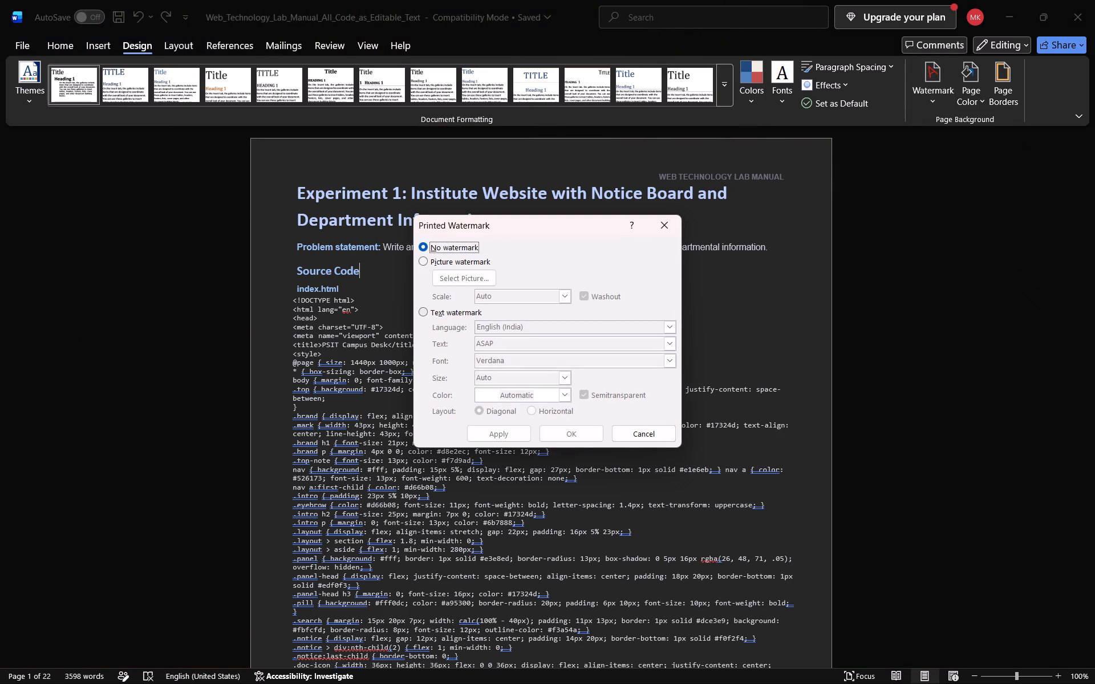
{"action": "left_click", "coordinate": [456, 315]}
{"action": "double_click", "coordinate": [518, 345]}
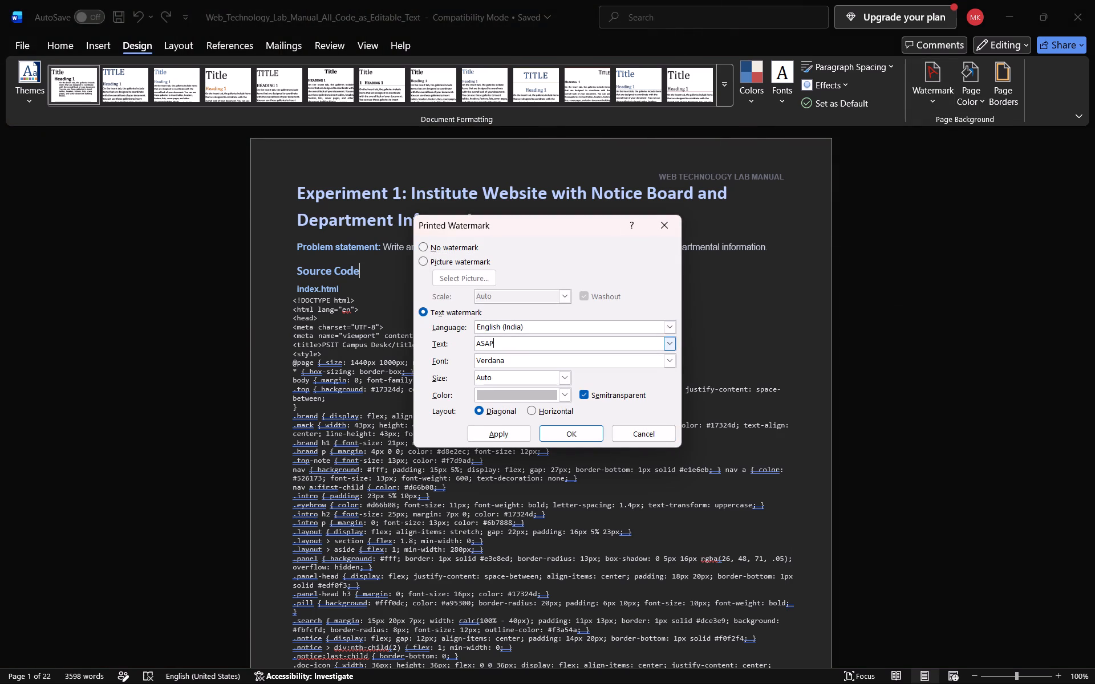
{"action": "left_click_drag", "start_coordinate": [518, 345], "coordinate": [469, 339]}
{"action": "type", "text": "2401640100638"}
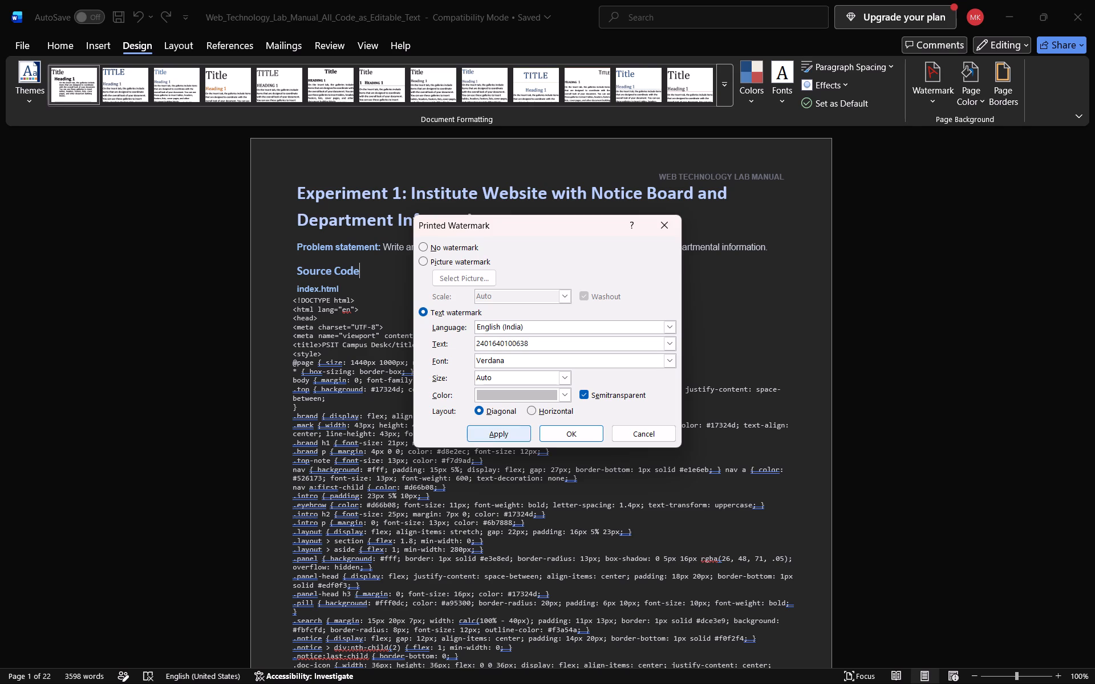
Colour the text watermark grey and apply it to the document with the semitransparent diagonal layout.
{"action": "left_click", "coordinate": [544, 389]}
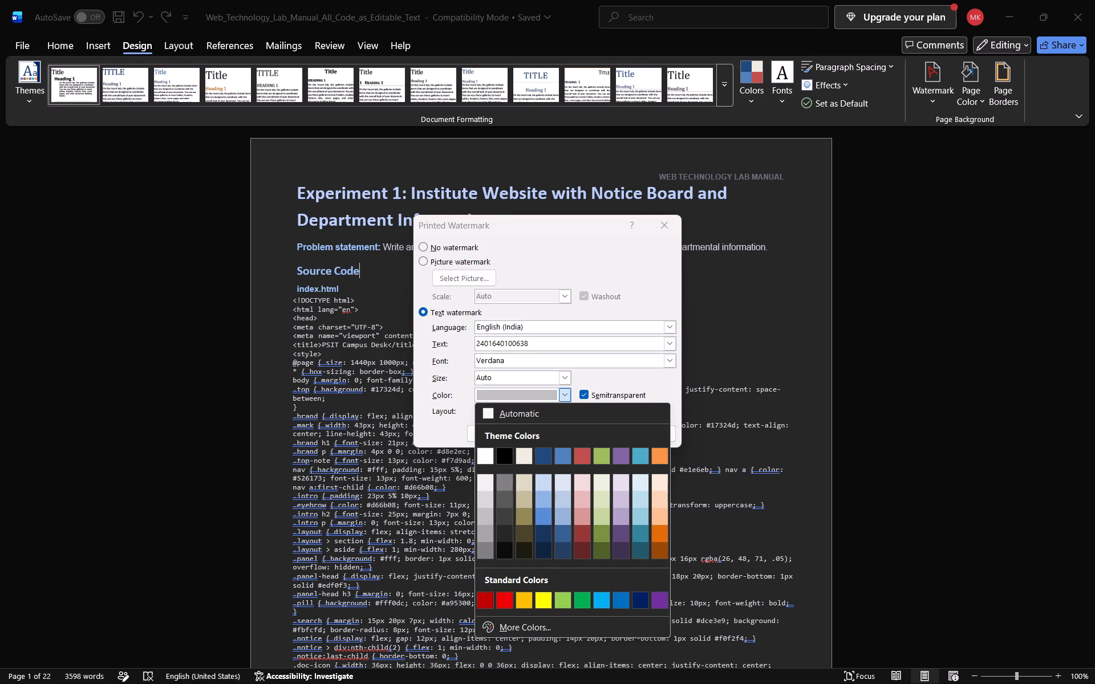
{"action": "left_click", "coordinate": [484, 511]}
{"action": "left_click", "coordinate": [504, 435]}
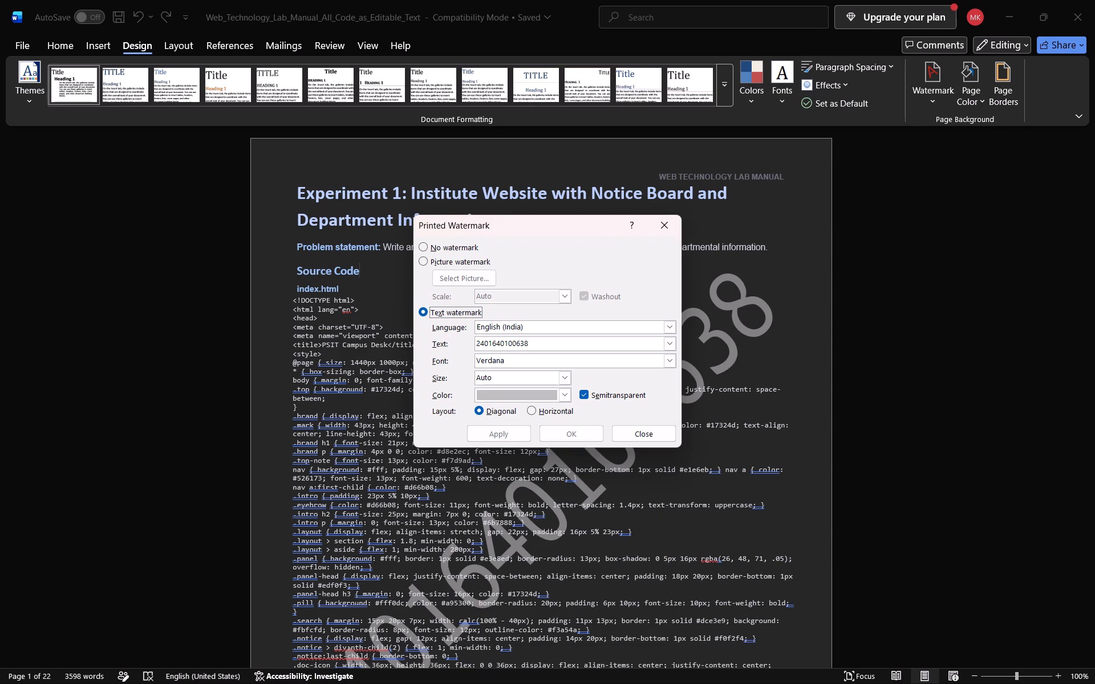
{"action": "left_click", "coordinate": [560, 435]}
{"action": "left_click", "coordinate": [634, 431]}
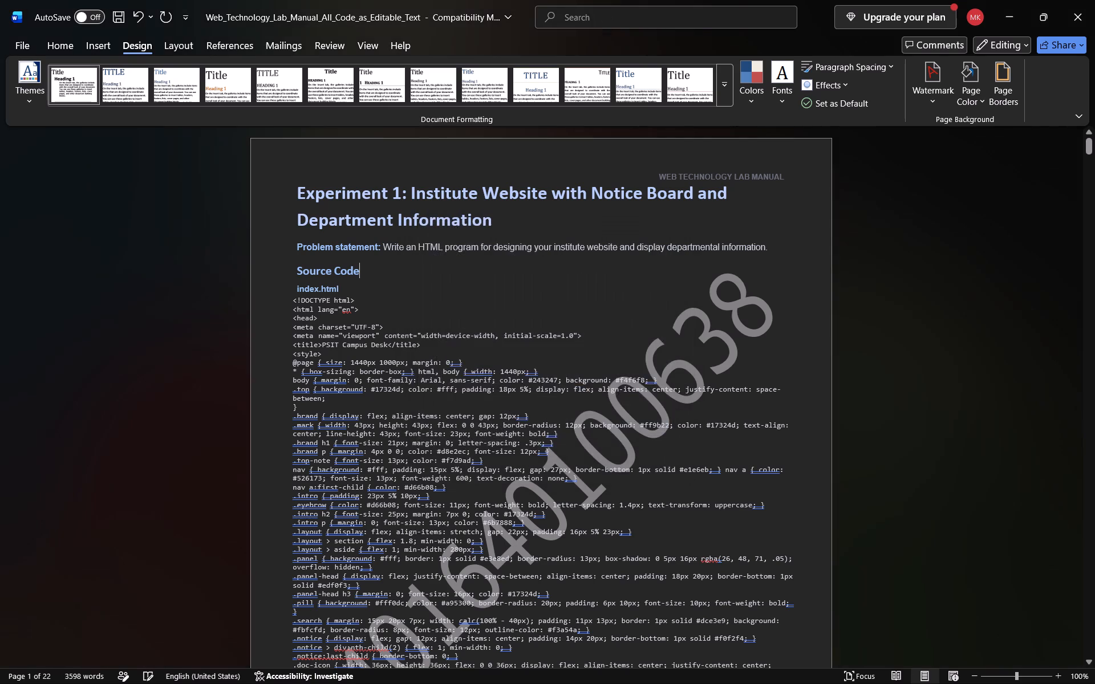
Check how the diagonal watermark sits over the code listings and output images across the manual's pages.
{"action": "scroll", "coordinate": [634, 431], "scroll_direction": "down", "scroll_amount": 13}
{"action": "scroll", "coordinate": [634, 431], "scroll_direction": "down", "scroll_amount": 9}
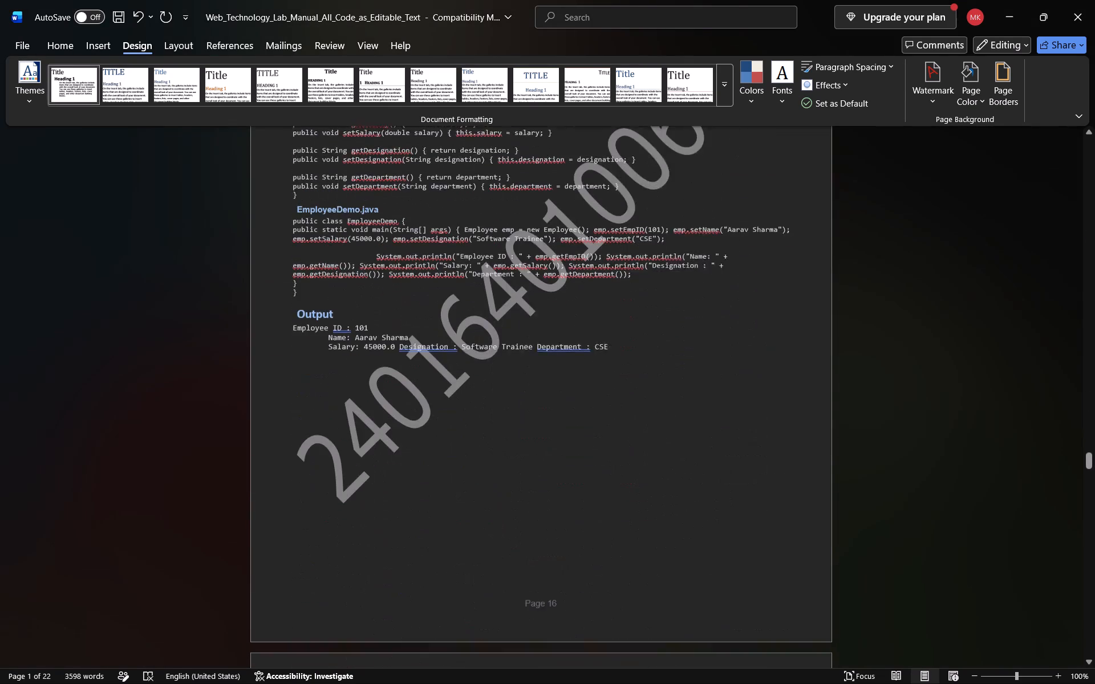
{"action": "scroll", "coordinate": [634, 431], "scroll_direction": "down", "scroll_amount": 15}
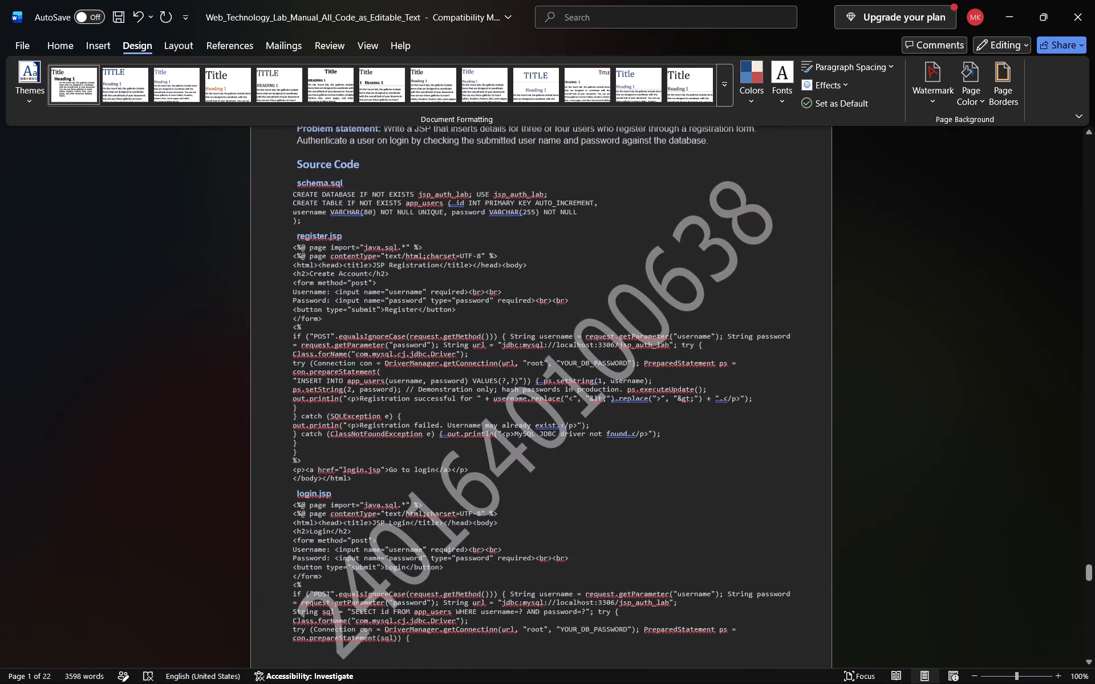
{"action": "scroll", "coordinate": [634, 431], "scroll_direction": "down", "scroll_amount": 9}
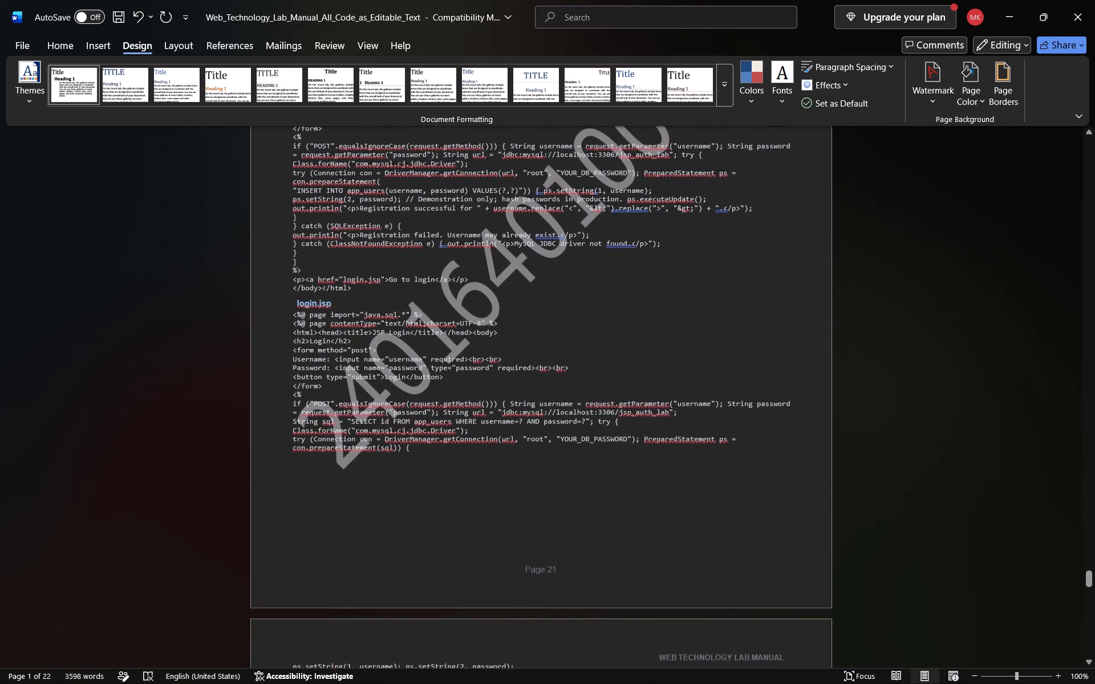
{"action": "scroll", "coordinate": [634, 431], "scroll_direction": "down", "scroll_amount": 19}
{"action": "scroll", "coordinate": [634, 431], "scroll_direction": "down", "scroll_amount": 5}
{"action": "scroll", "coordinate": [634, 431], "scroll_direction": "up", "scroll_amount": 4}
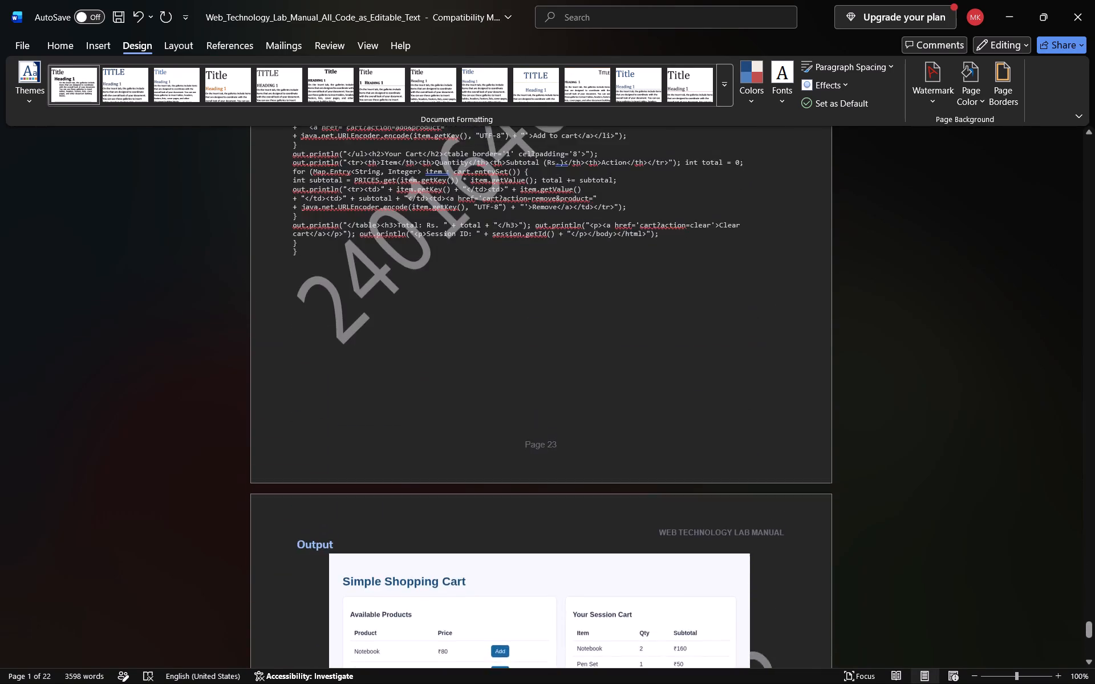
{"action": "scroll", "coordinate": [634, 431], "scroll_direction": "up", "scroll_amount": 20}
{"action": "scroll", "coordinate": [634, 431], "scroll_direction": "up", "scroll_amount": 17}
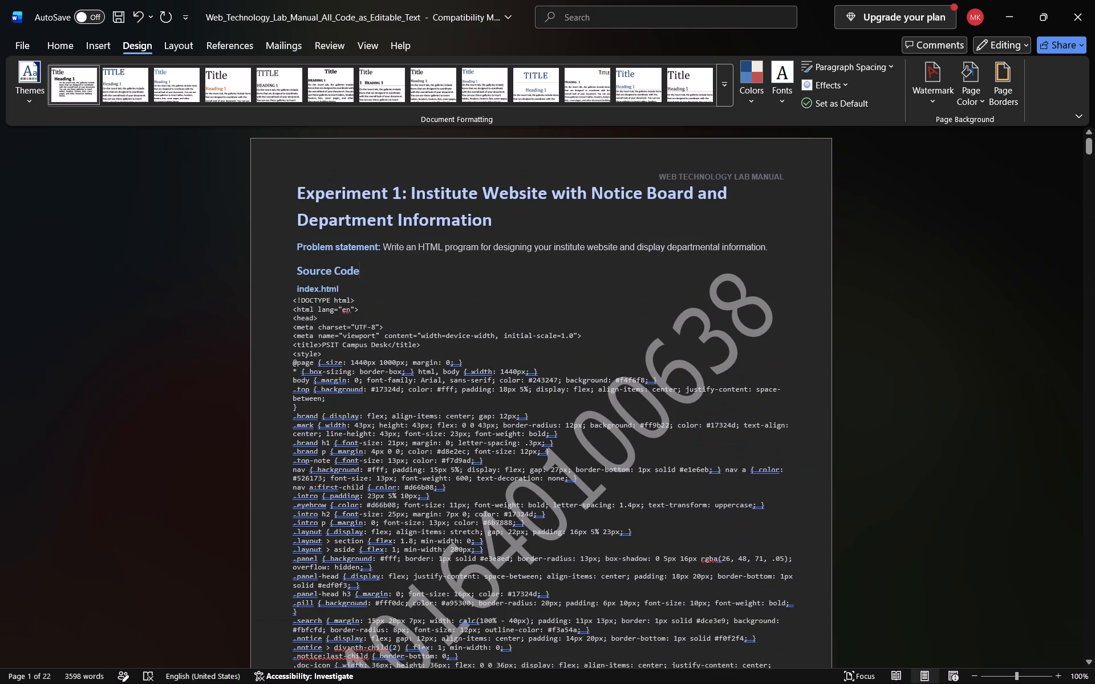
{"action": "key", "text": "ctrl+s"}
{"action": "key", "text": "ctrl+s"}
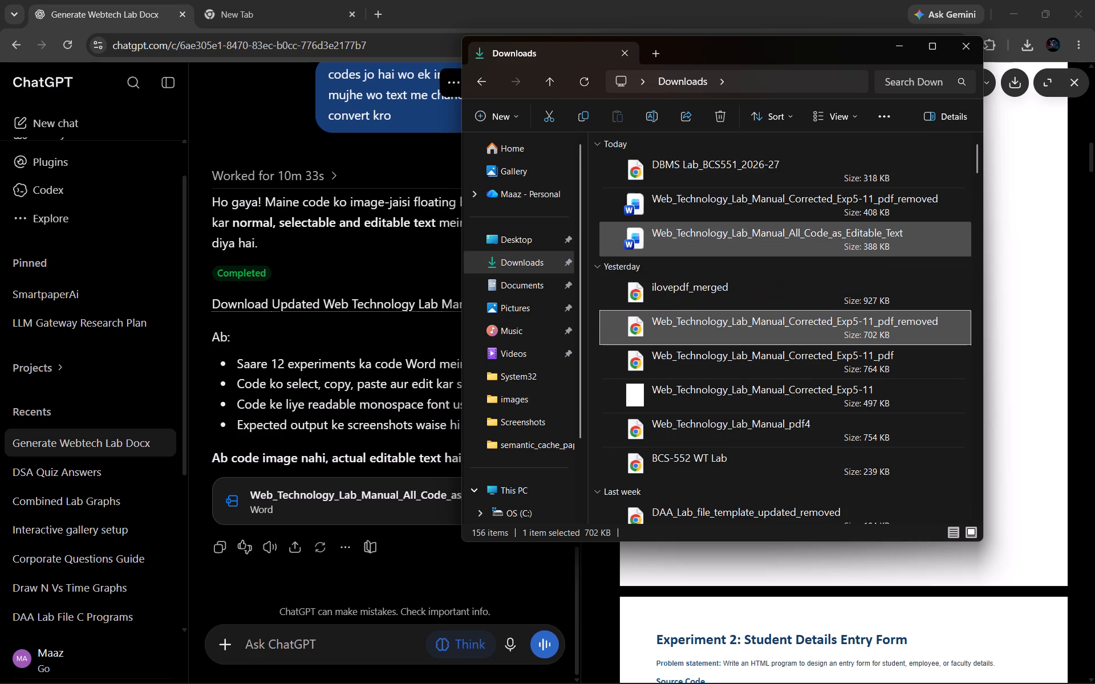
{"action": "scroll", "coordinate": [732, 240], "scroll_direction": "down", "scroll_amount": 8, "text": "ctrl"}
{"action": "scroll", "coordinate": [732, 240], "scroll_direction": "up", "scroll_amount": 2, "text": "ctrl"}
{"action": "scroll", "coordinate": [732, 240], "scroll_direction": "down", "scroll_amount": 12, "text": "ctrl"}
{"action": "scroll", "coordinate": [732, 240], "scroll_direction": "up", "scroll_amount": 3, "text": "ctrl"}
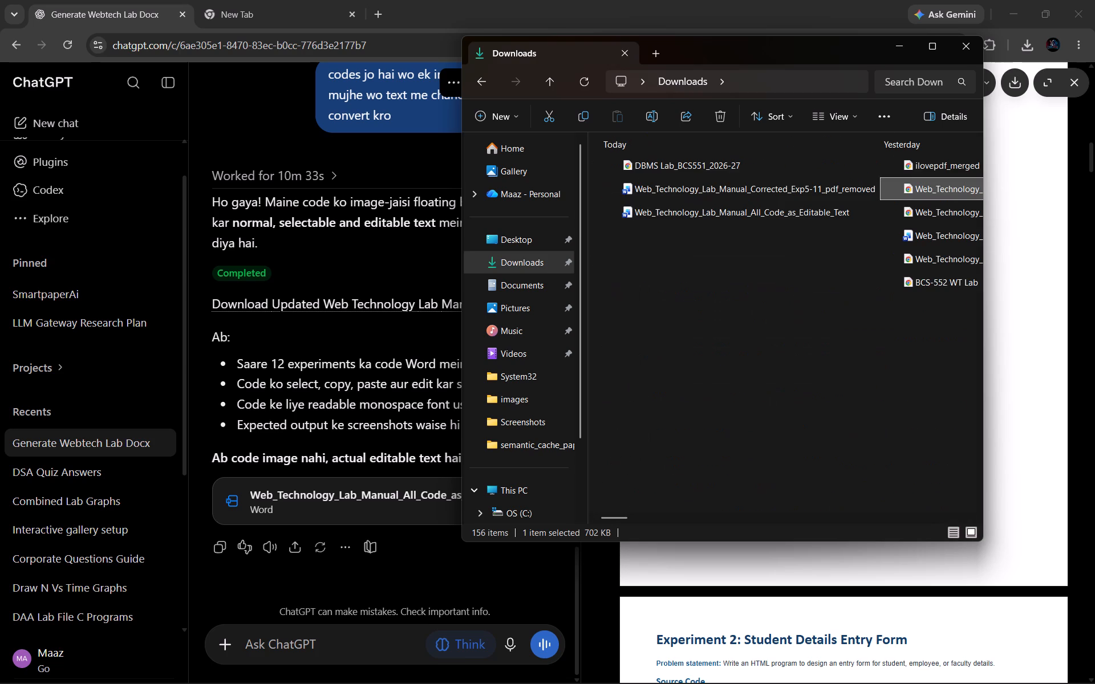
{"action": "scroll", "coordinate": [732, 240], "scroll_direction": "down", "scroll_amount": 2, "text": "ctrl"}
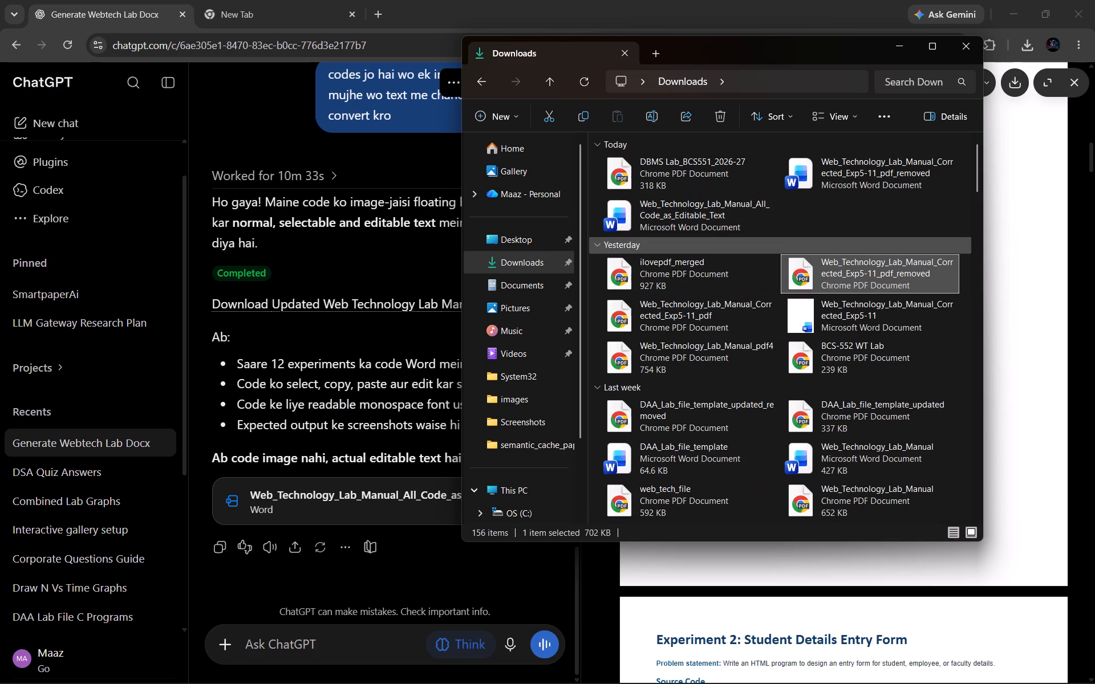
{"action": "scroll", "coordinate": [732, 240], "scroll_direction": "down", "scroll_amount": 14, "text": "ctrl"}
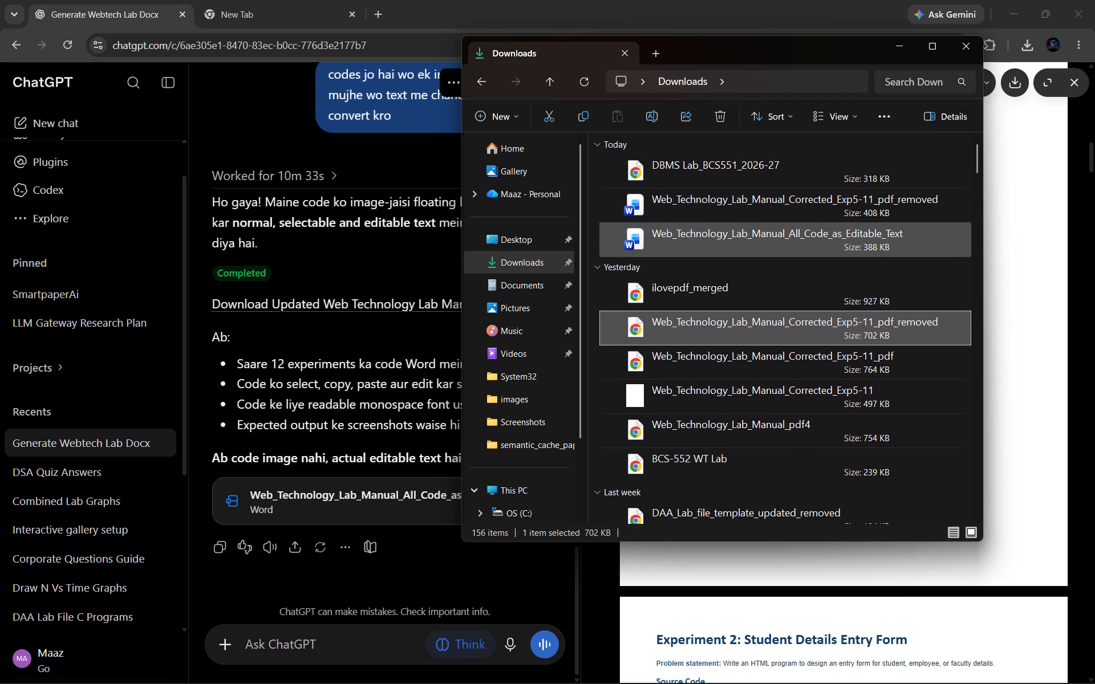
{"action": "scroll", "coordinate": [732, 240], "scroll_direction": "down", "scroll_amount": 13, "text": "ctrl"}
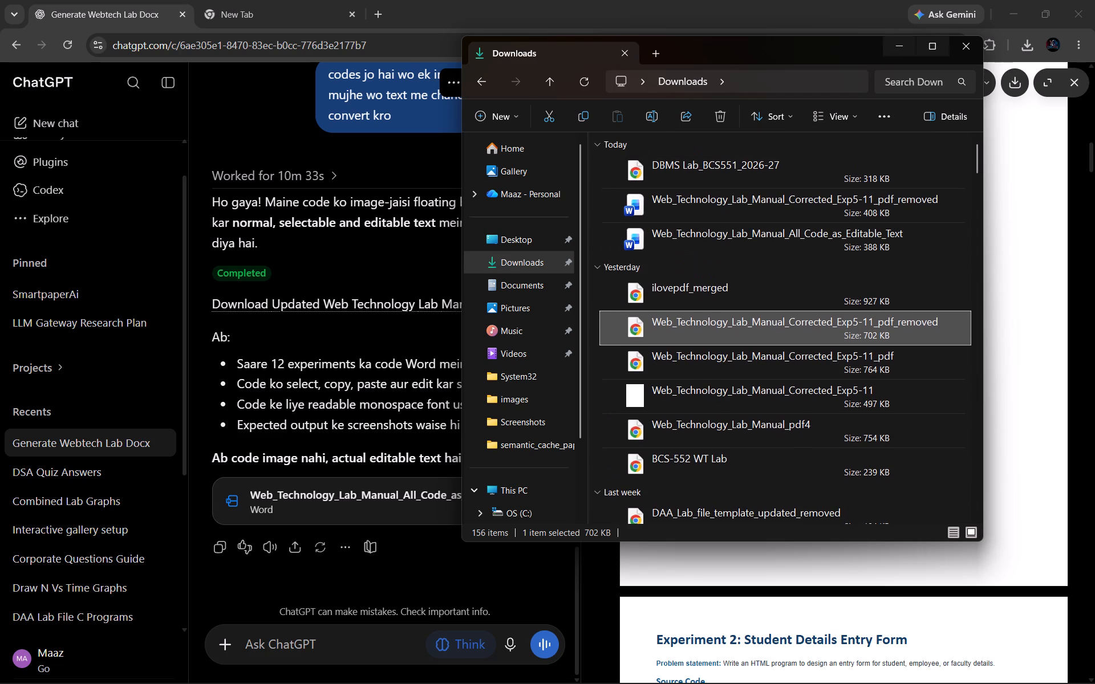
Maximize the Downloads folder window.
{"action": "left_click", "coordinate": [940, 42]}
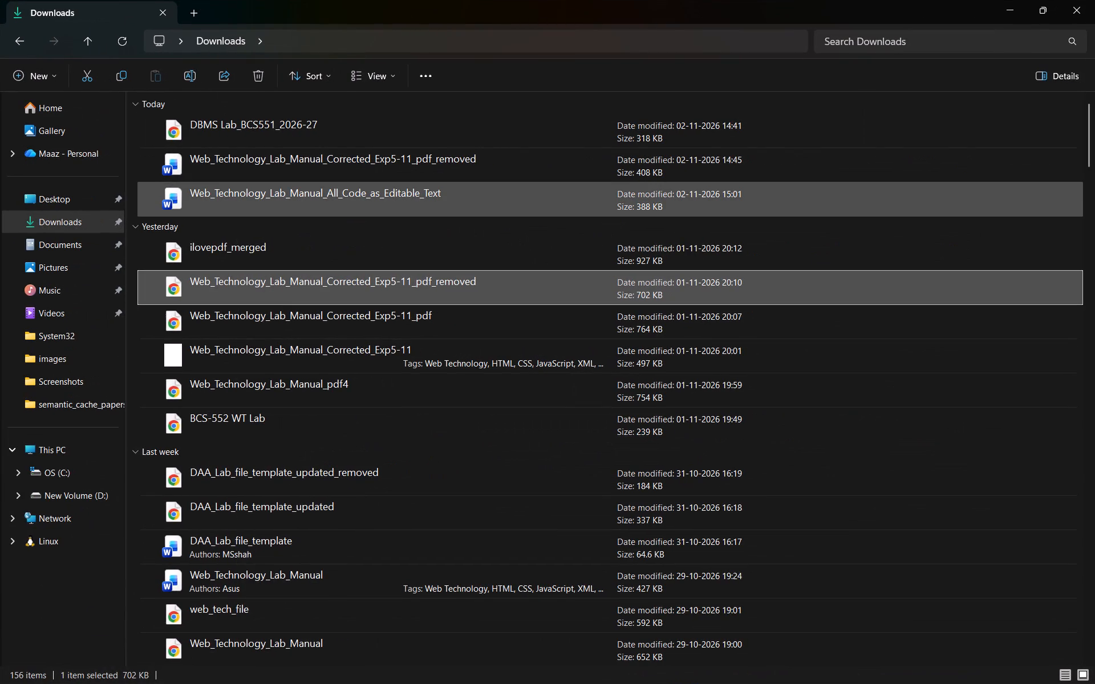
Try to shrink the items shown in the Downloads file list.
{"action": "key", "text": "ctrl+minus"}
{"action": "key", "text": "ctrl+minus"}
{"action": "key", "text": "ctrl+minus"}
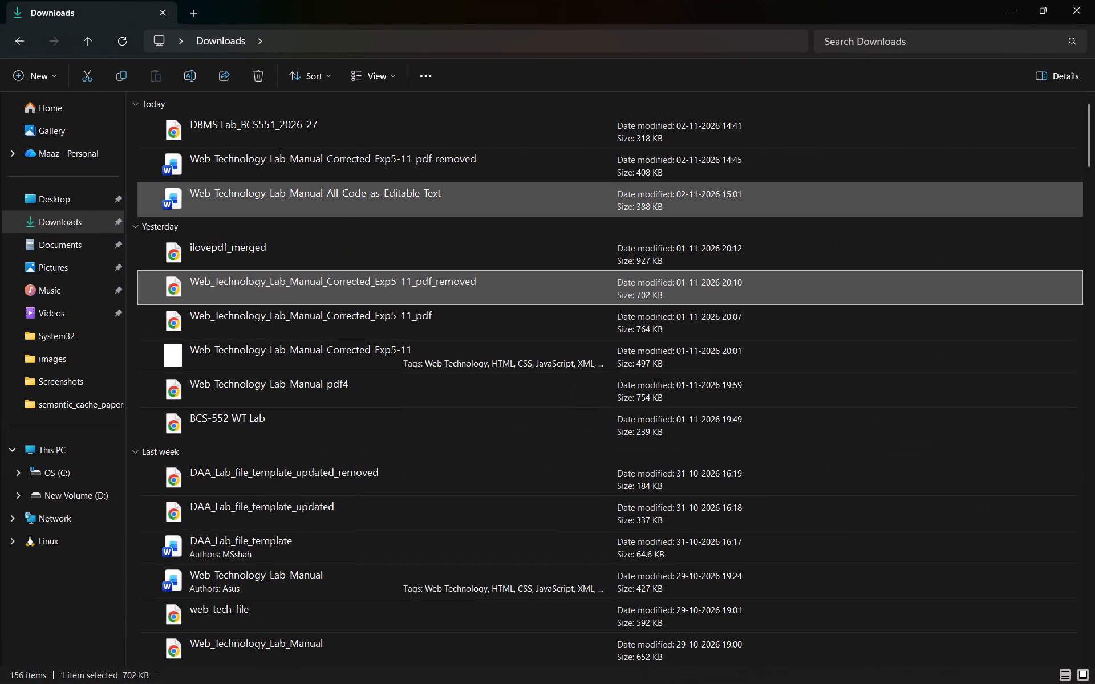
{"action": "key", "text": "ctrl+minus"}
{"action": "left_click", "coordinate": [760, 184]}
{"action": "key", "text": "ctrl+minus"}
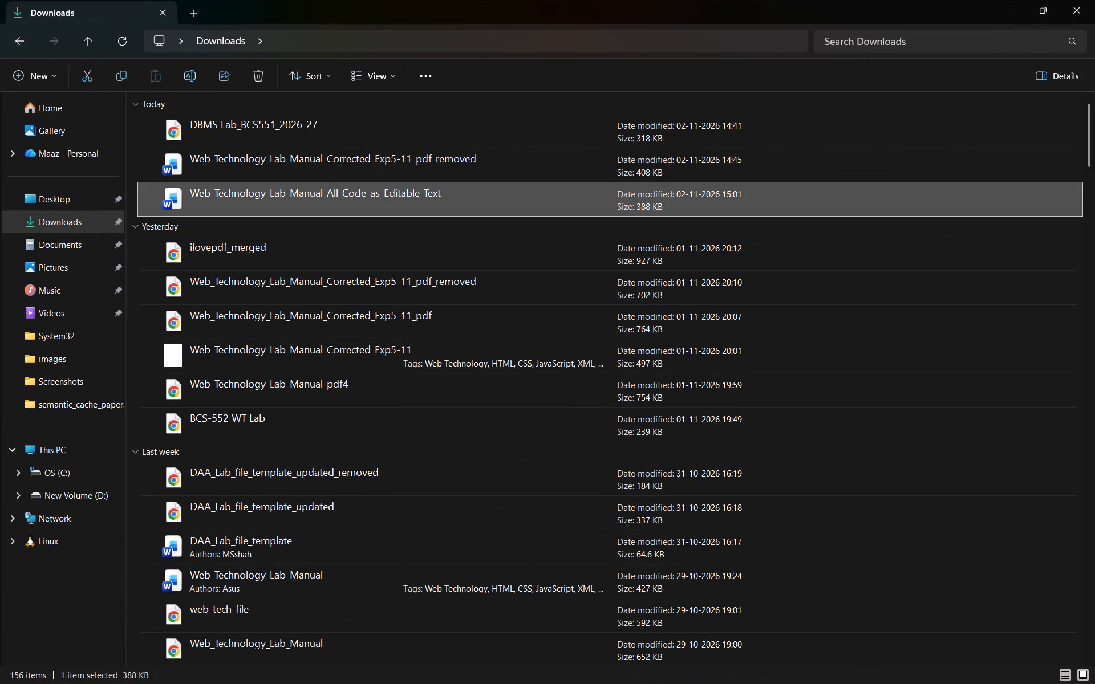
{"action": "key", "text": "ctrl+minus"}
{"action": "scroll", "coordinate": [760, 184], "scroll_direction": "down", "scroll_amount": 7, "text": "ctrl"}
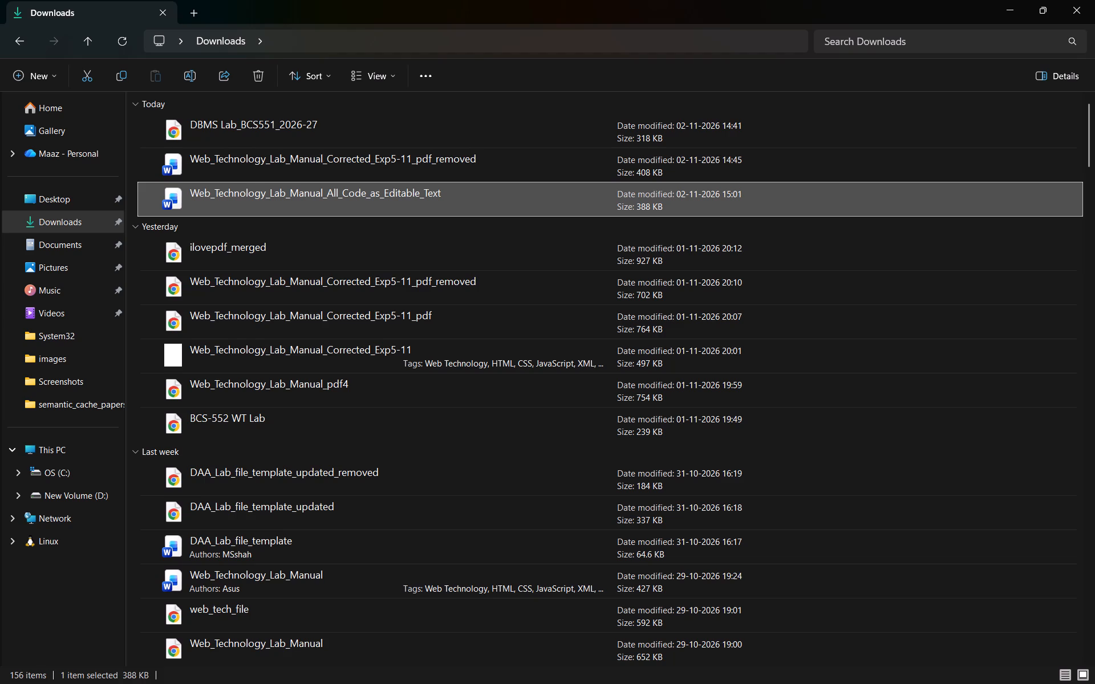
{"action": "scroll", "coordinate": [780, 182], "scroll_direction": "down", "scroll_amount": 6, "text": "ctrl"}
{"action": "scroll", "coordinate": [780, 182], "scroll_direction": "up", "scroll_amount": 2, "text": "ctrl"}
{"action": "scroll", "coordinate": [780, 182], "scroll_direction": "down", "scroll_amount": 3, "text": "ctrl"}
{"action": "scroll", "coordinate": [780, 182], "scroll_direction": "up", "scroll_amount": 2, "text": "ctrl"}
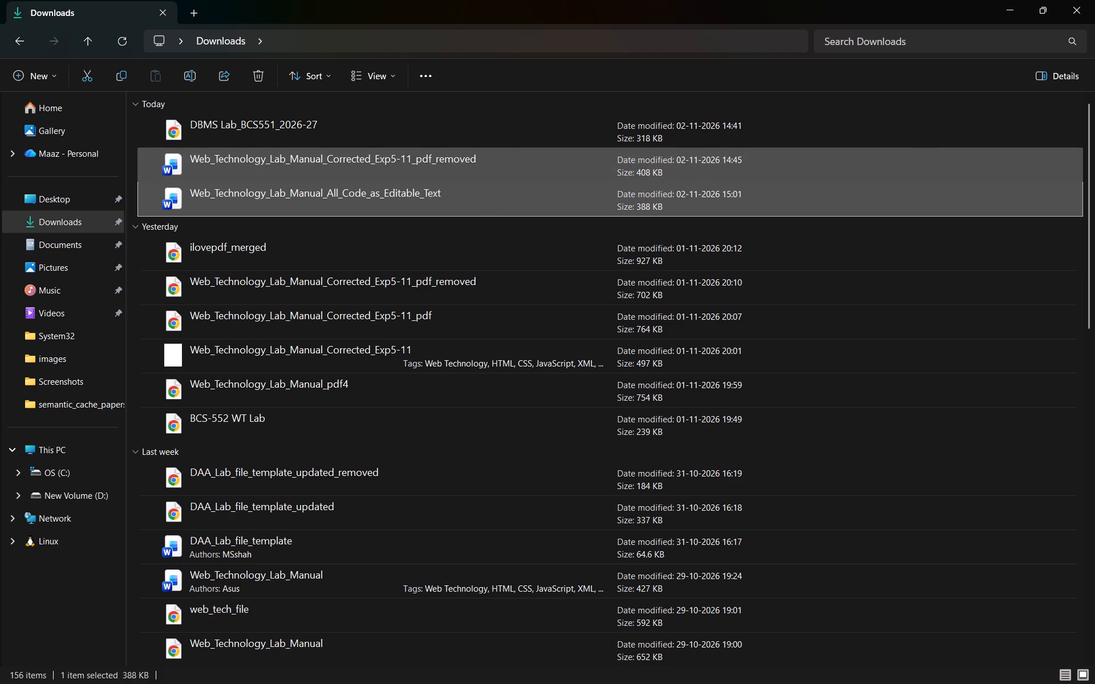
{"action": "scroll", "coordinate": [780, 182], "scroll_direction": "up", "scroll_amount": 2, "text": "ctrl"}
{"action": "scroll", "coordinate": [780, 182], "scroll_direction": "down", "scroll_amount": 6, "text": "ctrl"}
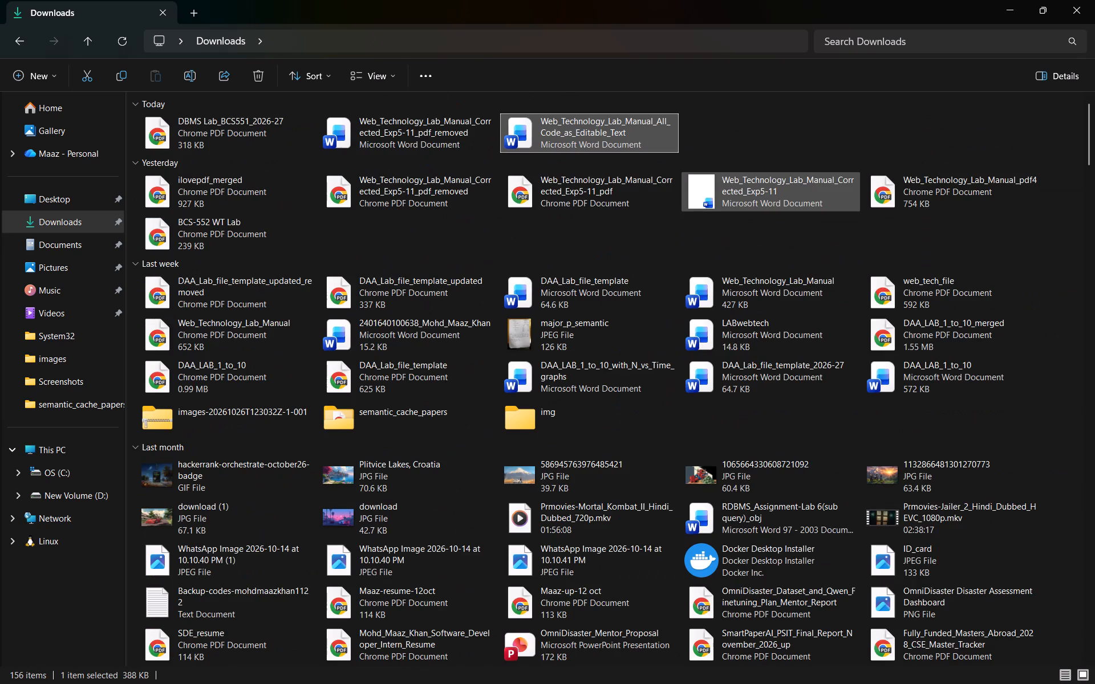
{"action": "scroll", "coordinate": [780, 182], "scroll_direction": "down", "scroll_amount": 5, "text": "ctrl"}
Show the Downloads files in the Details layout.
{"action": "left_click", "coordinate": [391, 78]}
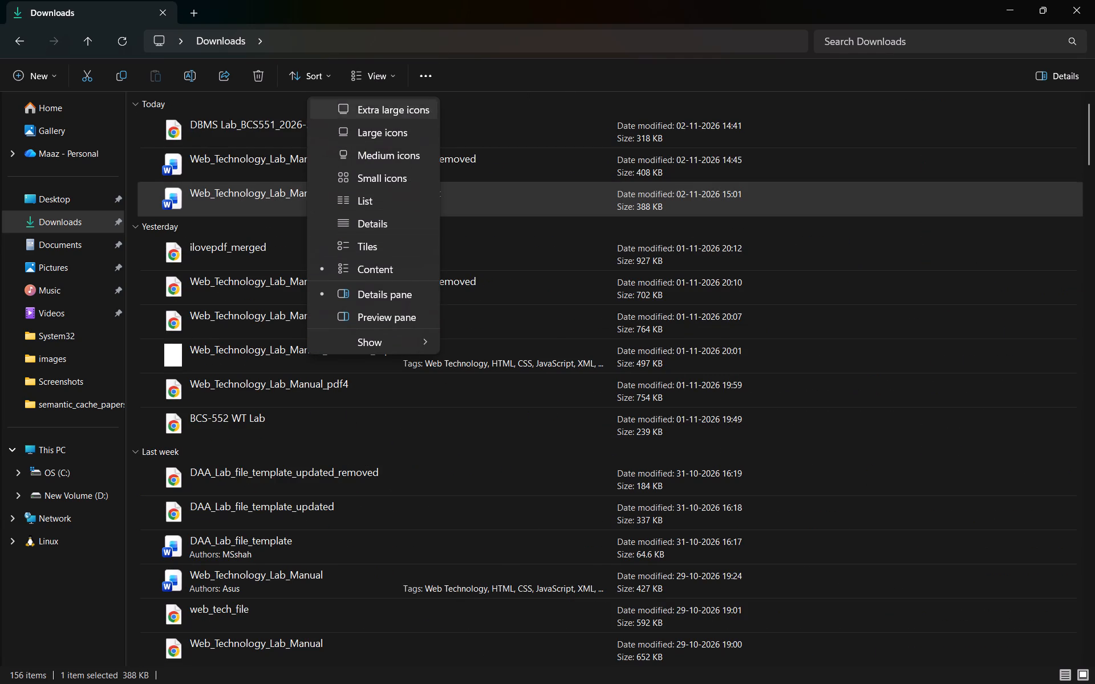
{"action": "left_click", "coordinate": [366, 219]}
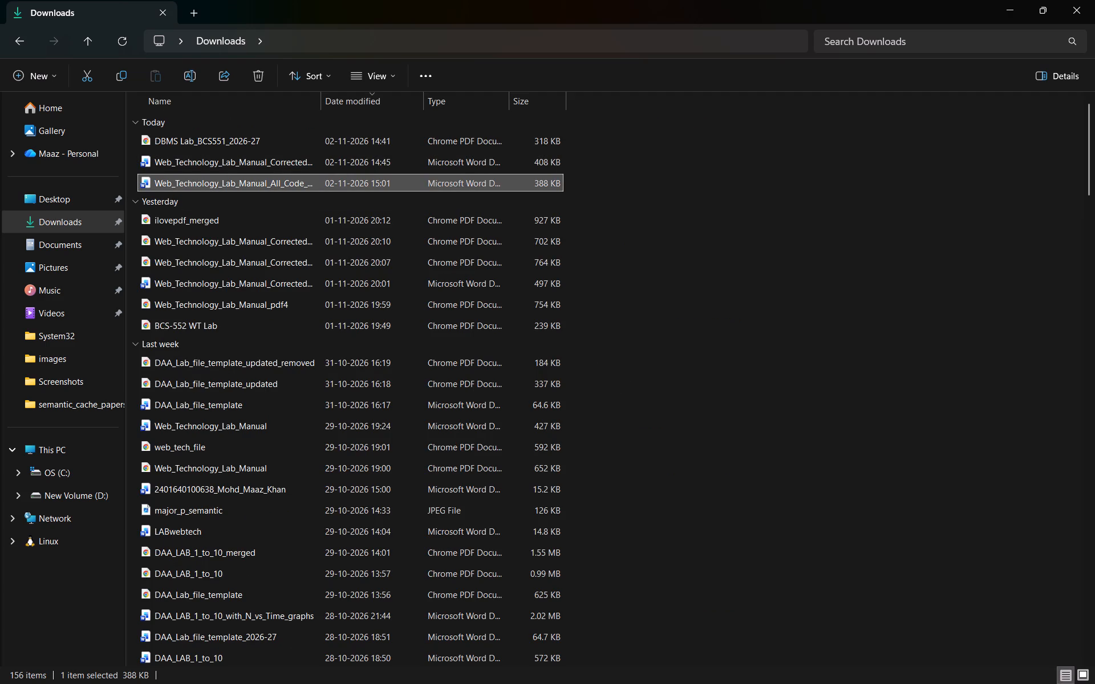
Open Web_Technology_Lab_Manual_All_Code_as_Editable_Text from Downloads and check the watermarked pages through to the last one.
{"action": "double_click", "coordinate": [282, 181]}
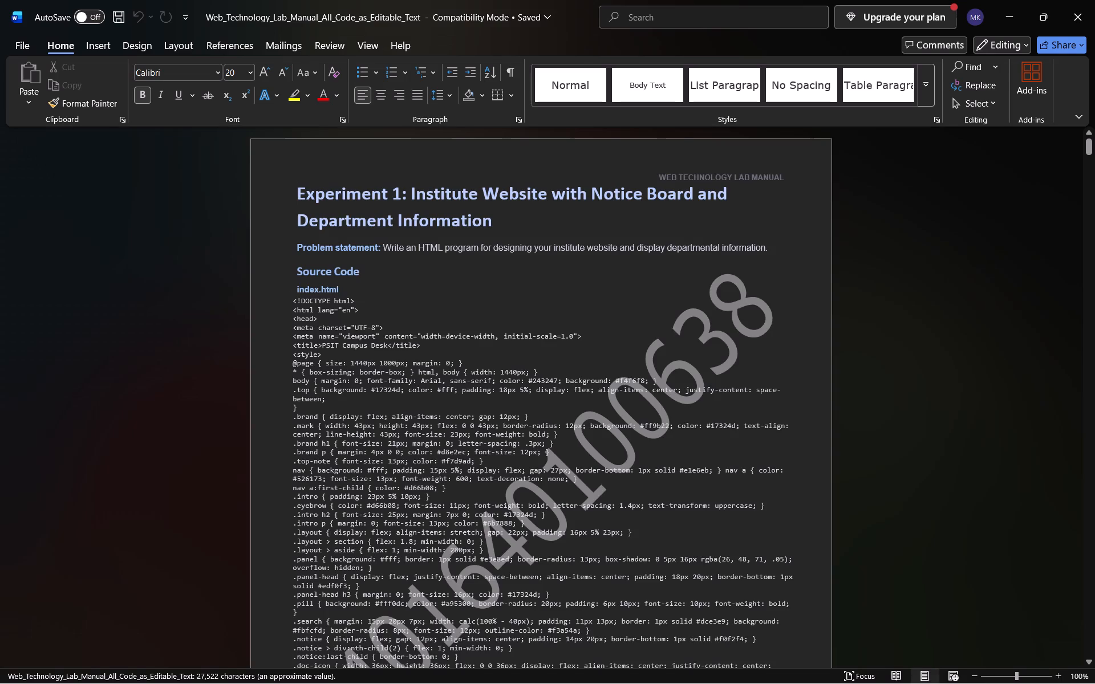
{"action": "scroll", "coordinate": [350, 325], "scroll_direction": "down", "scroll_amount": 5}
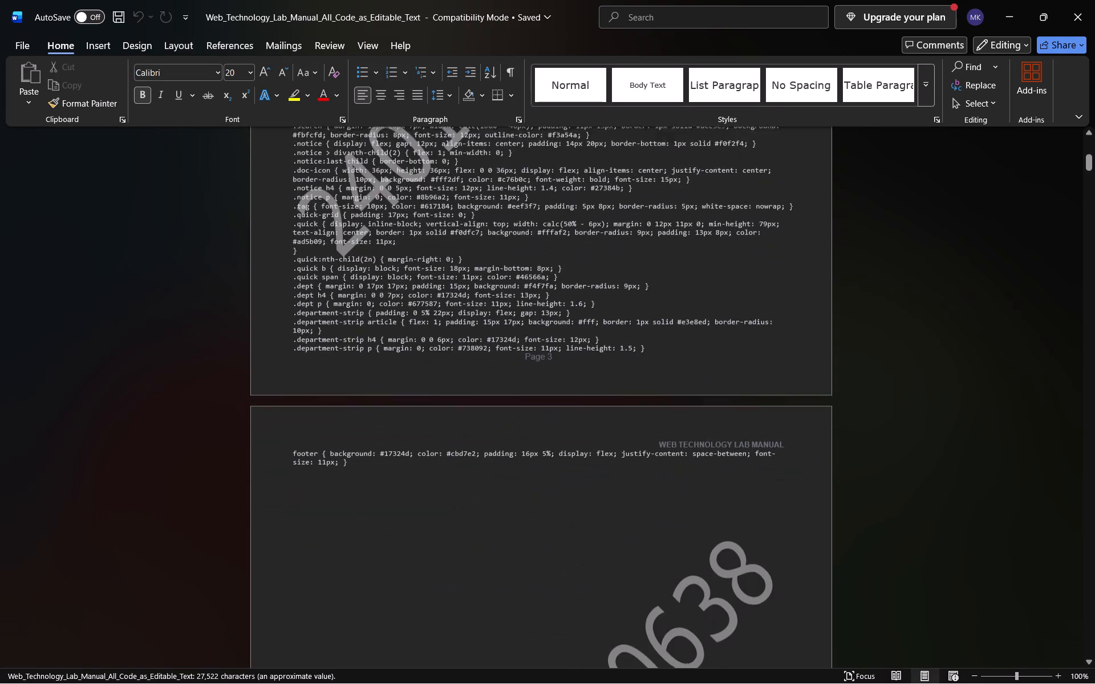
{"action": "scroll", "coordinate": [350, 325], "scroll_direction": "down", "scroll_amount": 4}
{"action": "scroll", "coordinate": [350, 325], "scroll_direction": "up", "scroll_amount": 3}
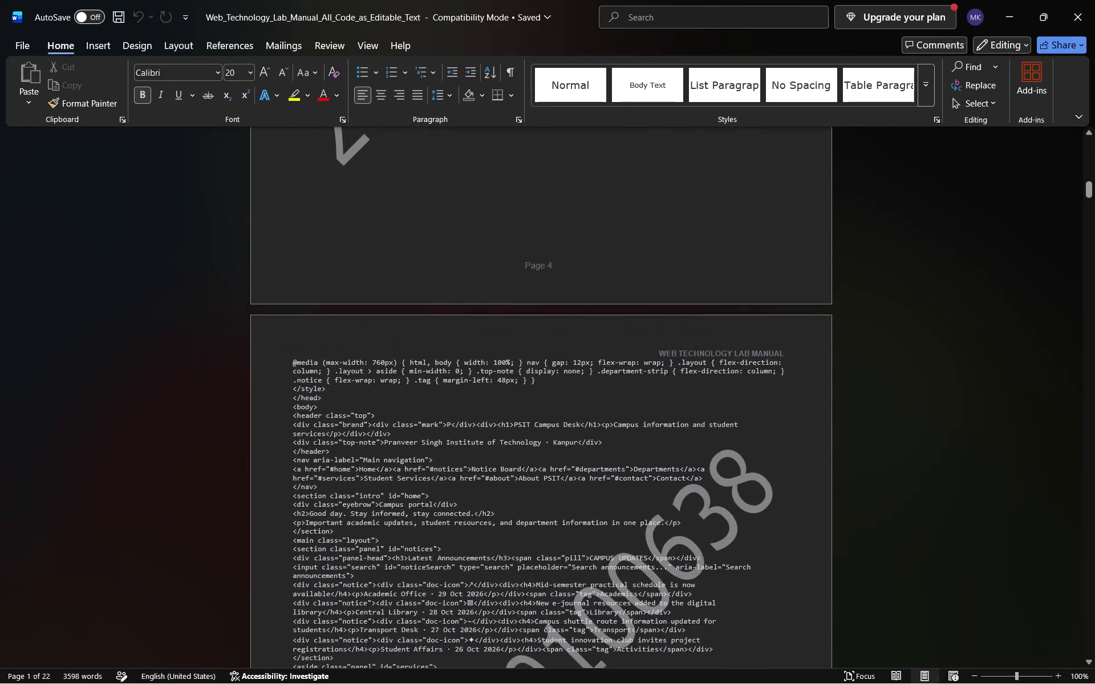
{"action": "scroll", "coordinate": [350, 325], "scroll_direction": "up", "scroll_amount": 1}
{"action": "scroll", "coordinate": [350, 325], "scroll_direction": "down", "scroll_amount": 1}
{"action": "scroll", "coordinate": [350, 325], "scroll_direction": "up", "scroll_amount": 1}
{"action": "scroll", "coordinate": [350, 325], "scroll_direction": "down", "scroll_amount": 20}
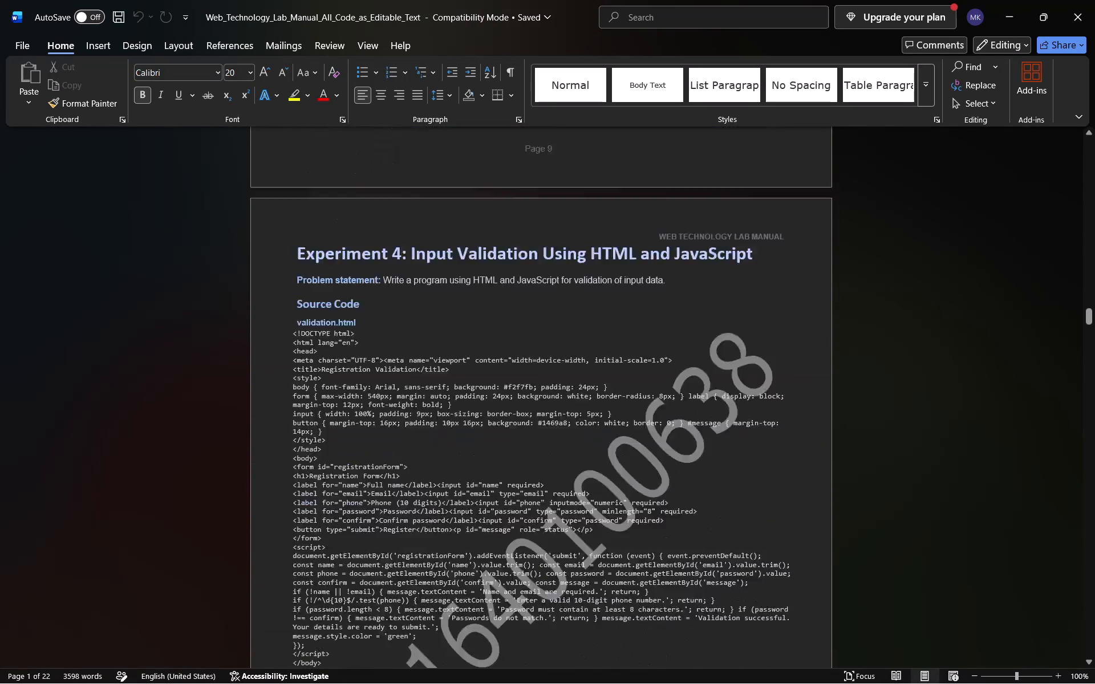
{"action": "scroll", "coordinate": [350, 325], "scroll_direction": "down", "scroll_amount": 15}
{"action": "scroll", "coordinate": [350, 325], "scroll_direction": "down", "scroll_amount": 15}
{"action": "scroll", "coordinate": [350, 325], "scroll_direction": "down", "scroll_amount": 7}
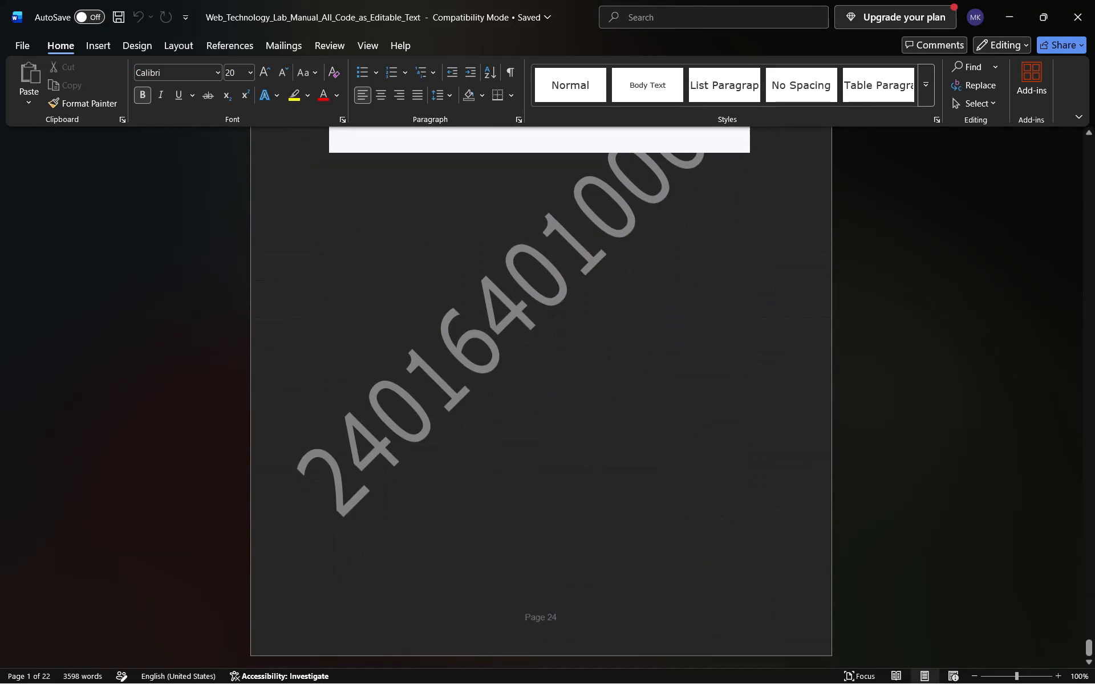
{"action": "scroll", "coordinate": [350, 325], "scroll_direction": "up", "scroll_amount": 10}
{"action": "left_click", "coordinate": [1094, 0]}
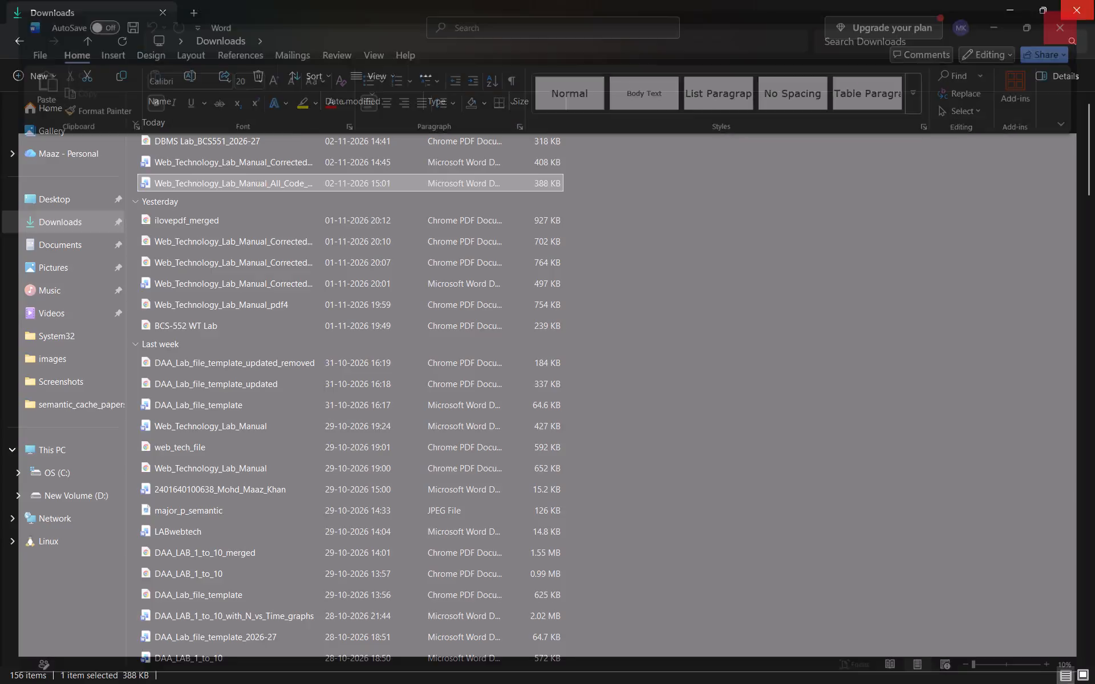
Open Web_Technology_Lab_Manual_Corrected_Exp5-11_pdf_removed for a brief look at its first page and close it.
{"action": "double_click", "coordinate": [482, 164]}
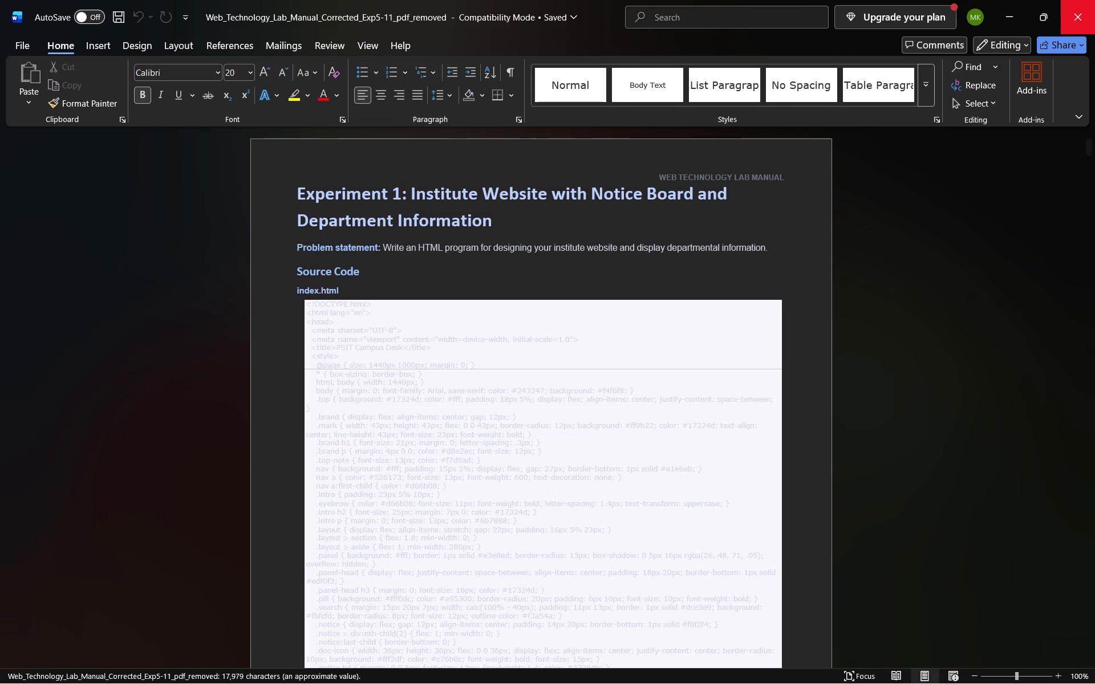
{"action": "left_click", "coordinate": [1094, 0]}
Reopen the Web_Technology_Lab_Manual_All_Code_as_Editable_Text document from Downloads.
{"action": "double_click", "coordinate": [467, 185]}
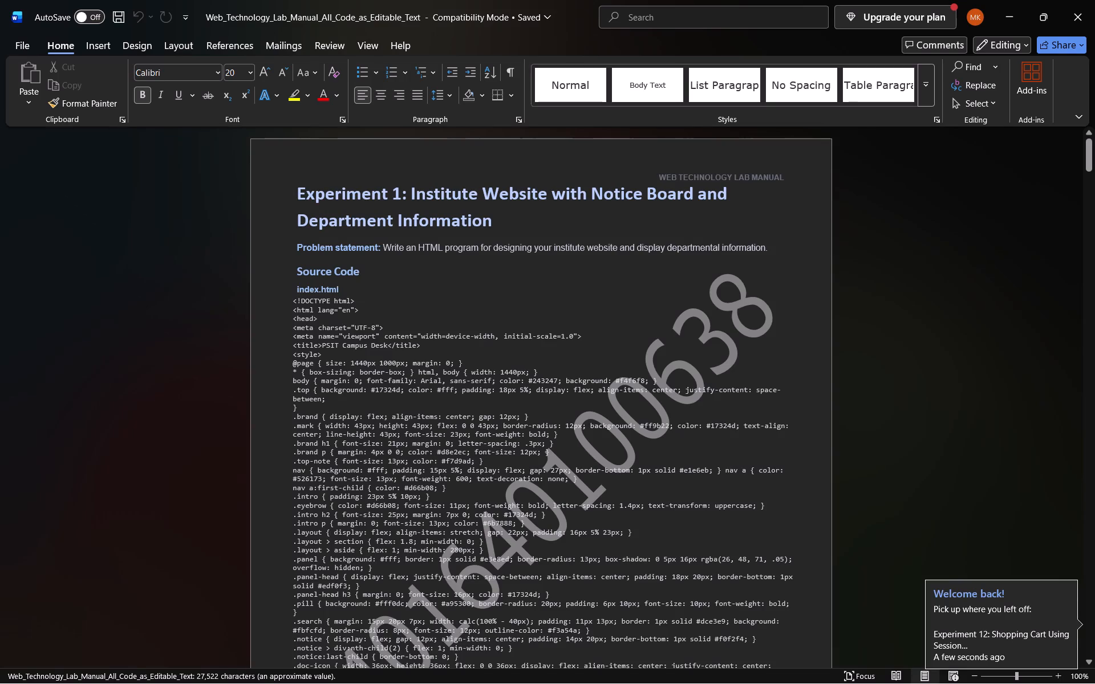
Review the code listings, output images and watermark on the manual's pages from Experiment 1 to the end.
{"action": "scroll", "coordinate": [492, 287], "scroll_direction": "down", "scroll_amount": 5}
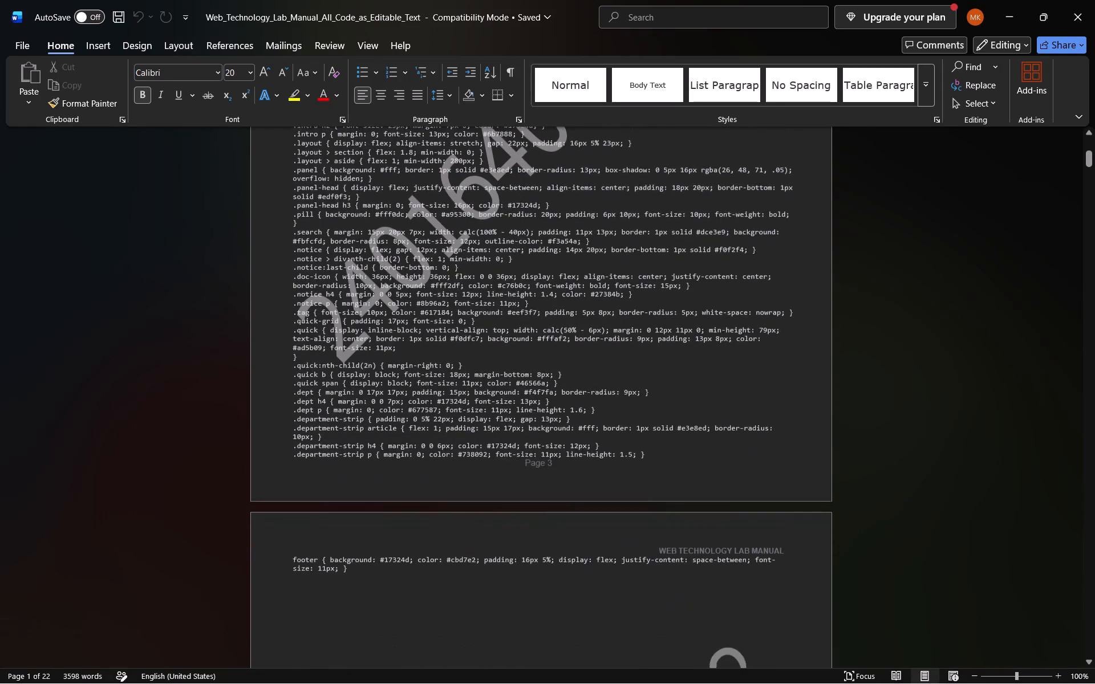
{"action": "scroll", "coordinate": [492, 287], "scroll_direction": "down", "scroll_amount": 7}
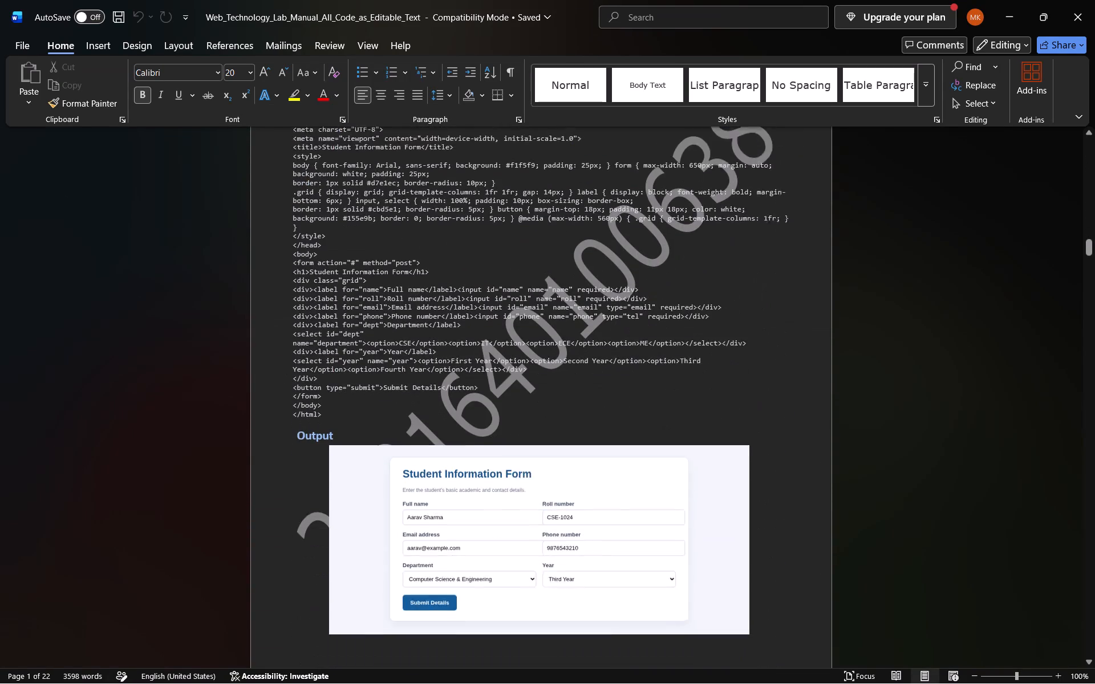
{"action": "scroll", "coordinate": [492, 287], "scroll_direction": "down", "scroll_amount": 5}
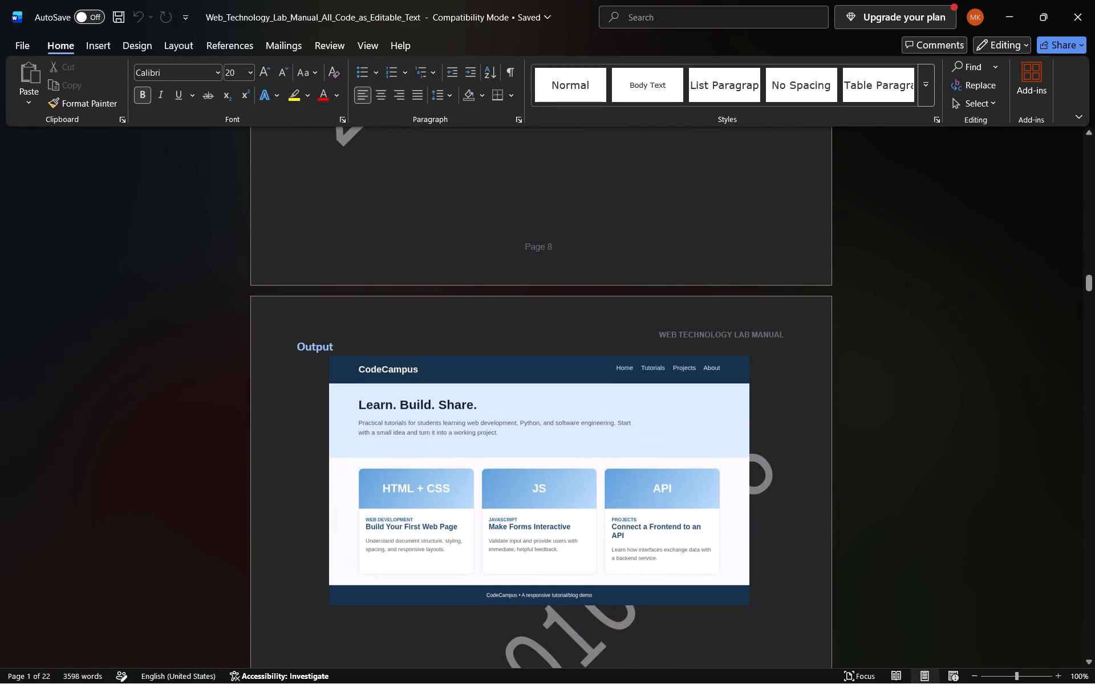
{"action": "scroll", "coordinate": [492, 287], "scroll_direction": "down", "scroll_amount": 17}
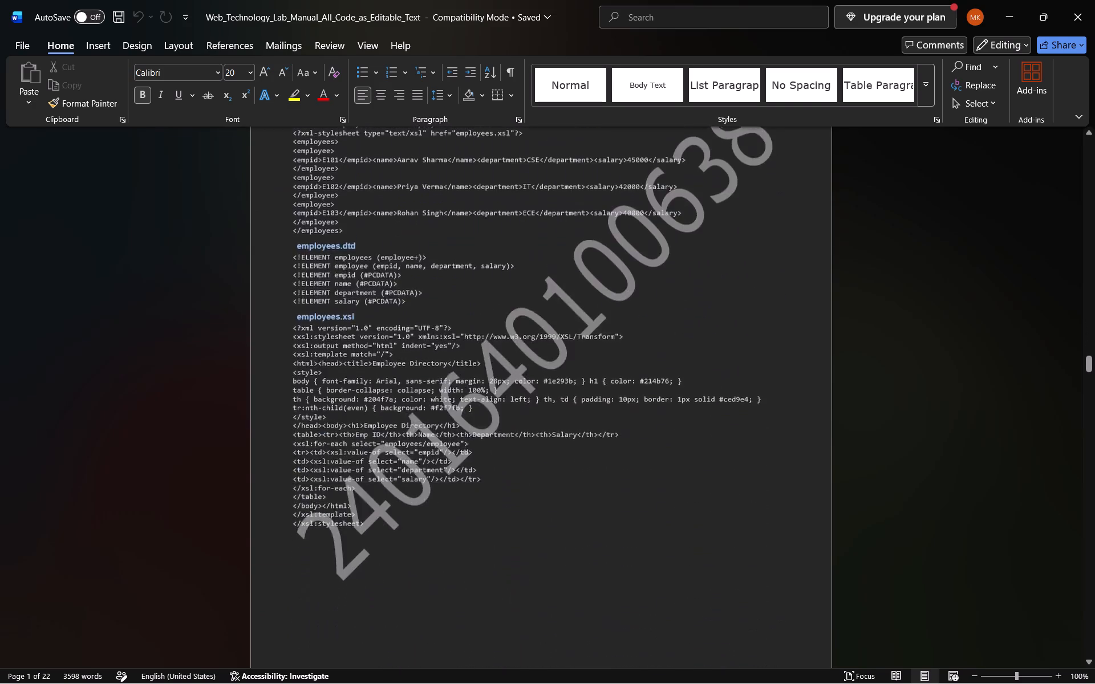
{"action": "scroll", "coordinate": [492, 287], "scroll_direction": "down", "scroll_amount": 20}
{"action": "scroll", "coordinate": [492, 287], "scroll_direction": "down", "scroll_amount": 5}
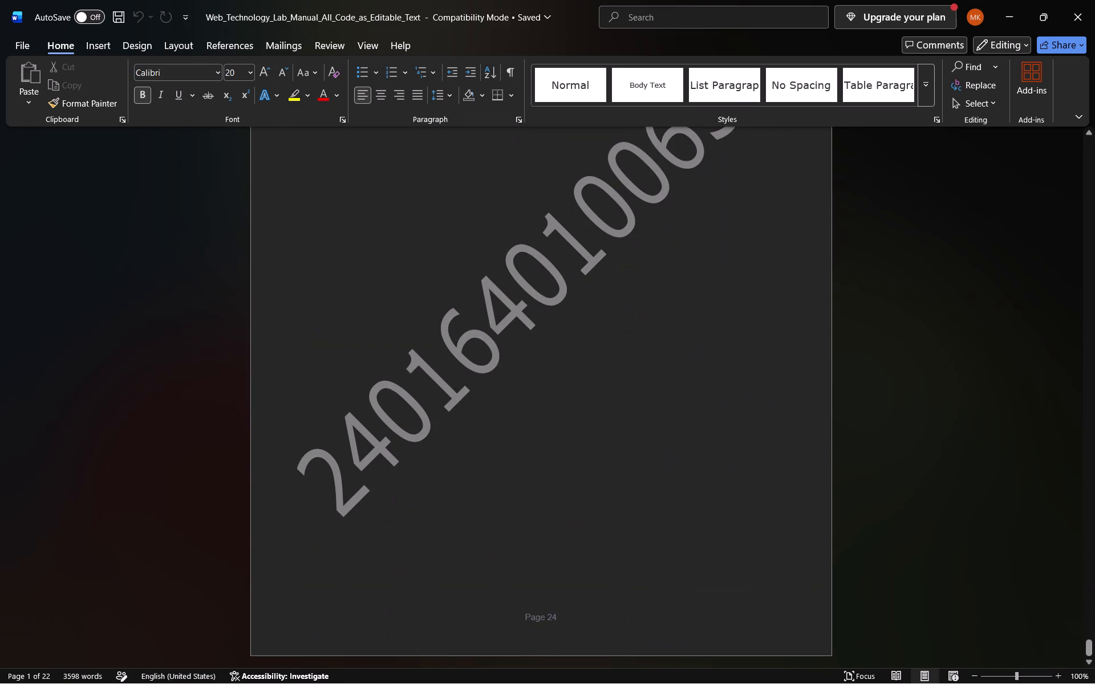
Save the manual as a PDF in Downloads under the name Web_Technology_Lab_Manual_All_Code_as_Editable_Text.
{"action": "left_click", "coordinate": [22, 44]}
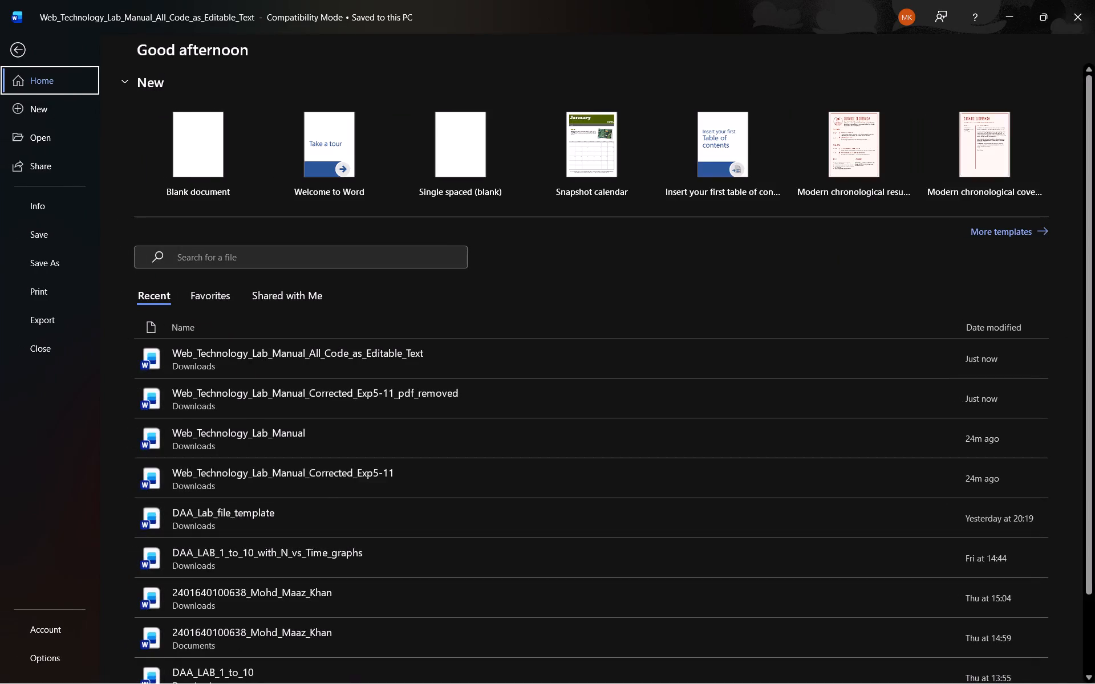
{"action": "left_click", "coordinate": [44, 272]}
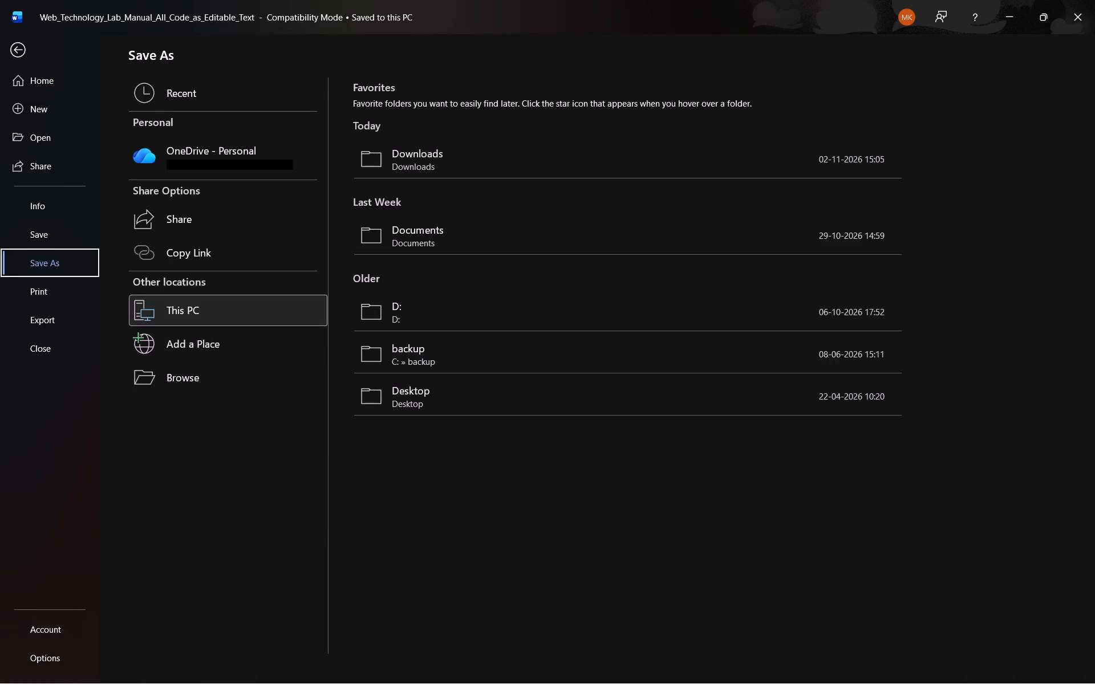
{"action": "left_click", "coordinate": [198, 378]}
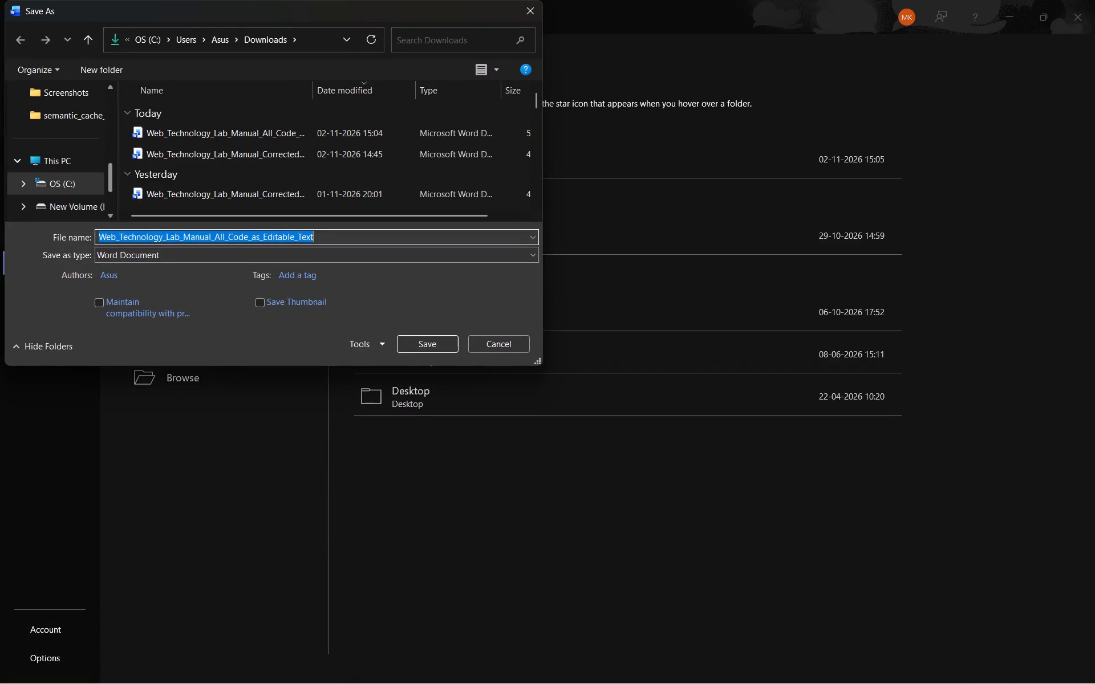
{"action": "scroll", "coordinate": [54, 148], "scroll_direction": "up", "scroll_amount": 6}
{"action": "left_click", "coordinate": [53, 211]}
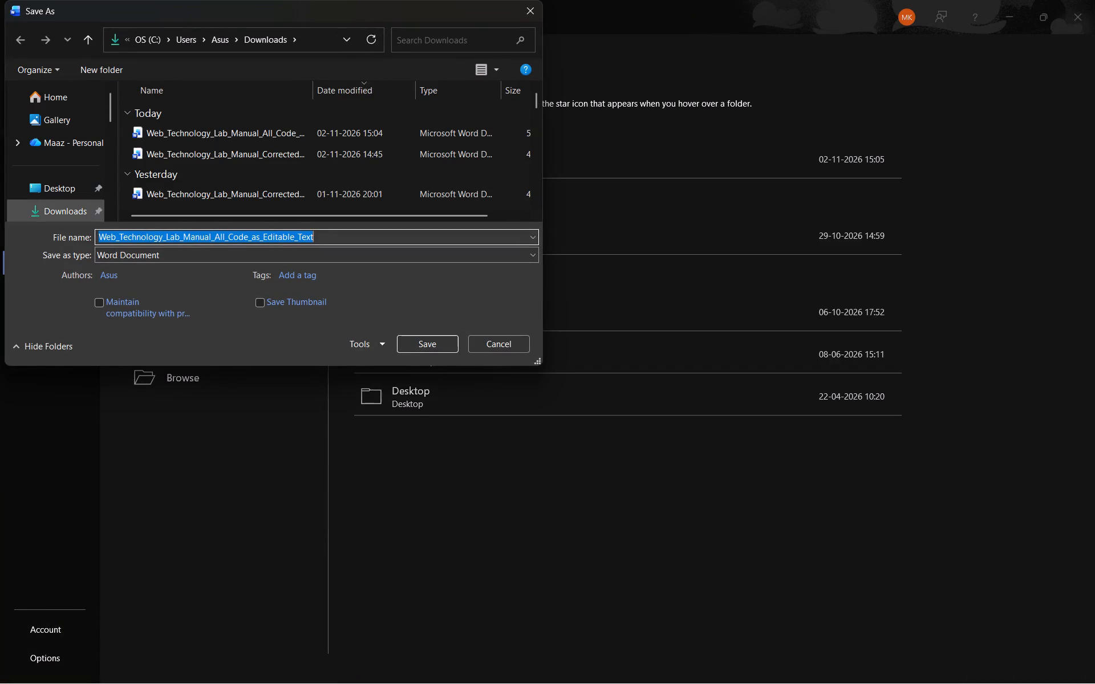
{"action": "left_click", "coordinate": [138, 255]}
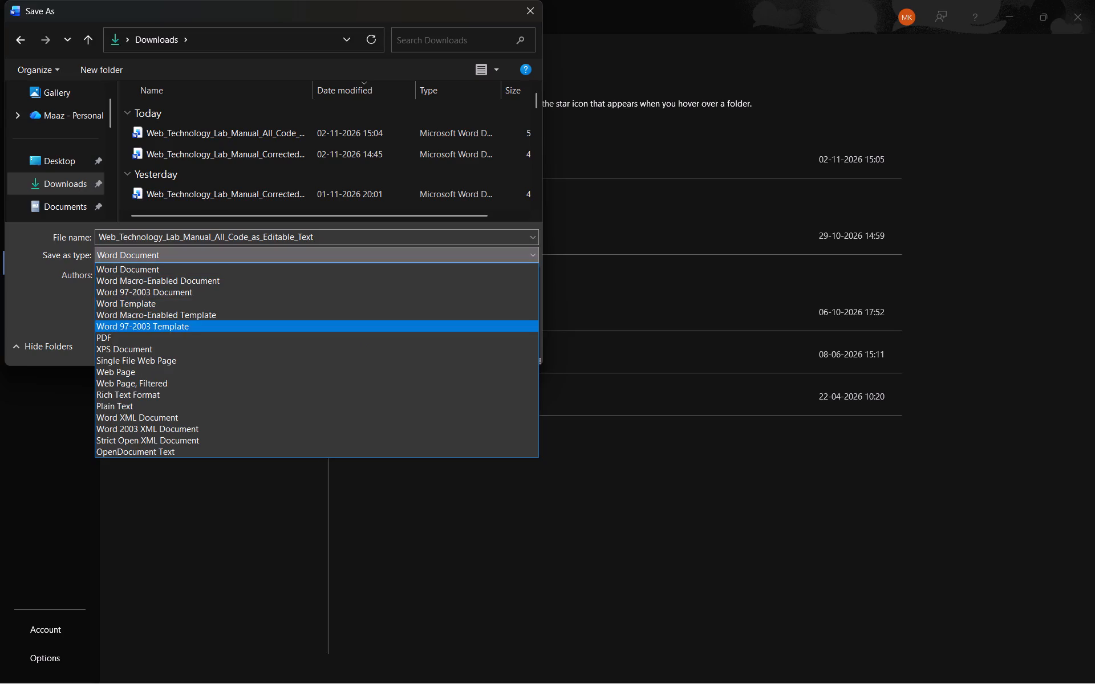
{"action": "left_click", "coordinate": [129, 335]}
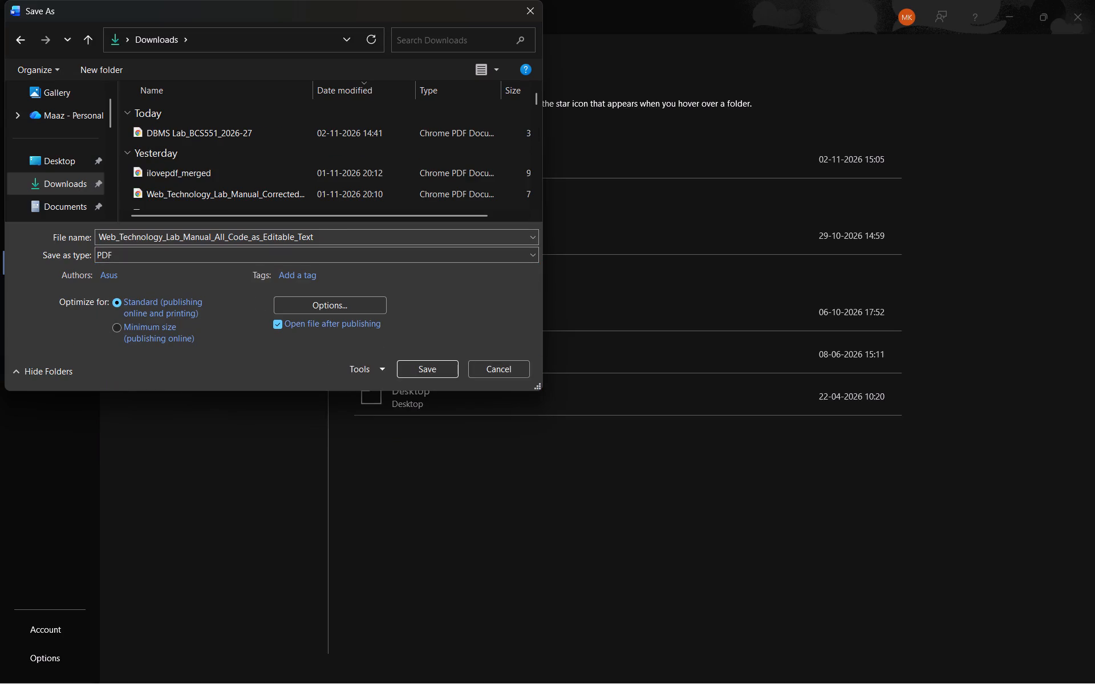
{"action": "left_click", "coordinate": [47, 180]}
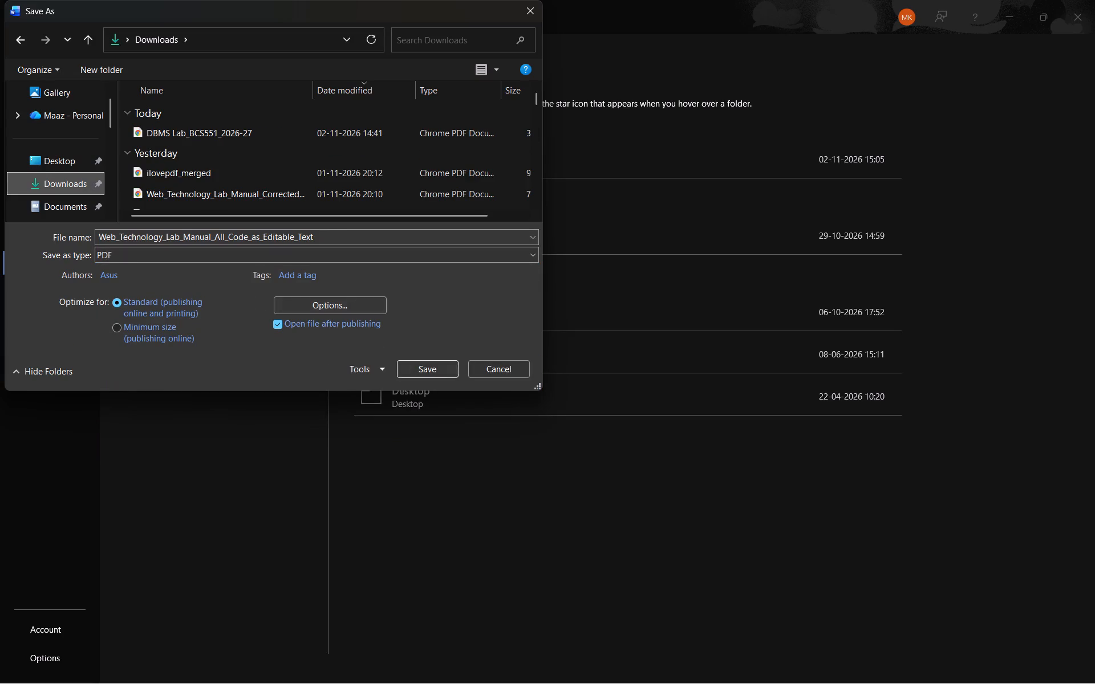
{"action": "left_click", "coordinate": [435, 368]}
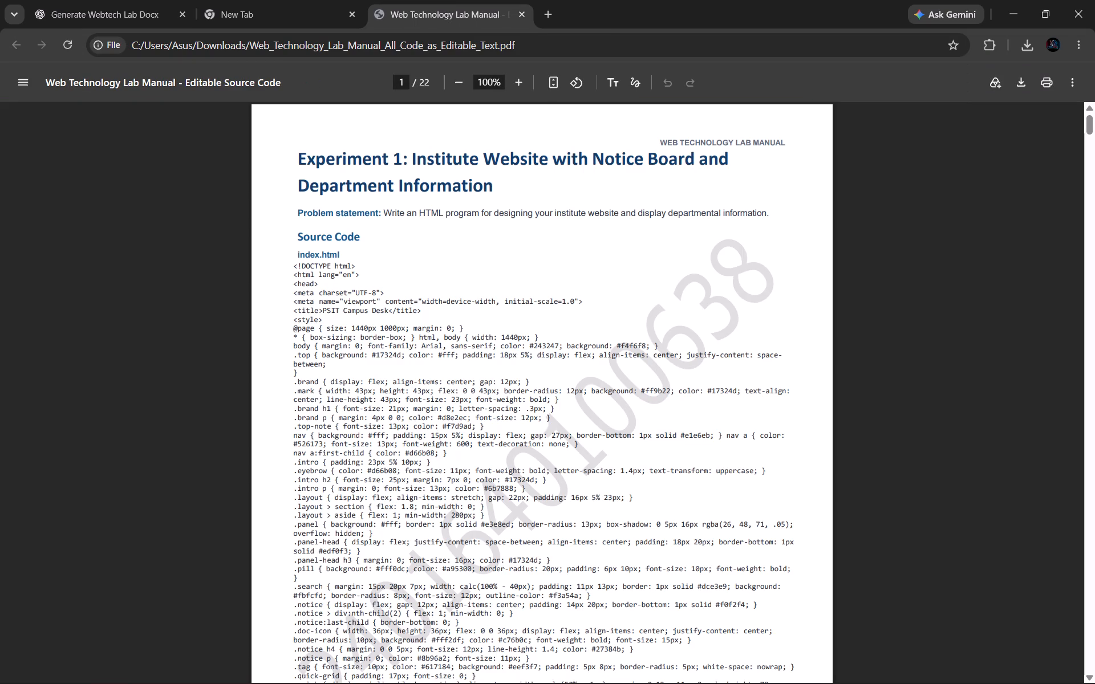
Review the exported PDF's code listings, output images, page breaks and watermark from Experiment 1 through the later experiments.
{"action": "scroll", "coordinate": [488, 369], "scroll_direction": "down", "scroll_amount": 2}
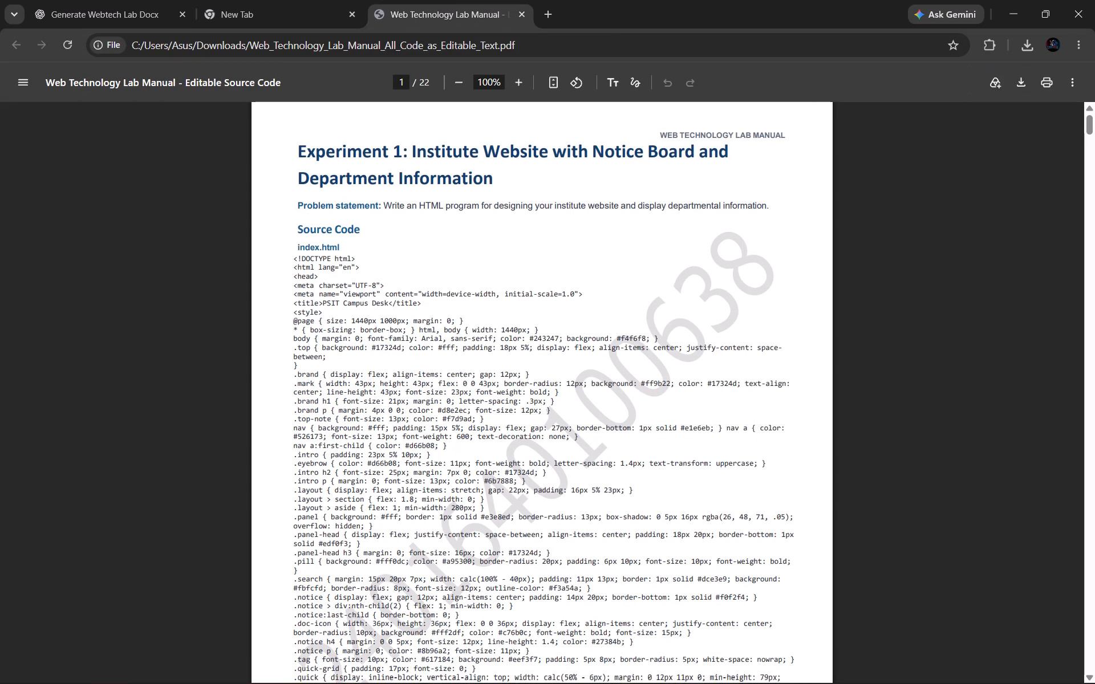
{"action": "scroll", "coordinate": [488, 369], "scroll_direction": "down", "scroll_amount": 6}
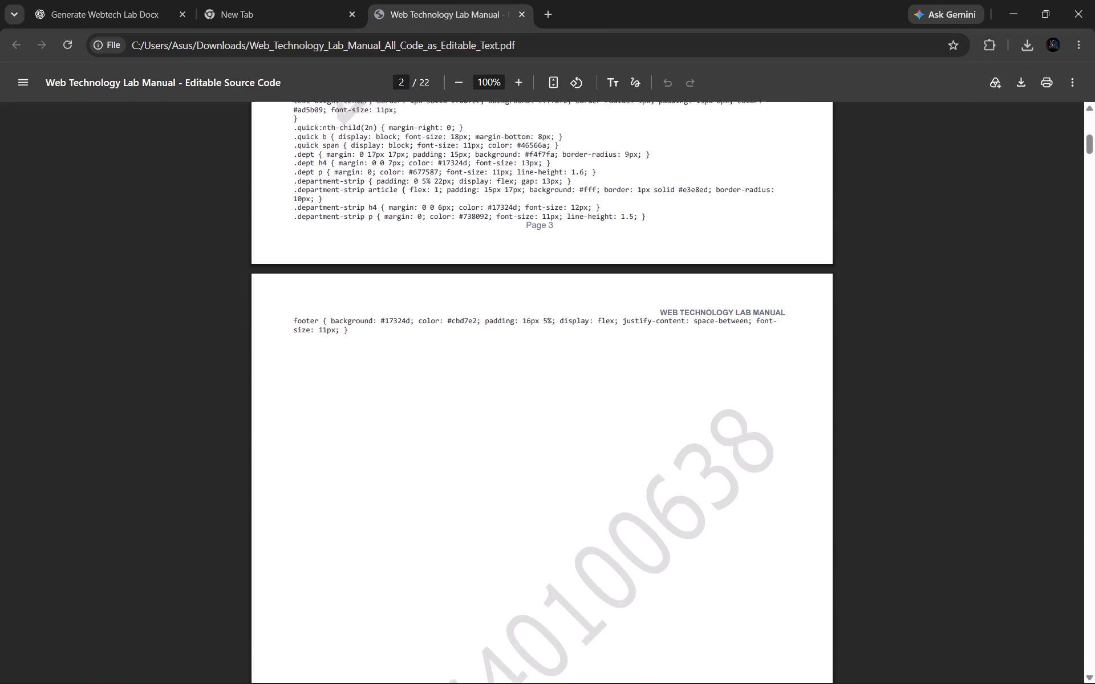
{"action": "scroll", "coordinate": [488, 369], "scroll_direction": "down", "scroll_amount": 2}
{"action": "scroll", "coordinate": [488, 369], "scroll_direction": "up", "scroll_amount": 1}
{"action": "scroll", "coordinate": [488, 369], "scroll_direction": "down", "scroll_amount": 1}
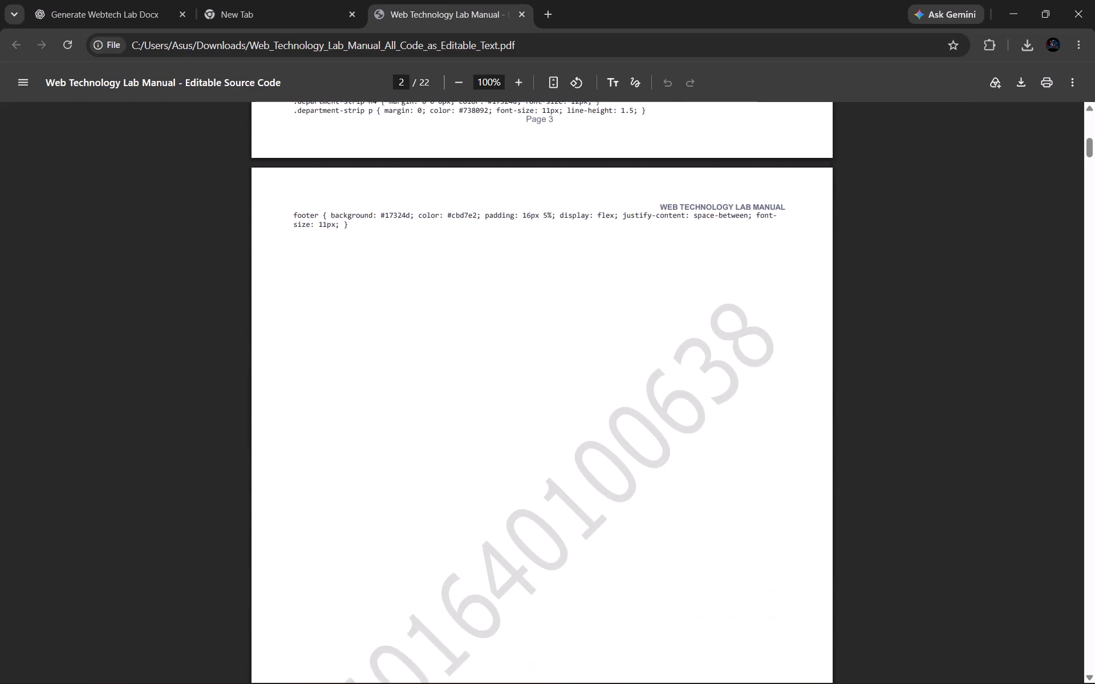
{"action": "scroll", "coordinate": [488, 369], "scroll_direction": "down", "scroll_amount": 1}
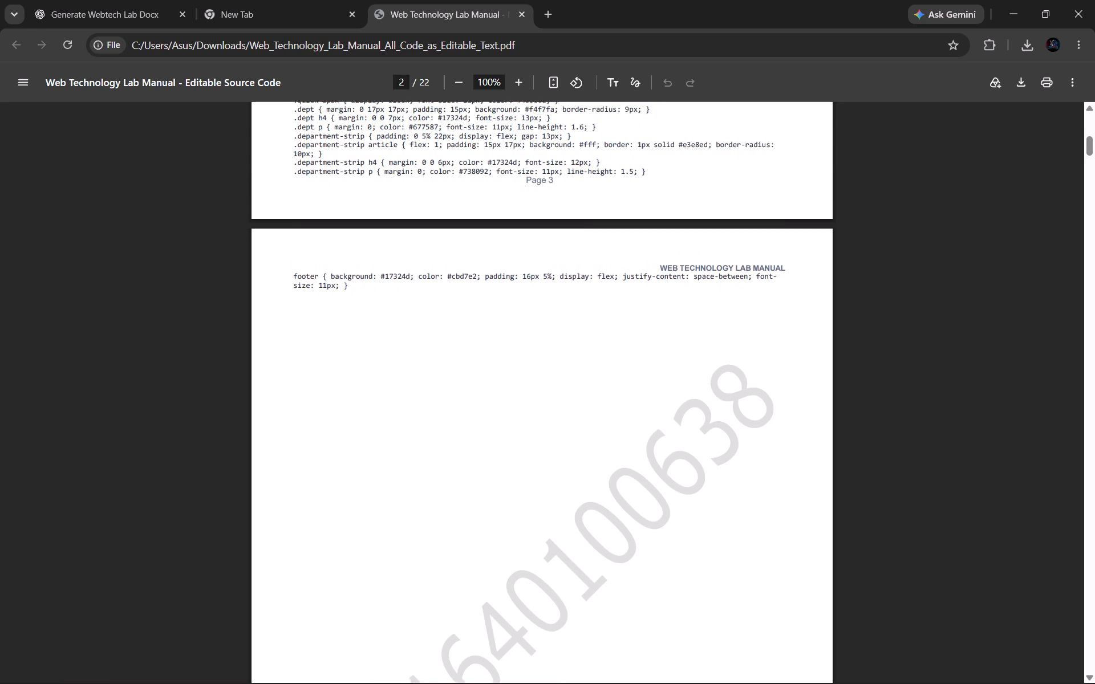
{"action": "scroll", "coordinate": [488, 369], "scroll_direction": "down", "scroll_amount": 3}
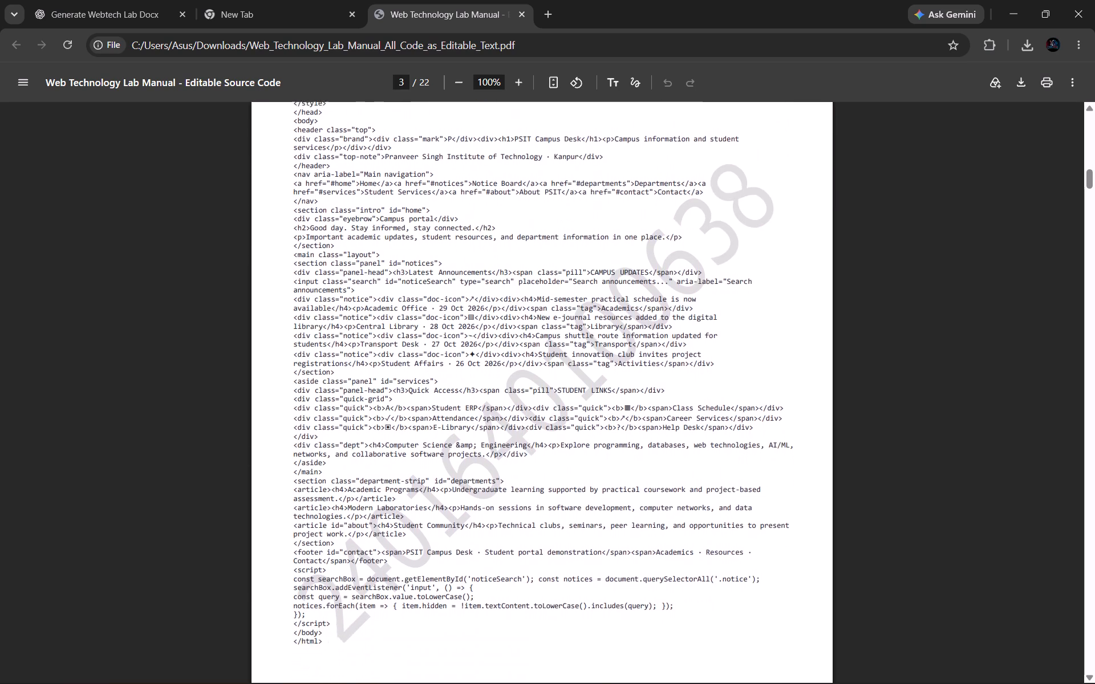
{"action": "scroll", "coordinate": [488, 369], "scroll_direction": "down", "scroll_amount": 9}
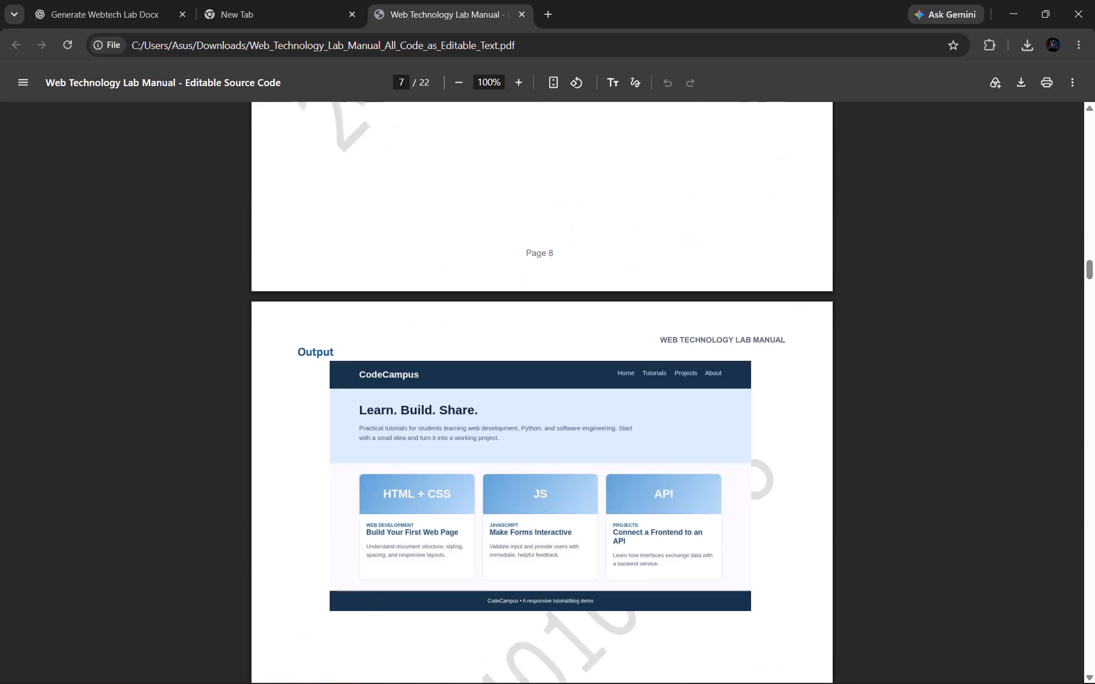
{"action": "scroll", "coordinate": [488, 369], "scroll_direction": "down", "scroll_amount": 4}
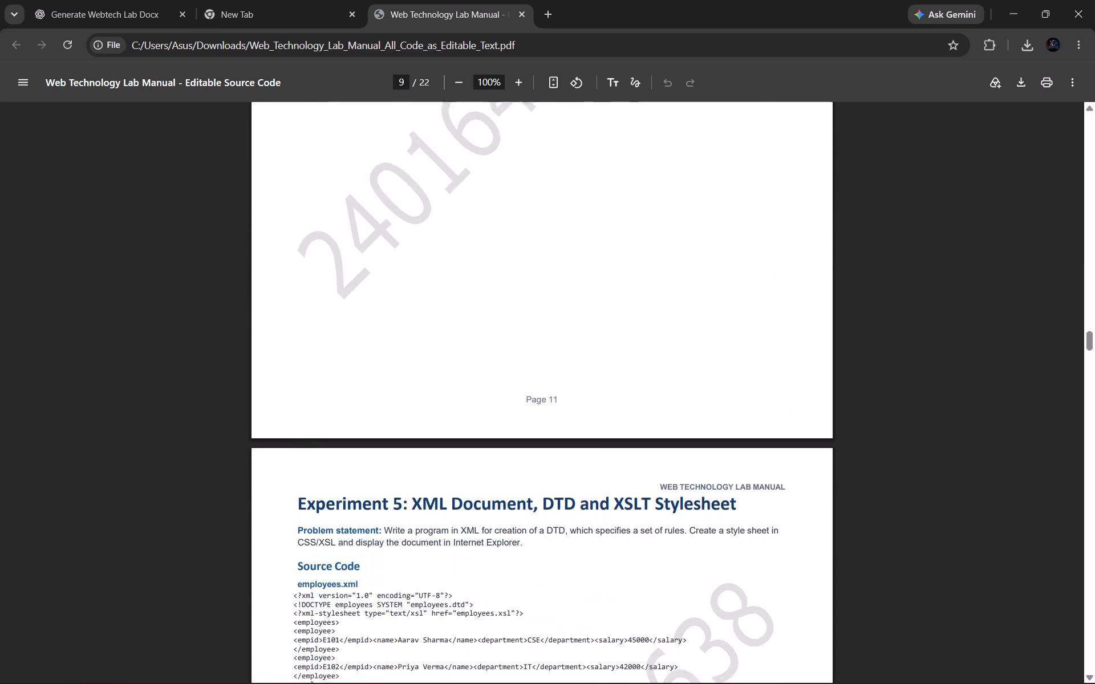
{"action": "scroll", "coordinate": [488, 369], "scroll_direction": "down", "scroll_amount": 7}
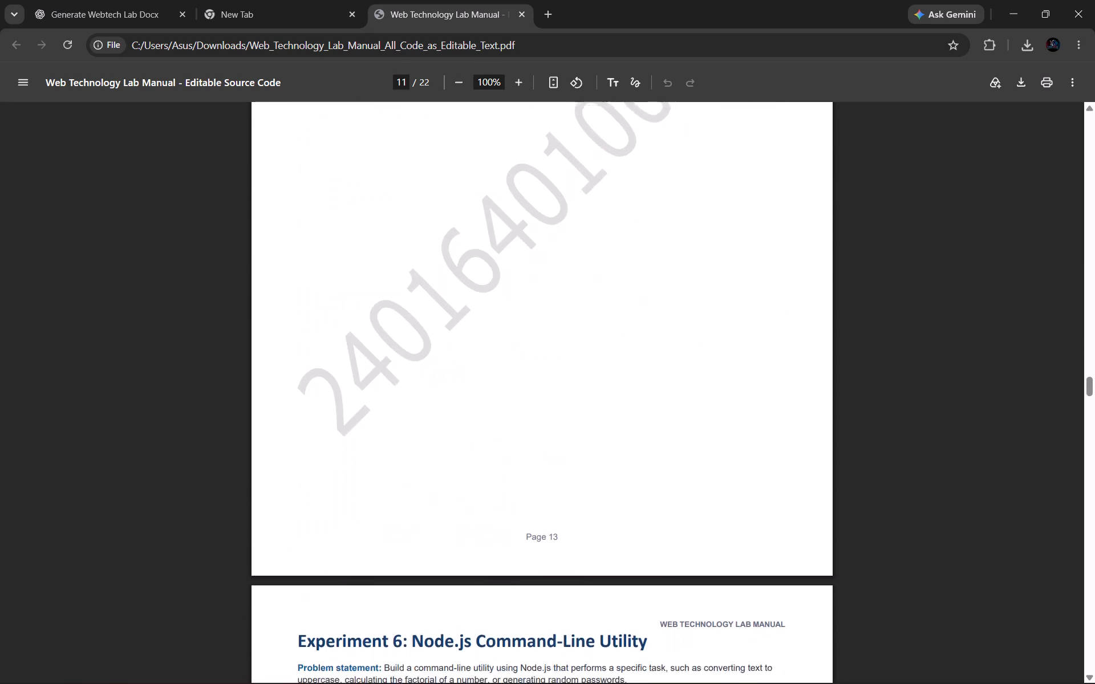
{"action": "scroll", "coordinate": [488, 369], "scroll_direction": "down", "scroll_amount": 8}
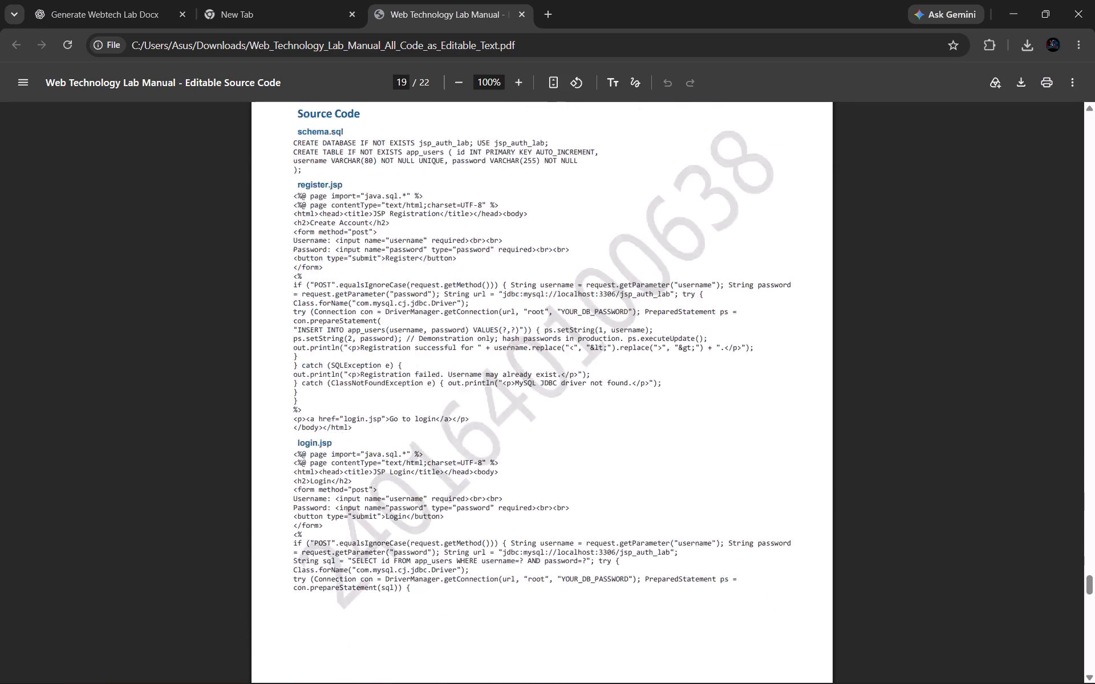
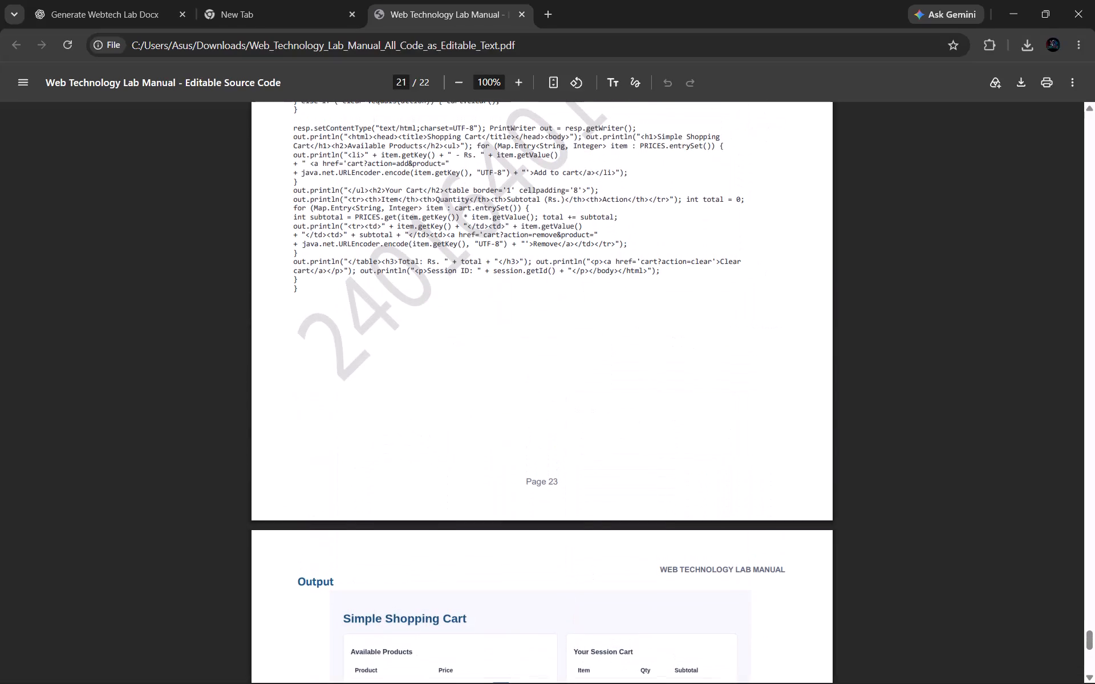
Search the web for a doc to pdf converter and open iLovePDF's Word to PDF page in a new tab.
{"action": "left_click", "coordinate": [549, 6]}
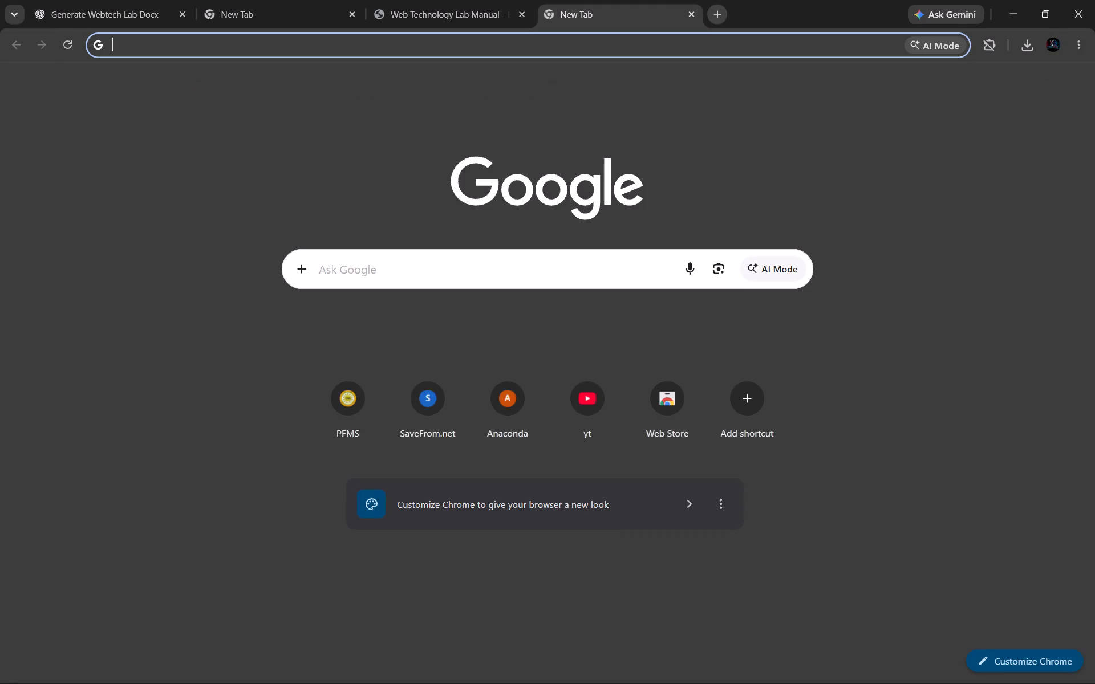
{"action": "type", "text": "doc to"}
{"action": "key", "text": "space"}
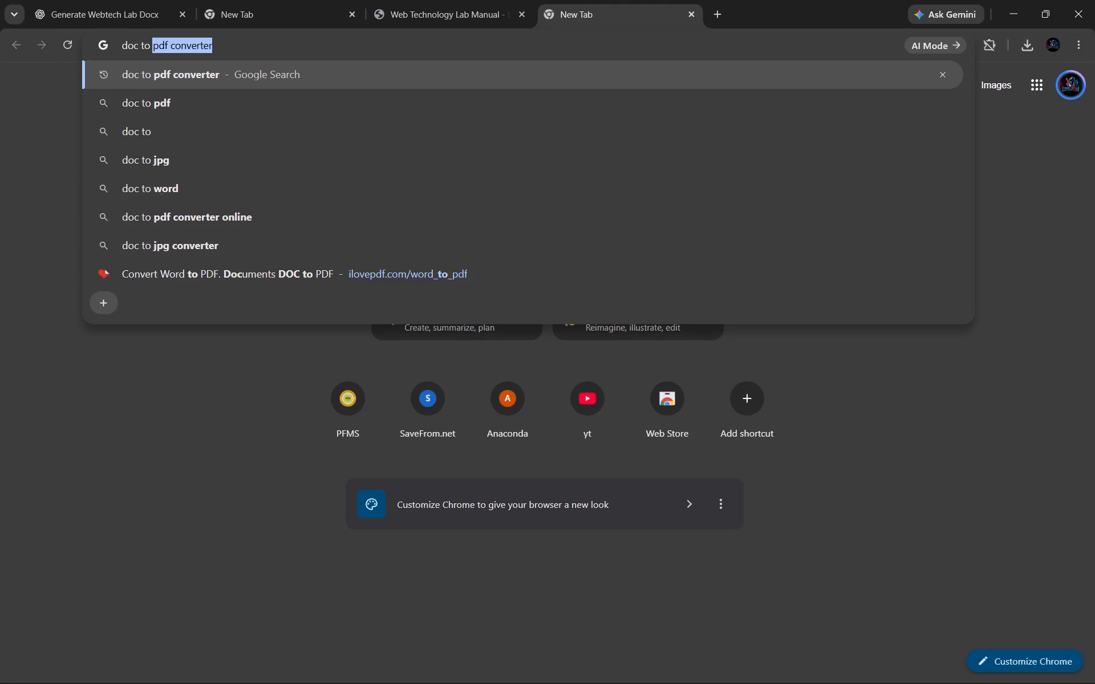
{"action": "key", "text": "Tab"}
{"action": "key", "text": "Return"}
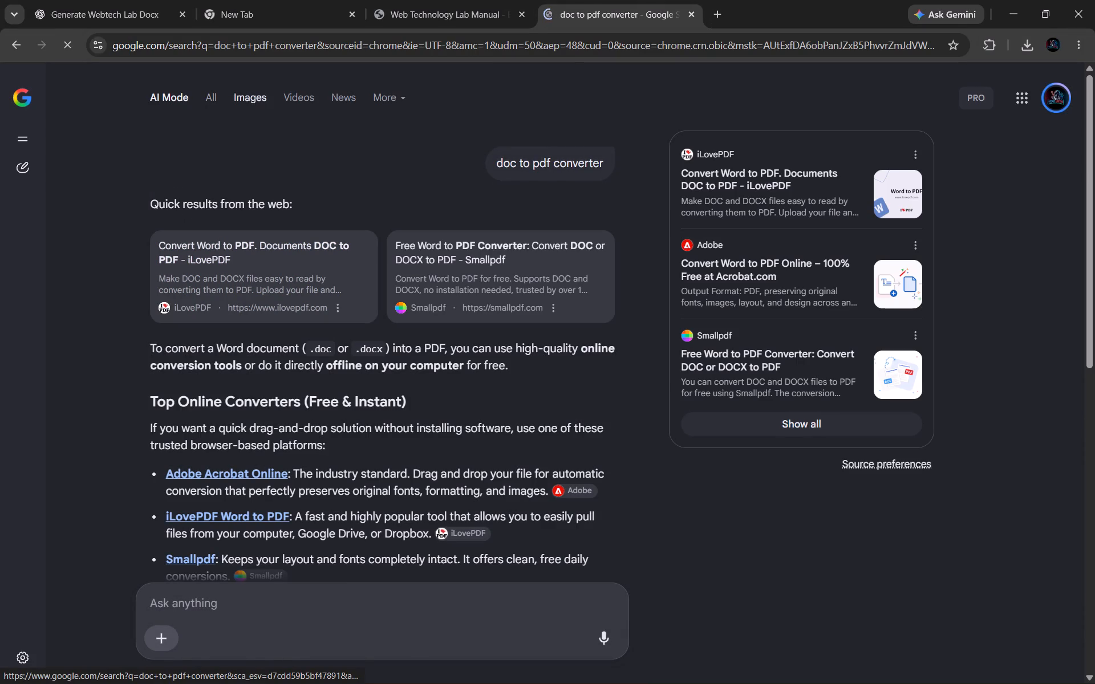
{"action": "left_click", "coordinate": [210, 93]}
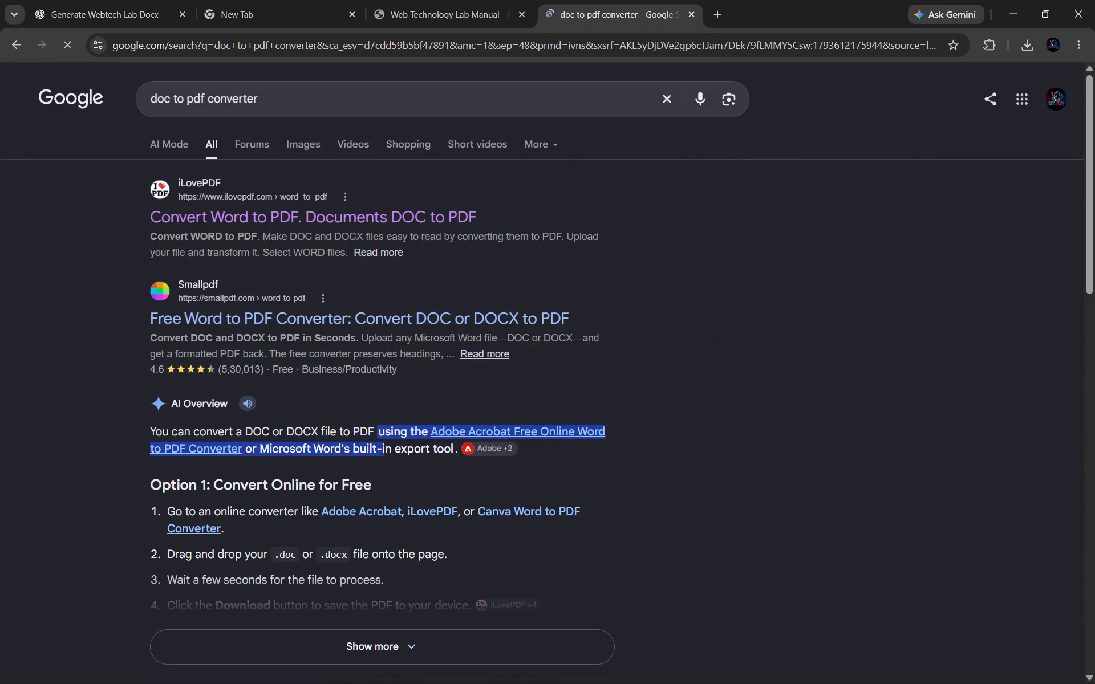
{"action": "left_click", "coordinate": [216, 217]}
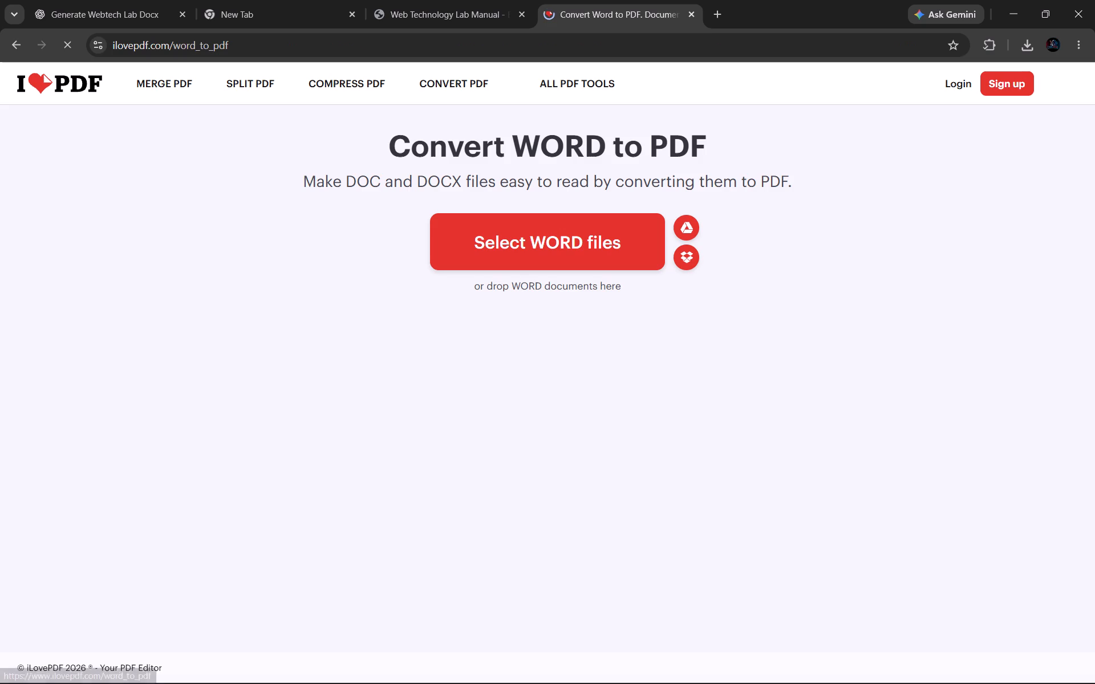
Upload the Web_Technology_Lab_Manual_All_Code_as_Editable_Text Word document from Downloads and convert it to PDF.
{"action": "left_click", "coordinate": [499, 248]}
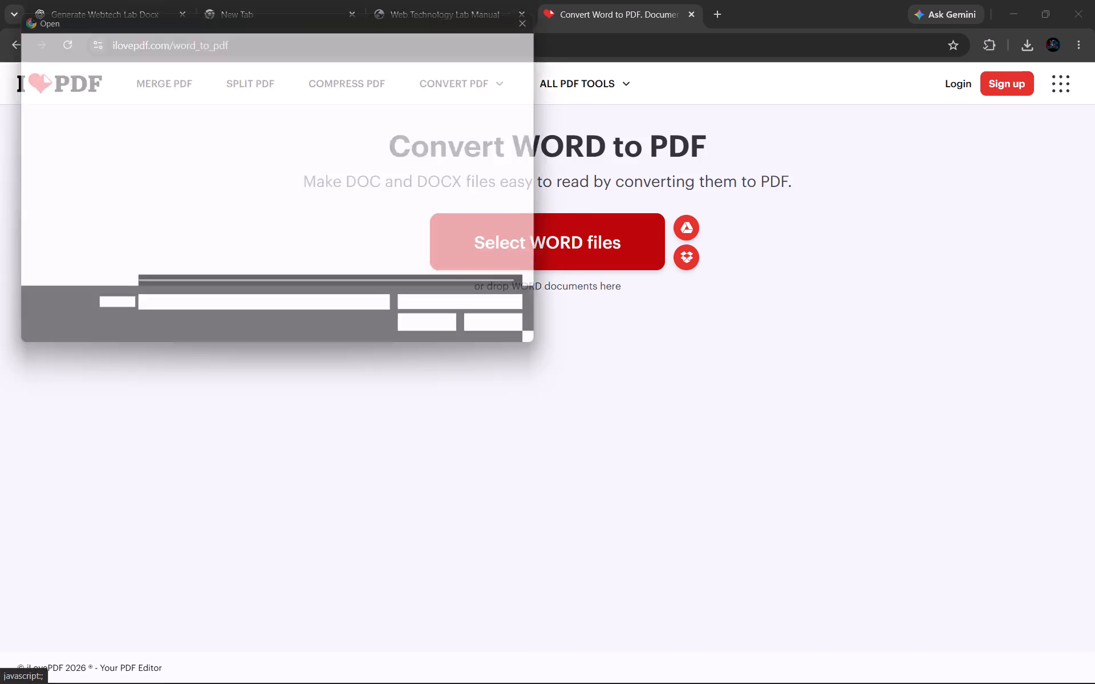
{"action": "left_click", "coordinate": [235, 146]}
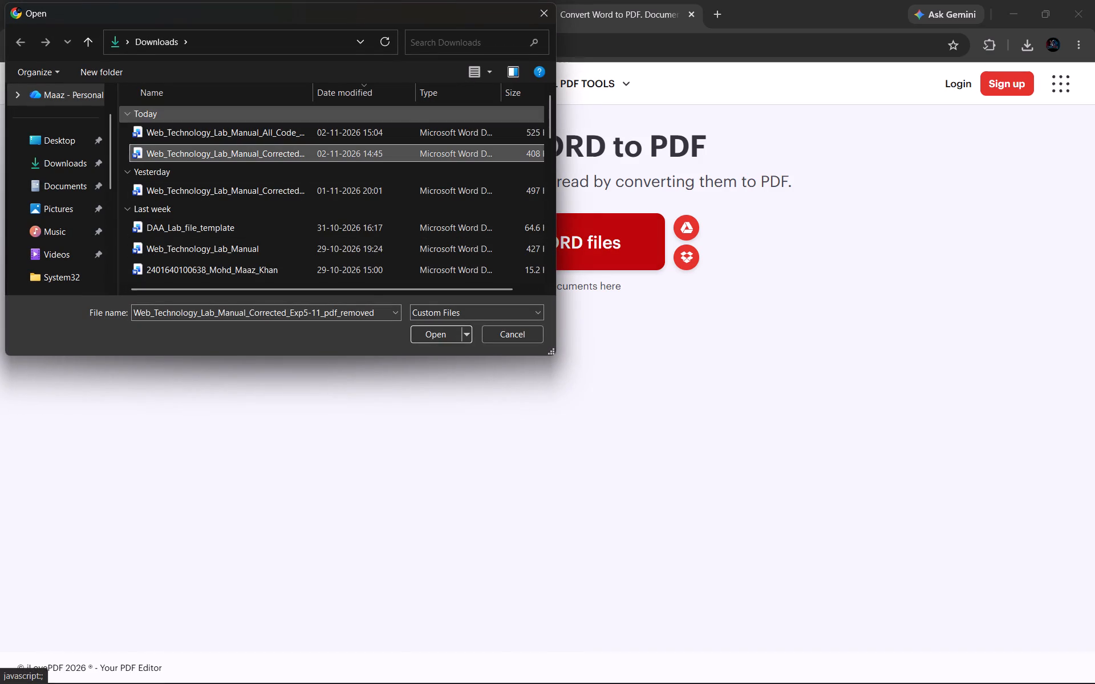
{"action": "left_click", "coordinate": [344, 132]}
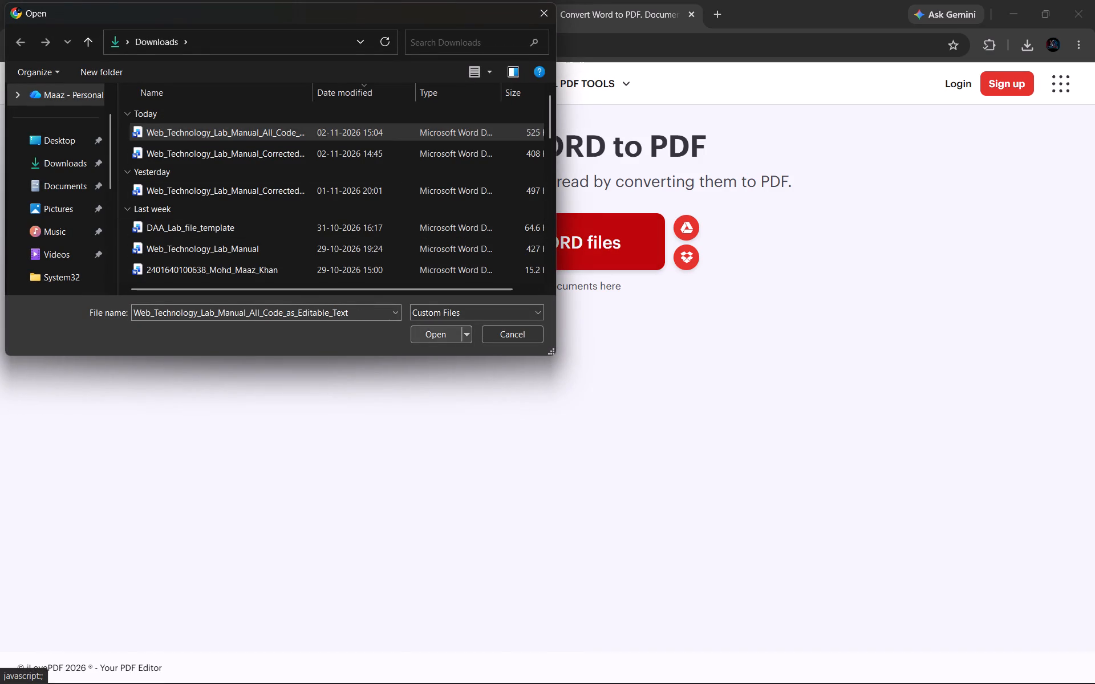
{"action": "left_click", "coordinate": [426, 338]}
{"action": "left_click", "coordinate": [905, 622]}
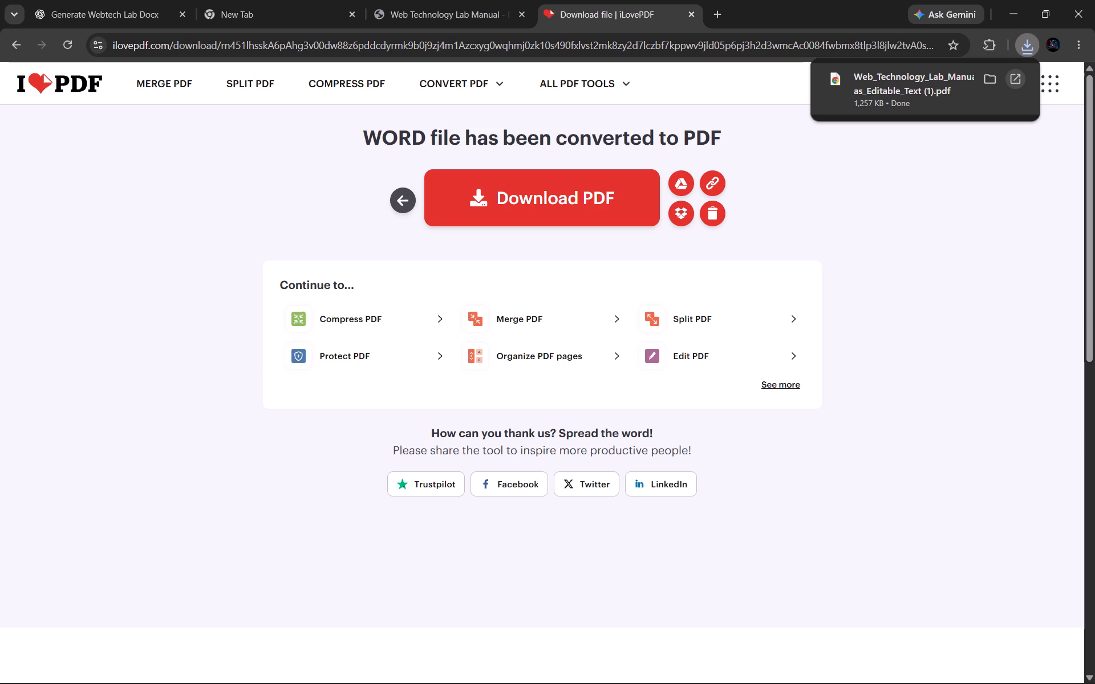
Examine the code layout and page breaks on the converted PDF's first pages, and close it along with the converter page.
{"action": "left_click", "coordinate": [1016, 75]}
{"action": "scroll", "coordinate": [681, 248], "scroll_direction": "down", "scroll_amount": 3}
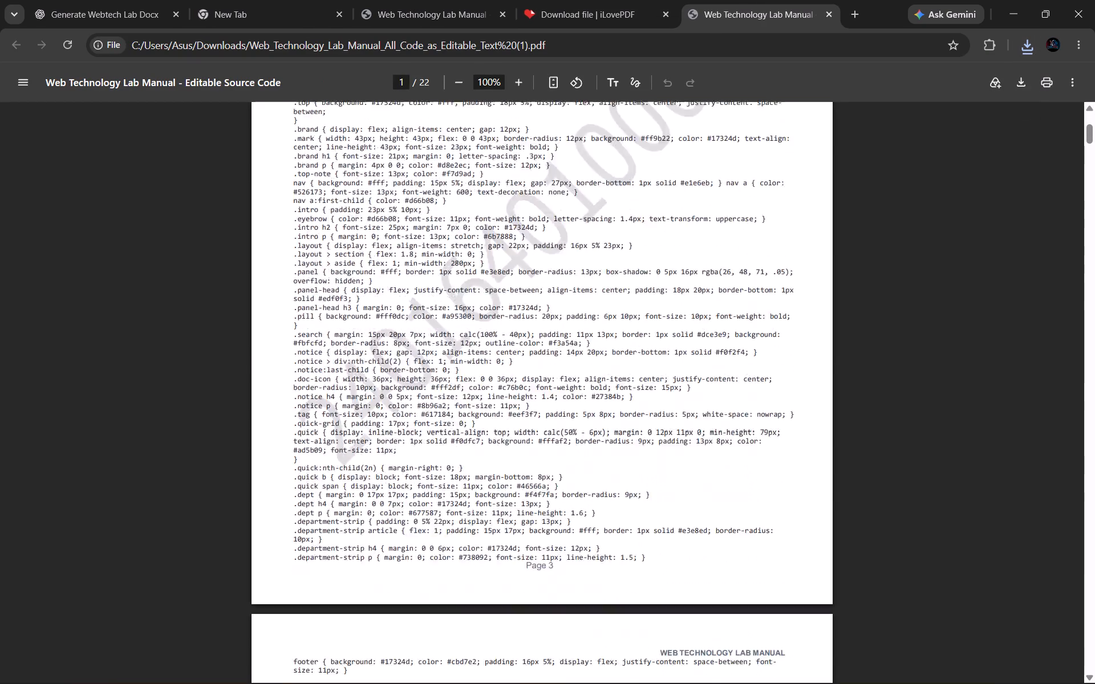
{"action": "scroll", "coordinate": [681, 248], "scroll_direction": "down", "scroll_amount": 5}
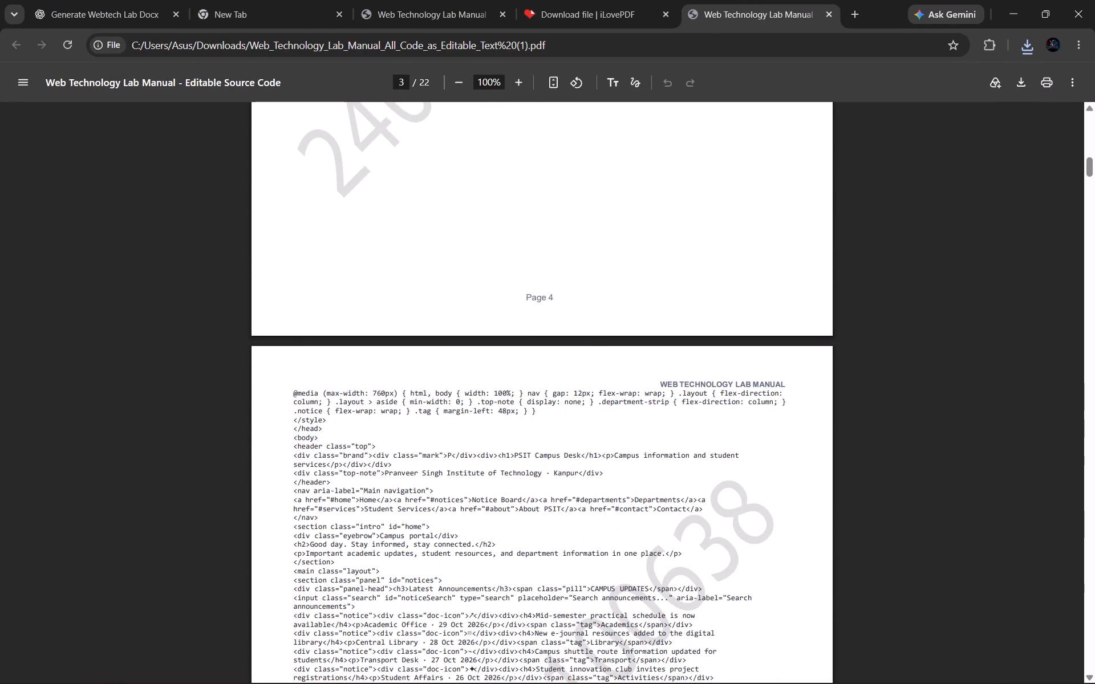
{"action": "scroll", "coordinate": [681, 248], "scroll_direction": "down", "scroll_amount": 1}
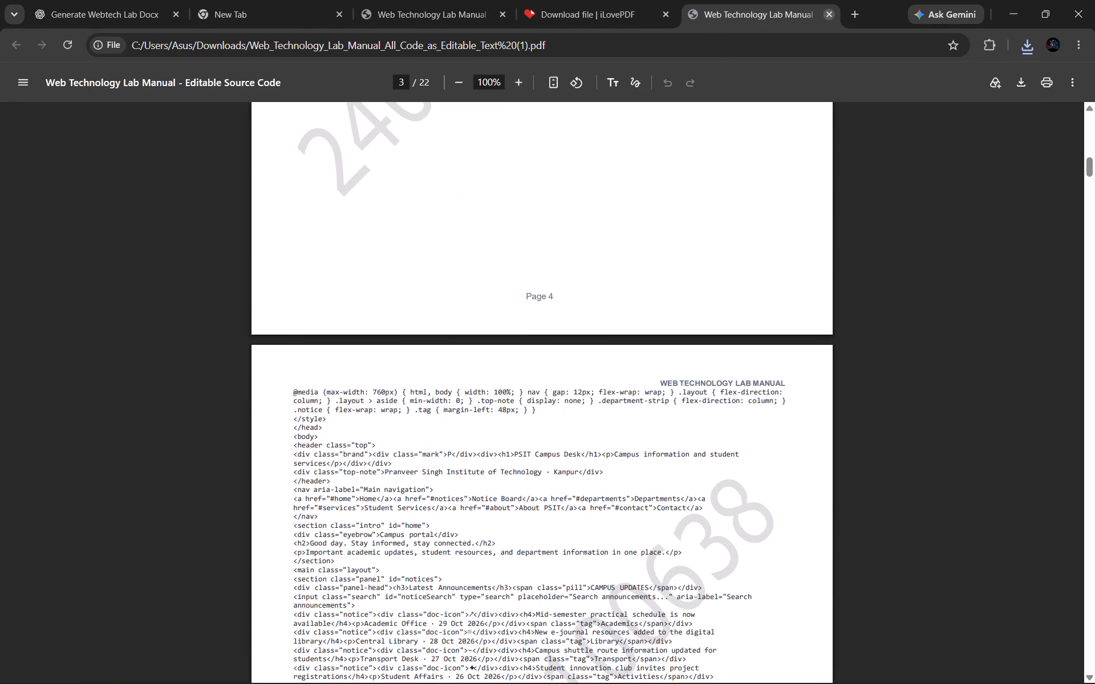
{"action": "left_click", "coordinate": [829, 11]}
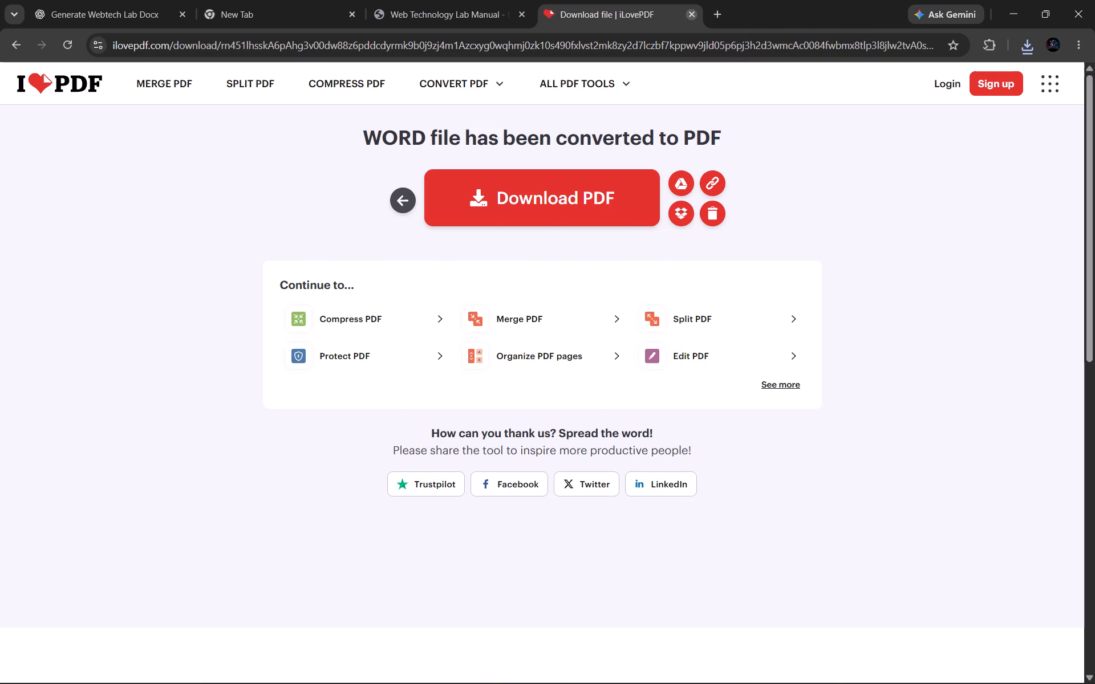
{"action": "left_click", "coordinate": [695, 15]}
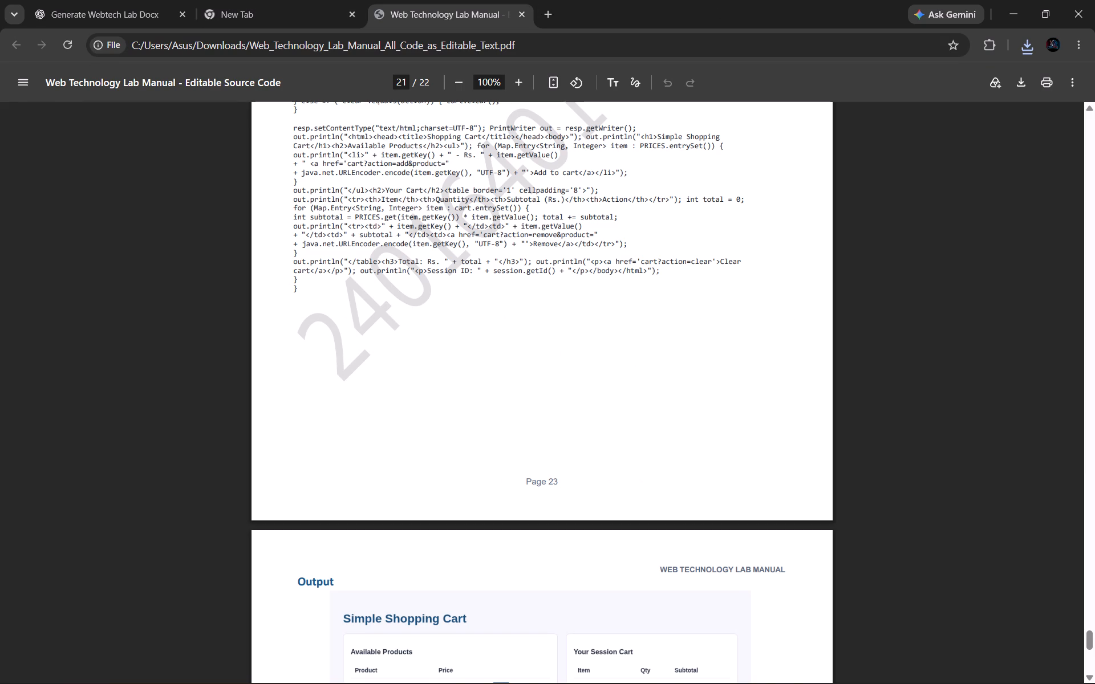
In the Word manual, delete the footer CSS rule standing alone on the page after Experiment 1's first code page.
{"action": "left_click", "coordinate": [788, 668]}
{"action": "scroll", "coordinate": [681, 421], "scroll_direction": "up", "scroll_amount": 2}
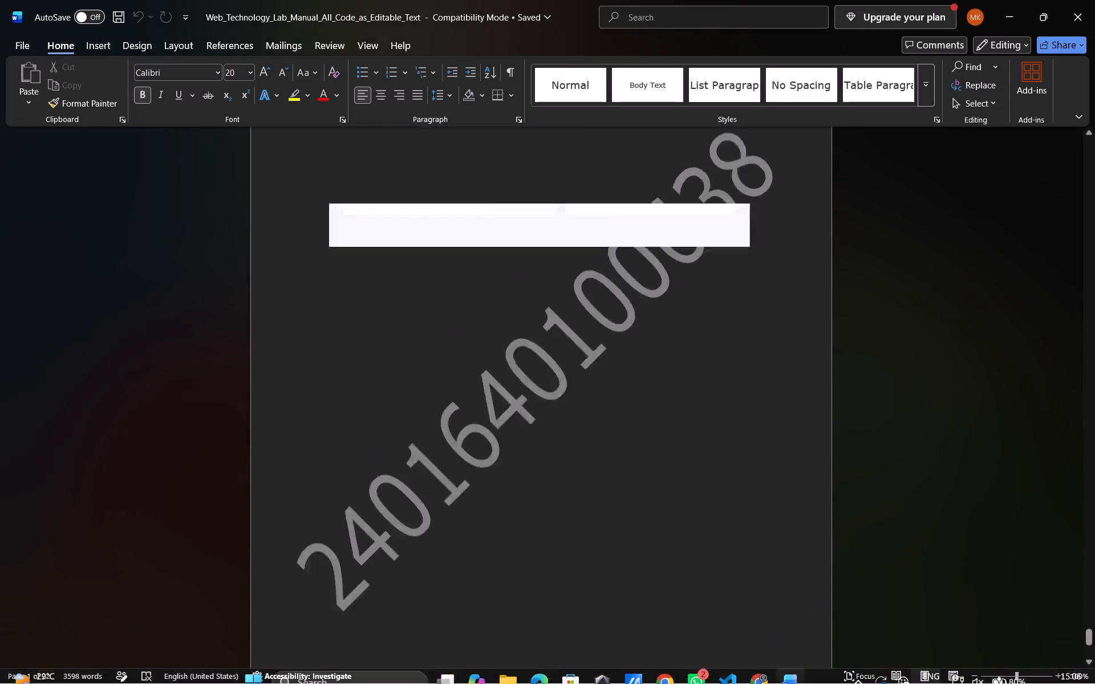
{"action": "scroll", "coordinate": [681, 421], "scroll_direction": "up", "scroll_amount": 20}
{"action": "scroll", "coordinate": [681, 421], "scroll_direction": "up", "scroll_amount": 18}
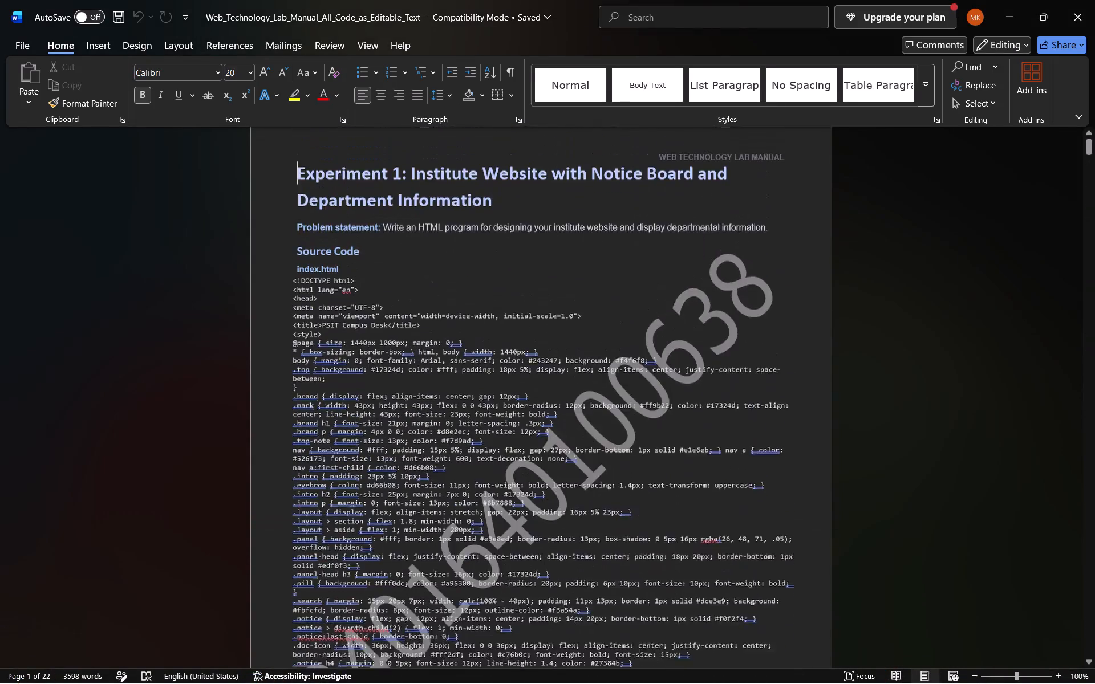
{"action": "scroll", "coordinate": [681, 421], "scroll_direction": "down", "scroll_amount": 6}
{"action": "scroll", "coordinate": [681, 421], "scroll_direction": "up", "scroll_amount": 1}
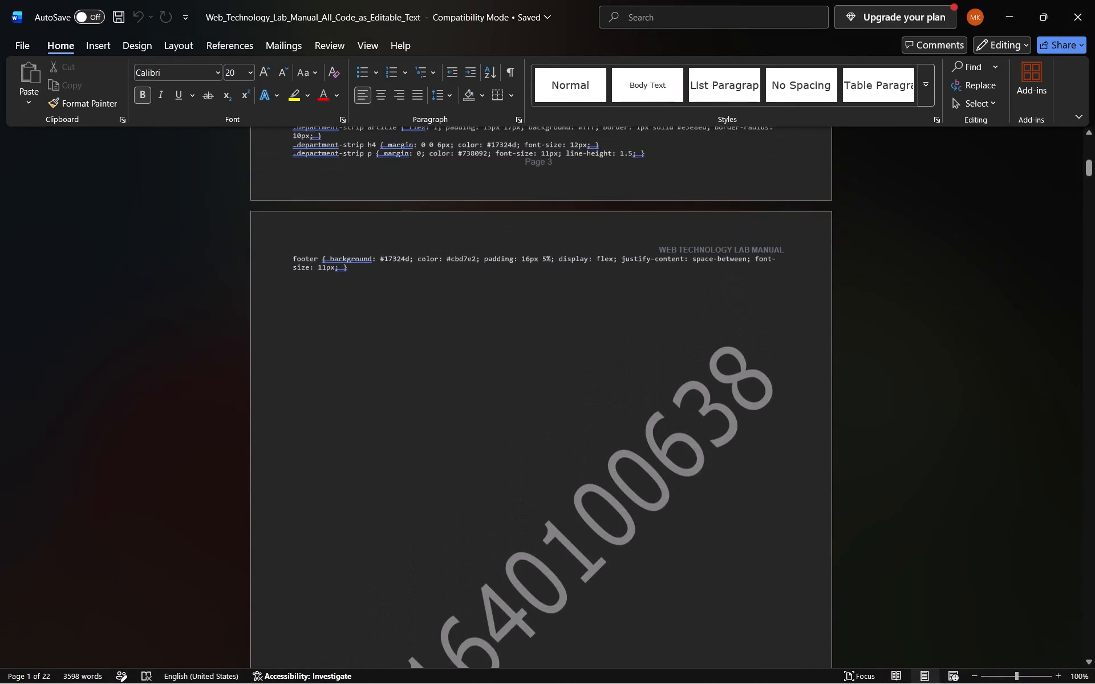
{"action": "scroll", "coordinate": [681, 421], "scroll_direction": "up", "scroll_amount": 2}
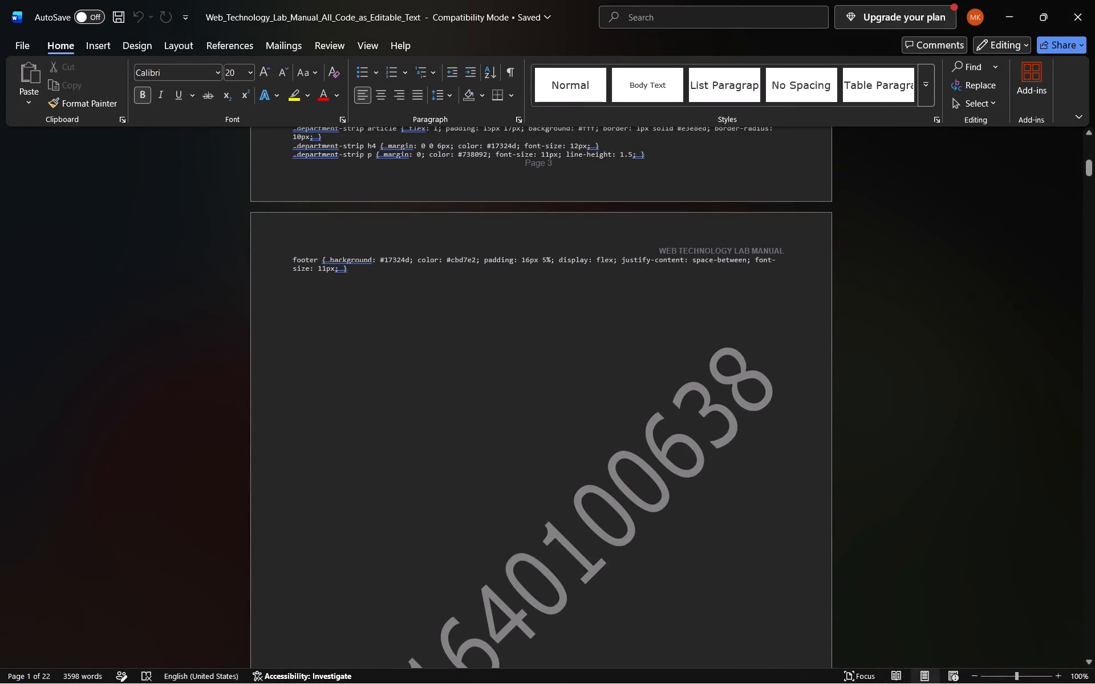
{"action": "left_click_drag", "start_coordinate": [363, 275], "coordinate": [298, 259]}
{"action": "key", "text": "BackSpace"}
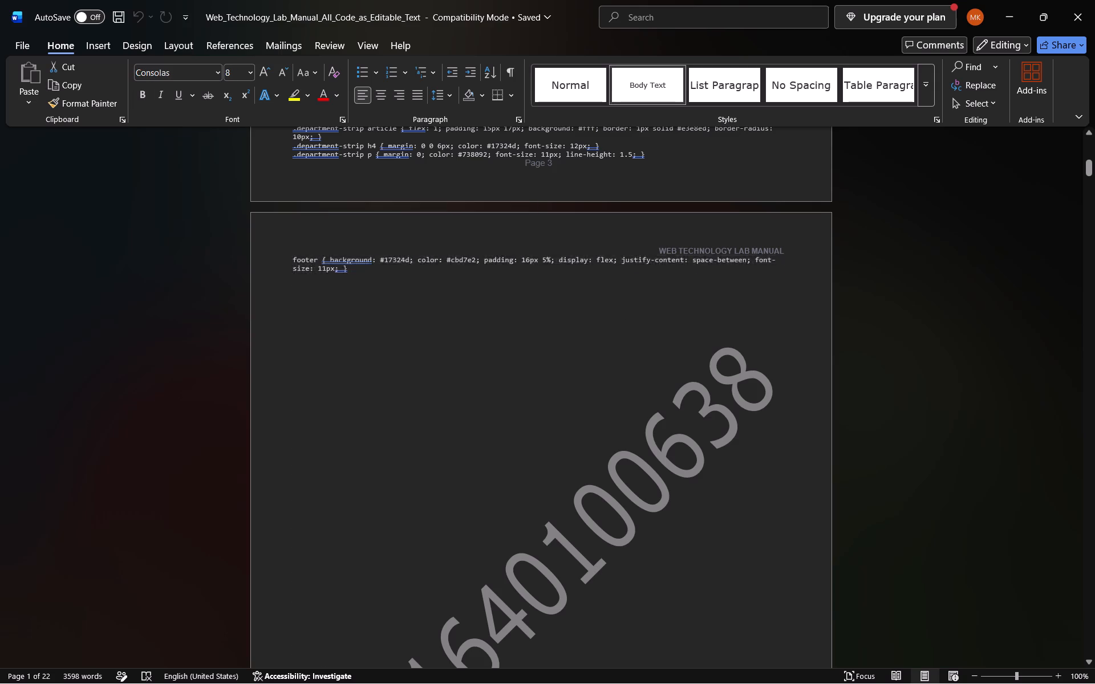
Save the edited Word manual.
{"action": "scroll", "coordinate": [298, 259], "scroll_direction": "right", "scroll_amount": 2}
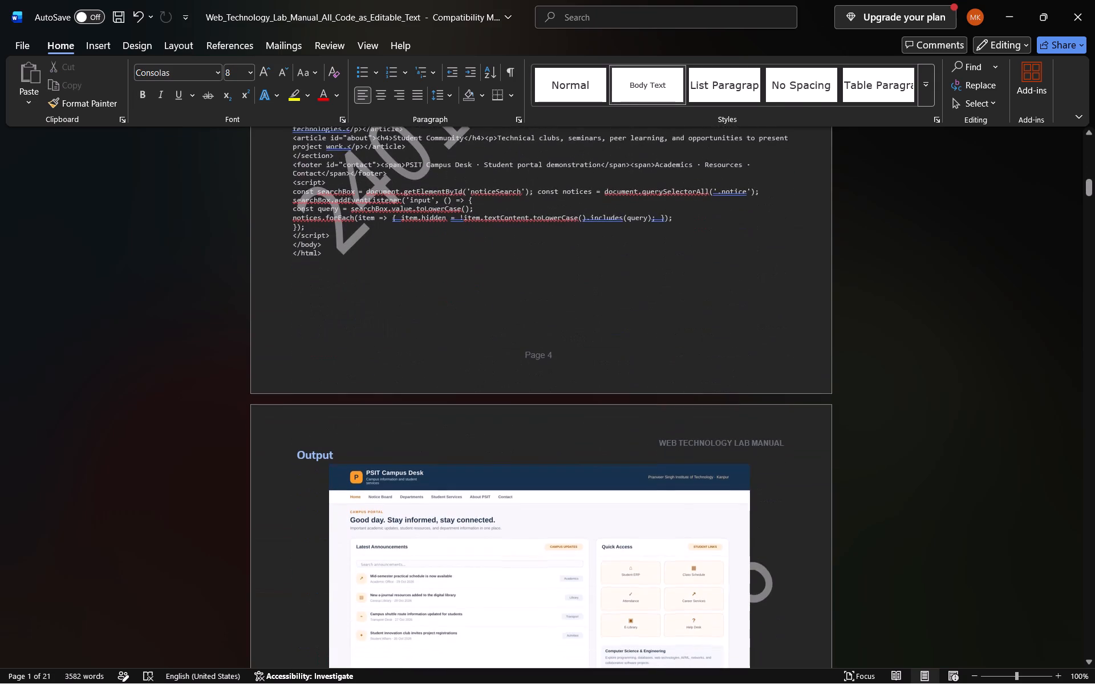
{"action": "scroll", "coordinate": [298, 259], "scroll_direction": "down", "scroll_amount": 9}
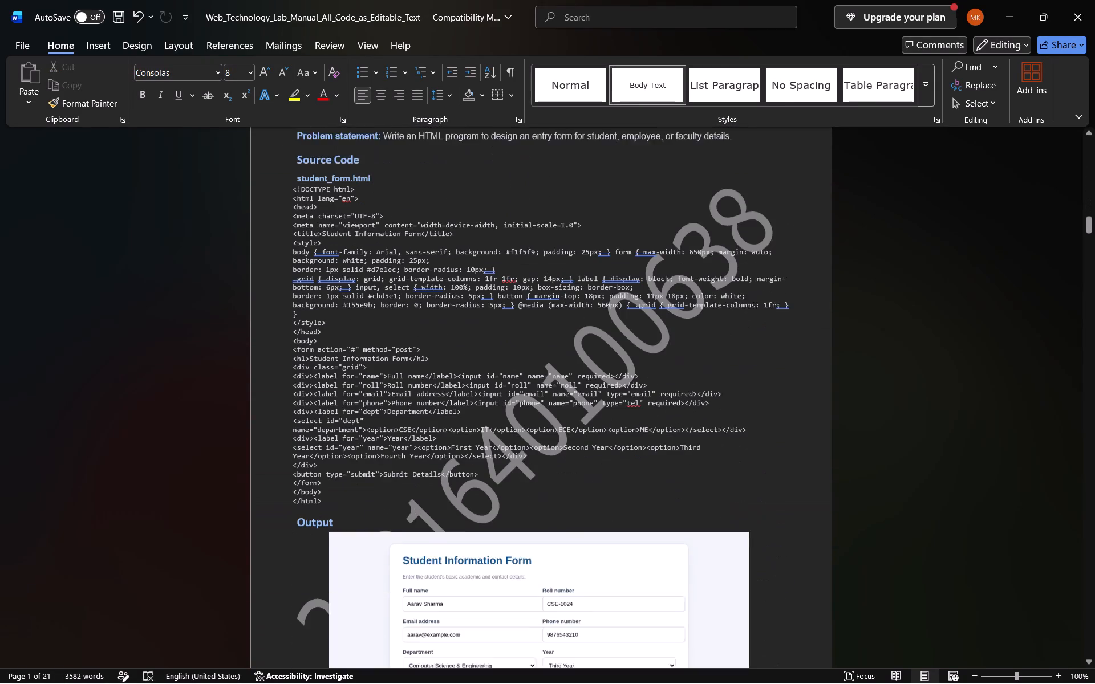
{"action": "key", "text": "ctrl+s"}
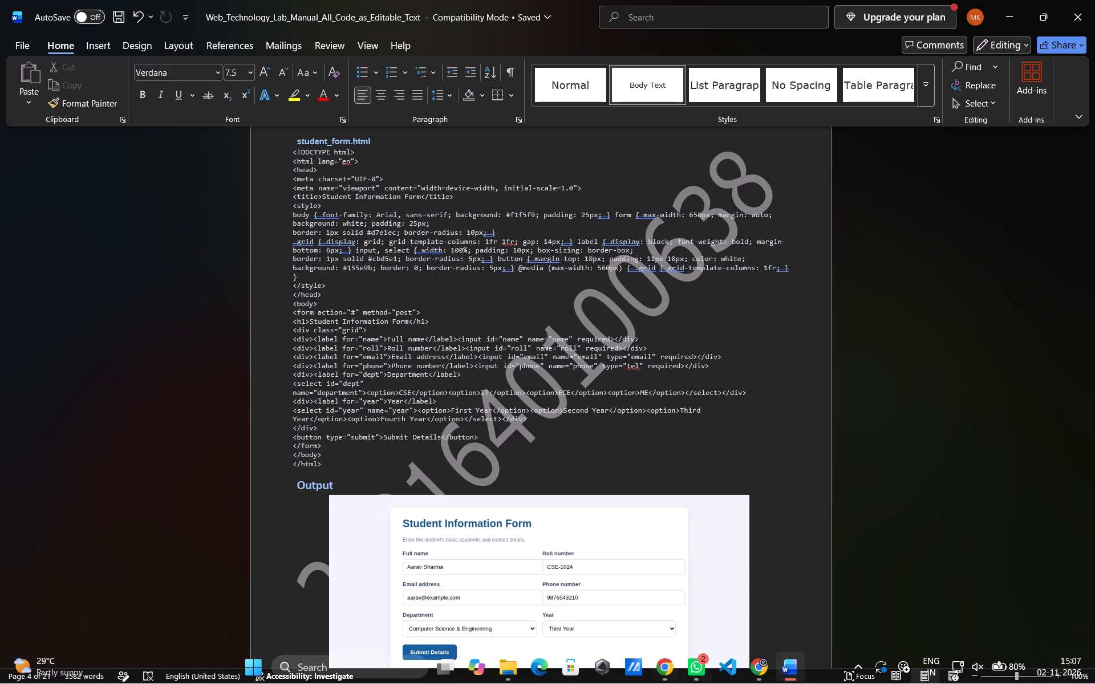
Permanently delete both of today's Web_Technology_Lab_Manual_All_Code_as_Editable_Text PDFs from the Downloads folder.
{"action": "left_click", "coordinate": [510, 672]}
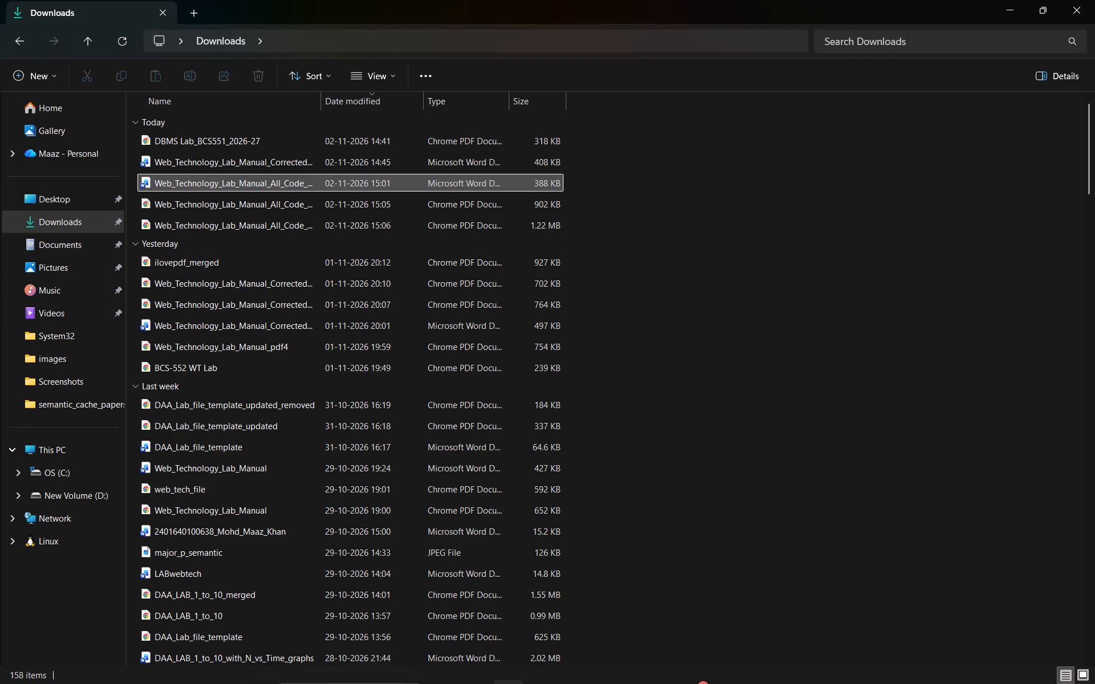
{"action": "left_click", "coordinate": [234, 135]}
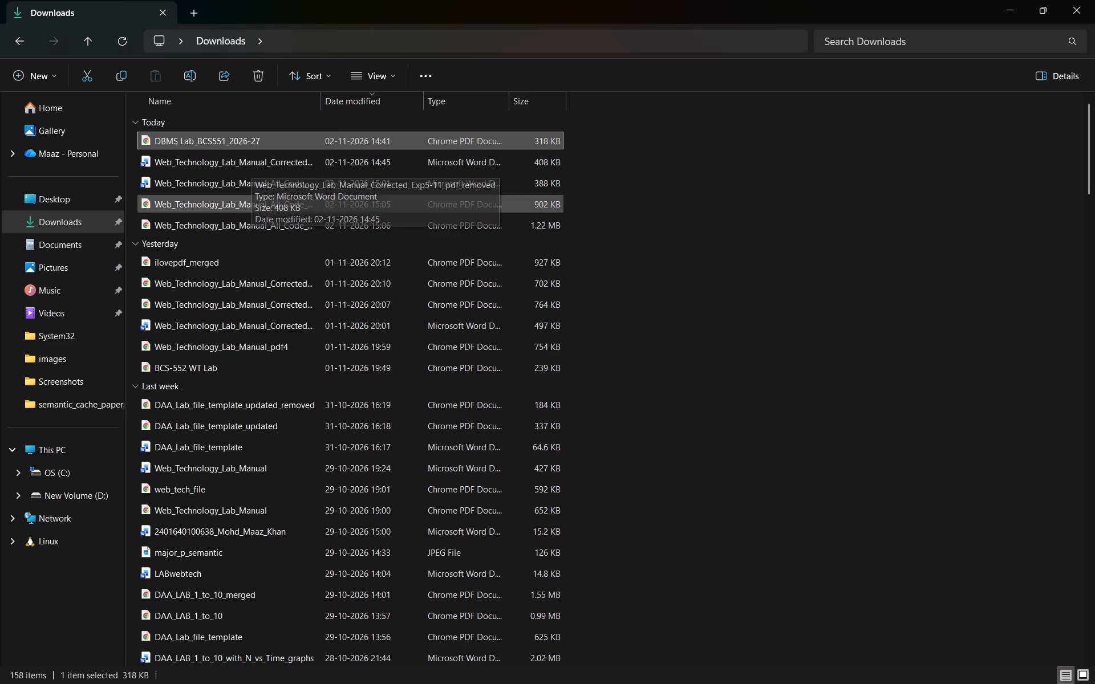
{"action": "left_click_drag", "start_coordinate": [137, 234], "coordinate": [160, 201]}
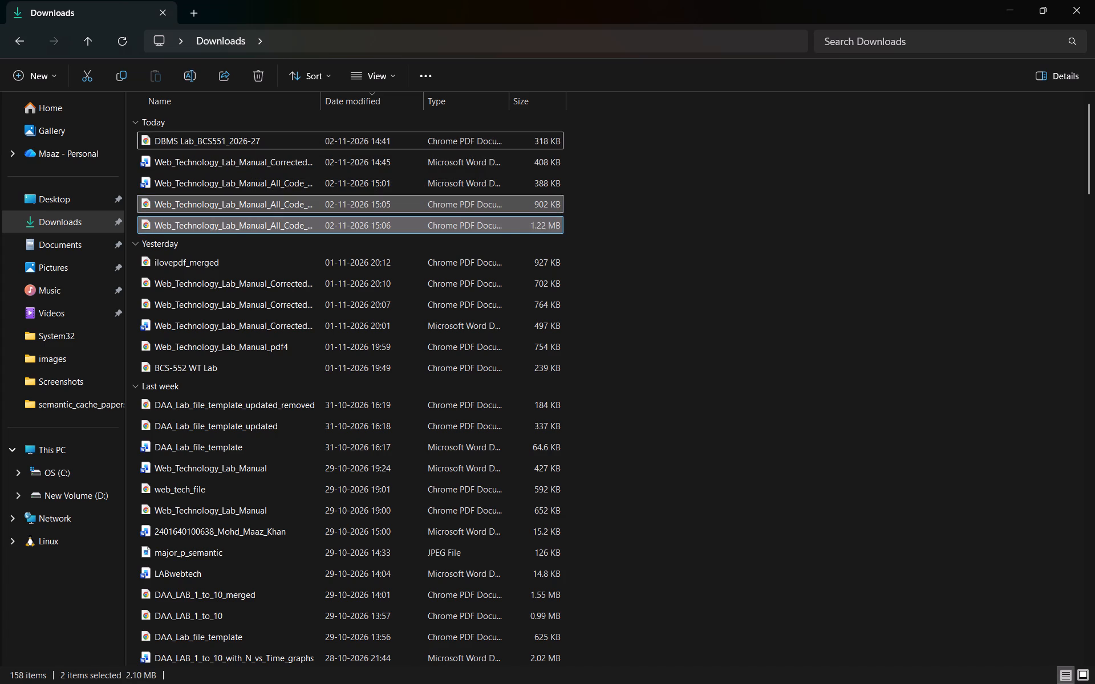
{"action": "key", "text": "shift+Delete"}
{"action": "key", "text": "Return"}
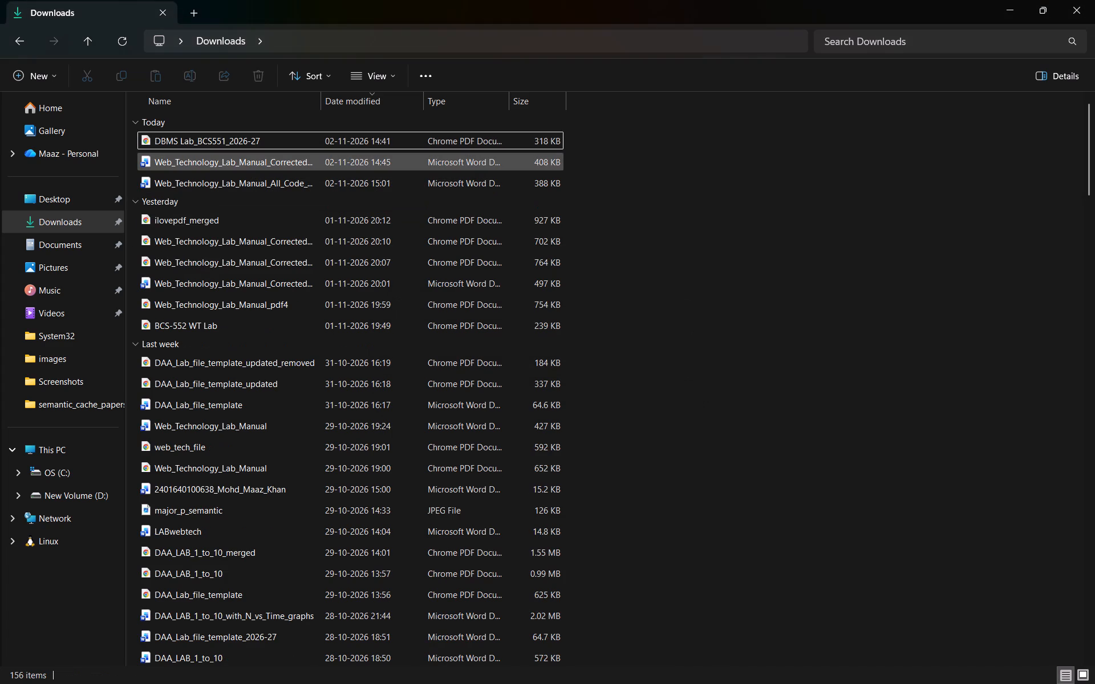
Switch back to the Word manual and examine the page layout and code breaks from Experiment 12 back to Experiment 11.
{"action": "left_click", "coordinate": [184, 166]}
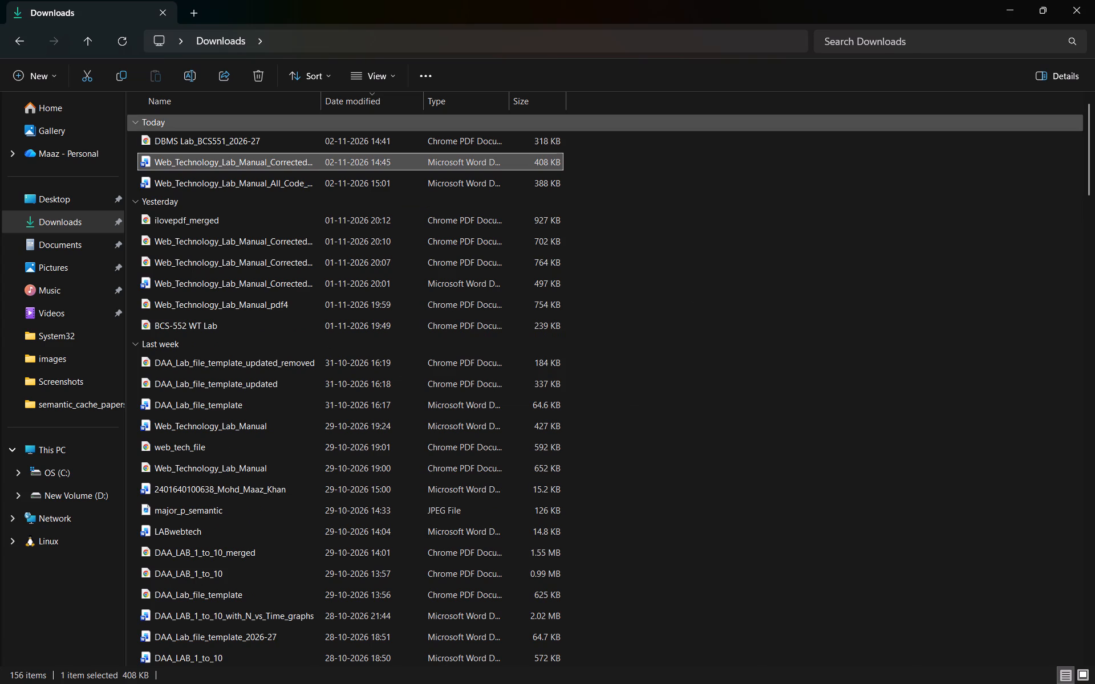
{"action": "left_click", "coordinate": [1018, 0]}
{"action": "scroll", "coordinate": [626, 357], "scroll_direction": "down", "scroll_amount": 9}
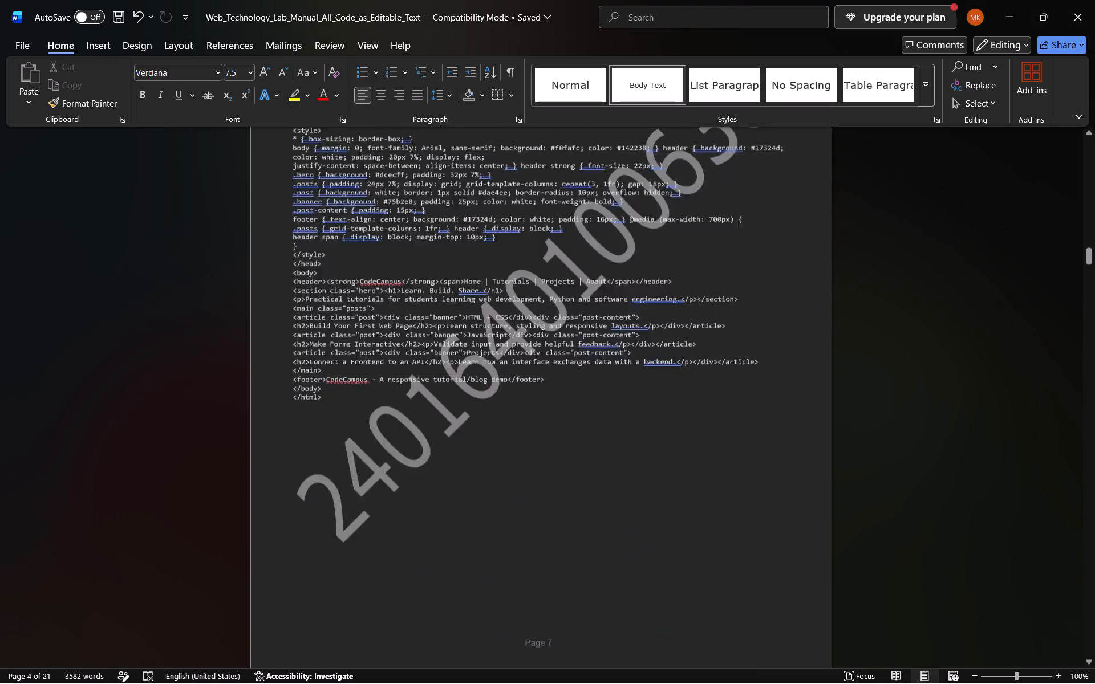
{"action": "scroll", "coordinate": [626, 357], "scroll_direction": "down", "scroll_amount": 15}
{"action": "scroll", "coordinate": [626, 357], "scroll_direction": "down", "scroll_amount": 20}
{"action": "scroll", "coordinate": [626, 357], "scroll_direction": "down", "scroll_amount": 4}
{"action": "scroll", "coordinate": [626, 357], "scroll_direction": "up", "scroll_amount": 1}
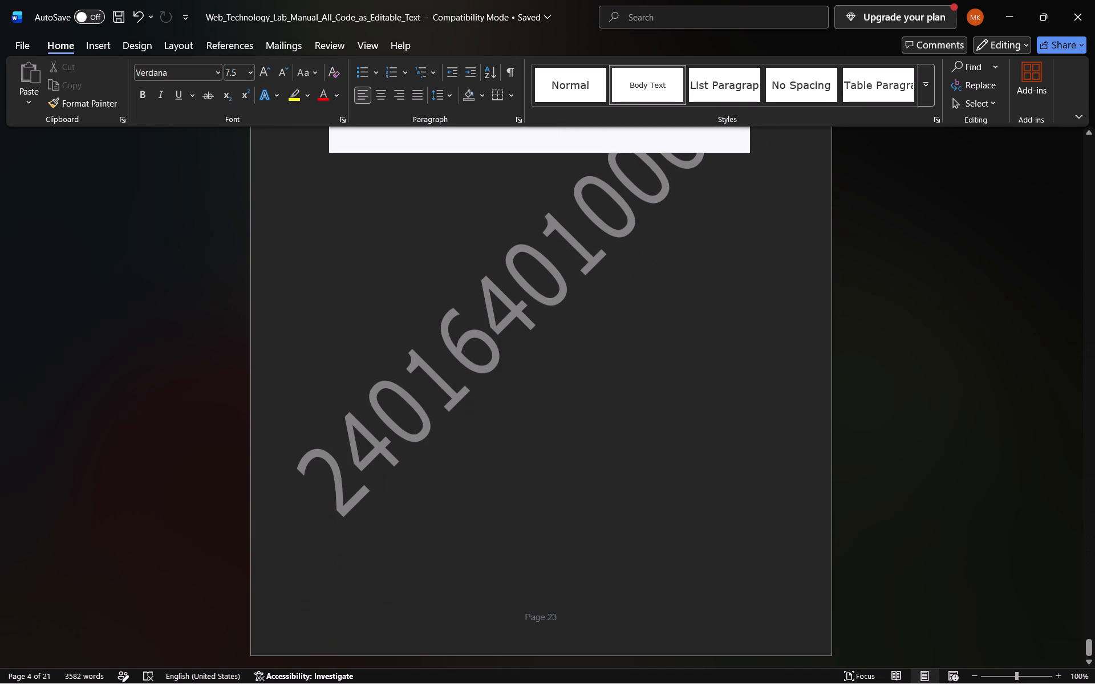
{"action": "scroll", "coordinate": [626, 357], "scroll_direction": "up", "scroll_amount": 5}
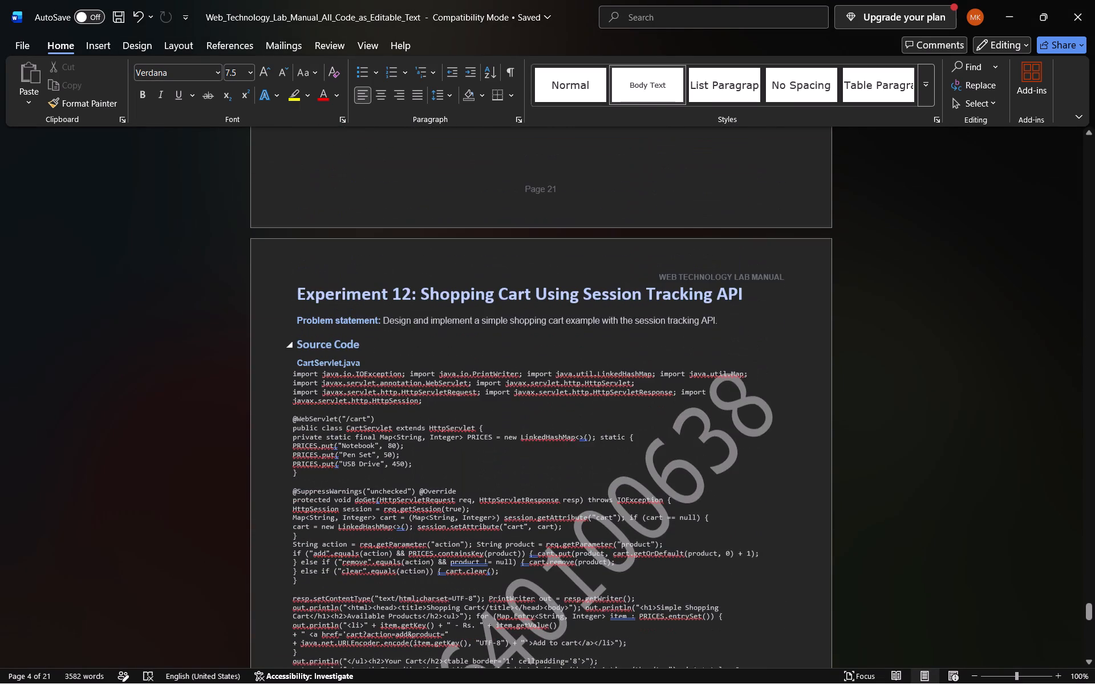
{"action": "scroll", "coordinate": [626, 357], "scroll_direction": "up", "scroll_amount": 6}
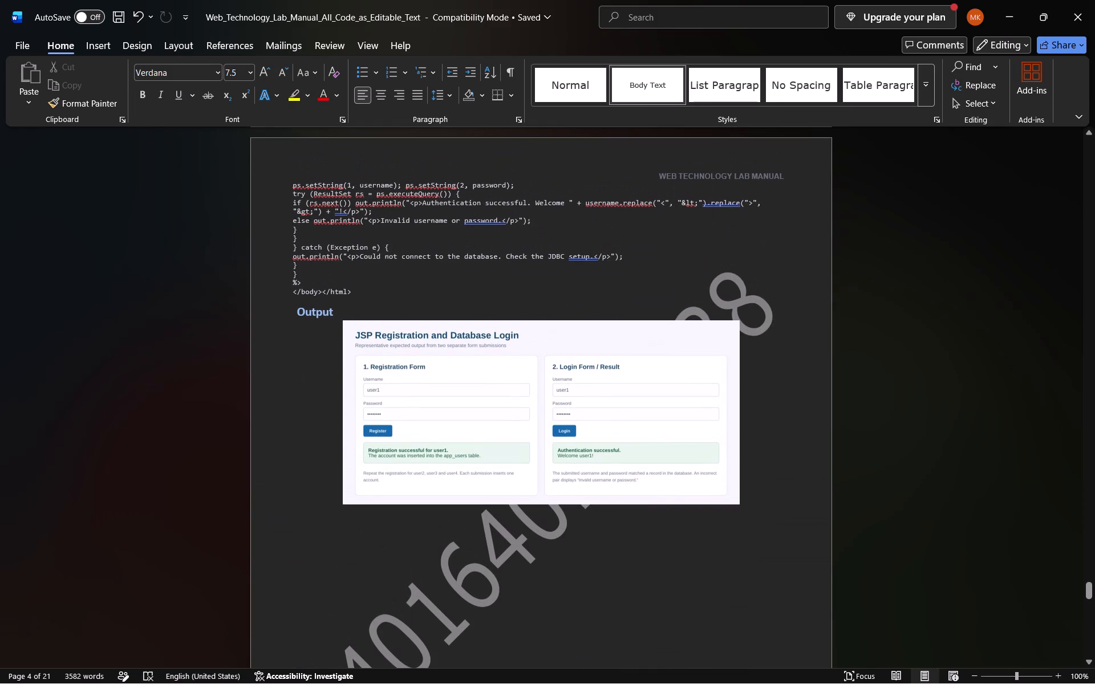
{"action": "scroll", "coordinate": [626, 357], "scroll_direction": "up", "scroll_amount": 1}
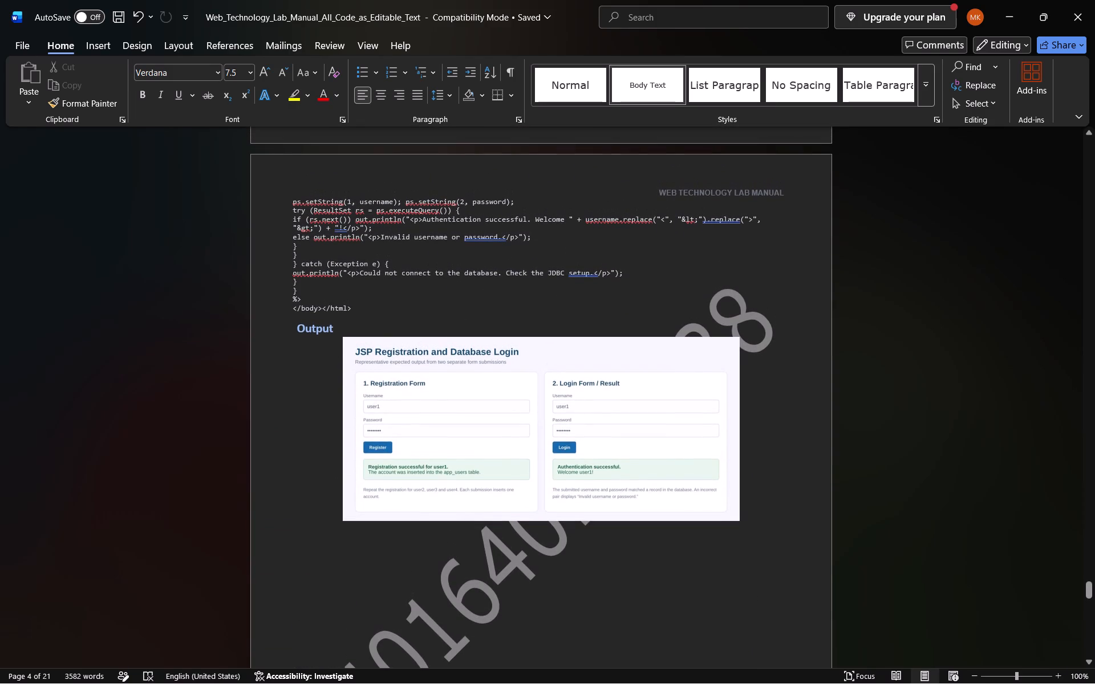
{"action": "scroll", "coordinate": [626, 357], "scroll_direction": "up", "scroll_amount": 2}
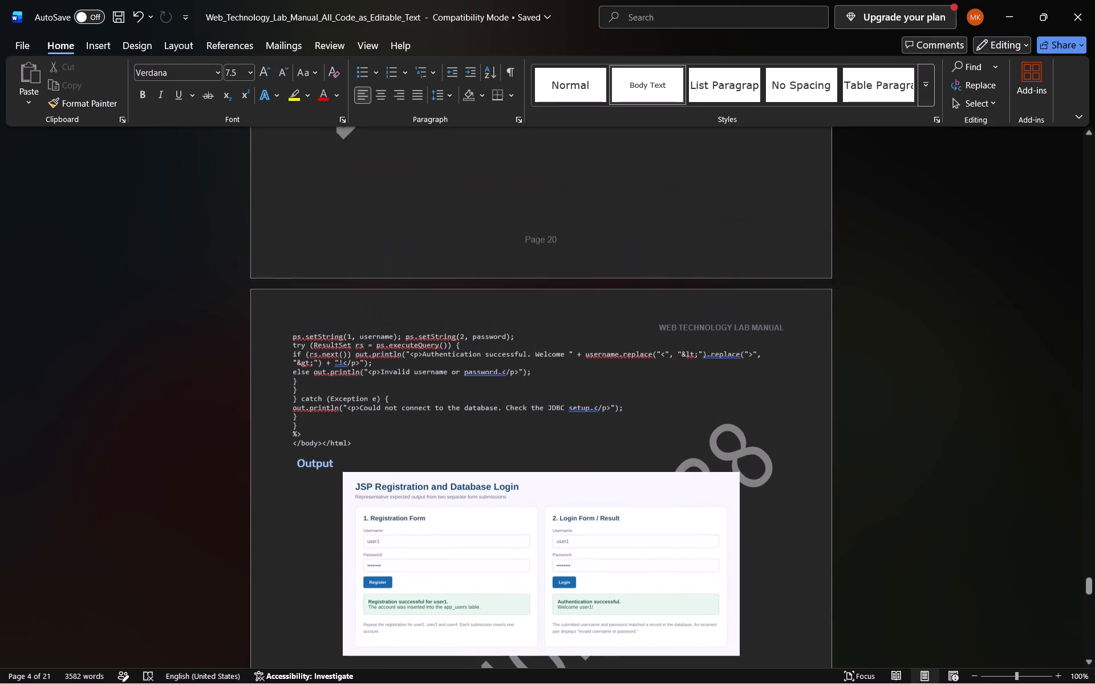
{"action": "scroll", "coordinate": [590, 429], "scroll_direction": "up", "scroll_amount": 1}
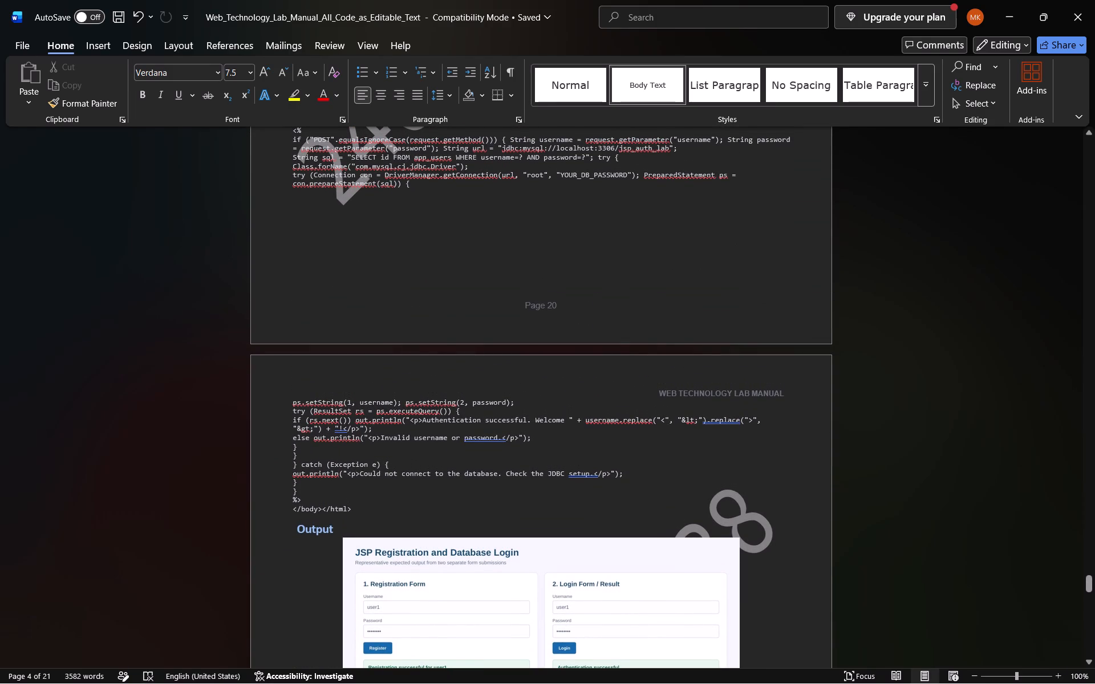
Put the closing </html> tag at the end of Experiment 11's login.jsp code on its own line.
{"action": "left_click_drag", "start_coordinate": [325, 517], "coordinate": [323, 512]}
{"action": "left_click", "coordinate": [323, 512]}
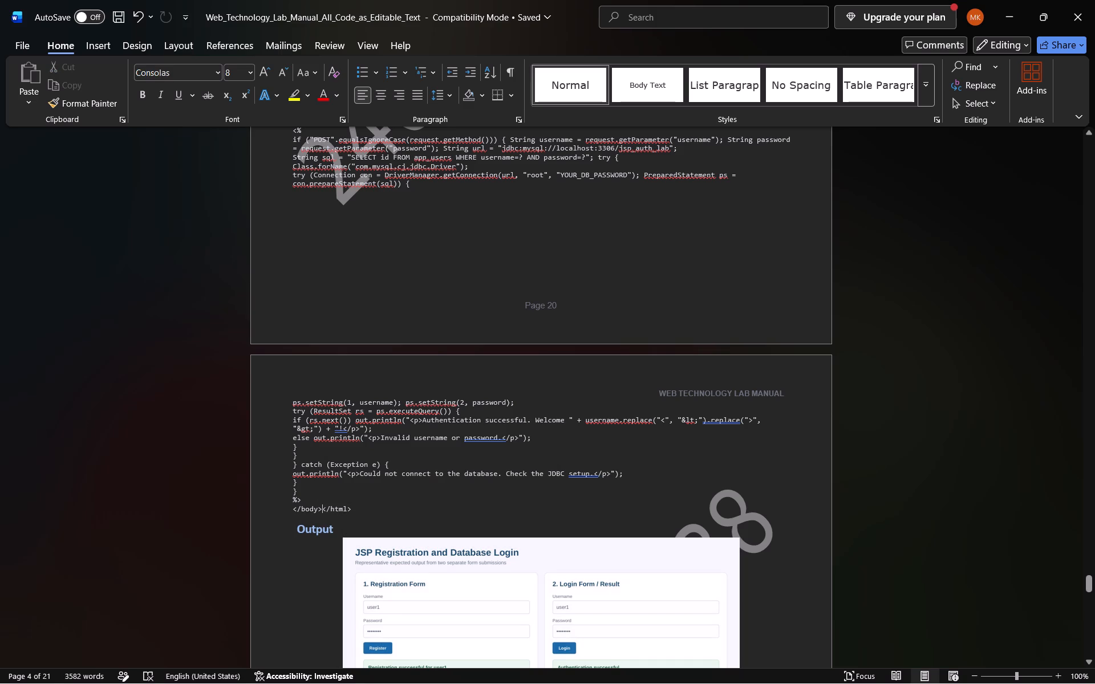
{"action": "key", "text": "Return"}
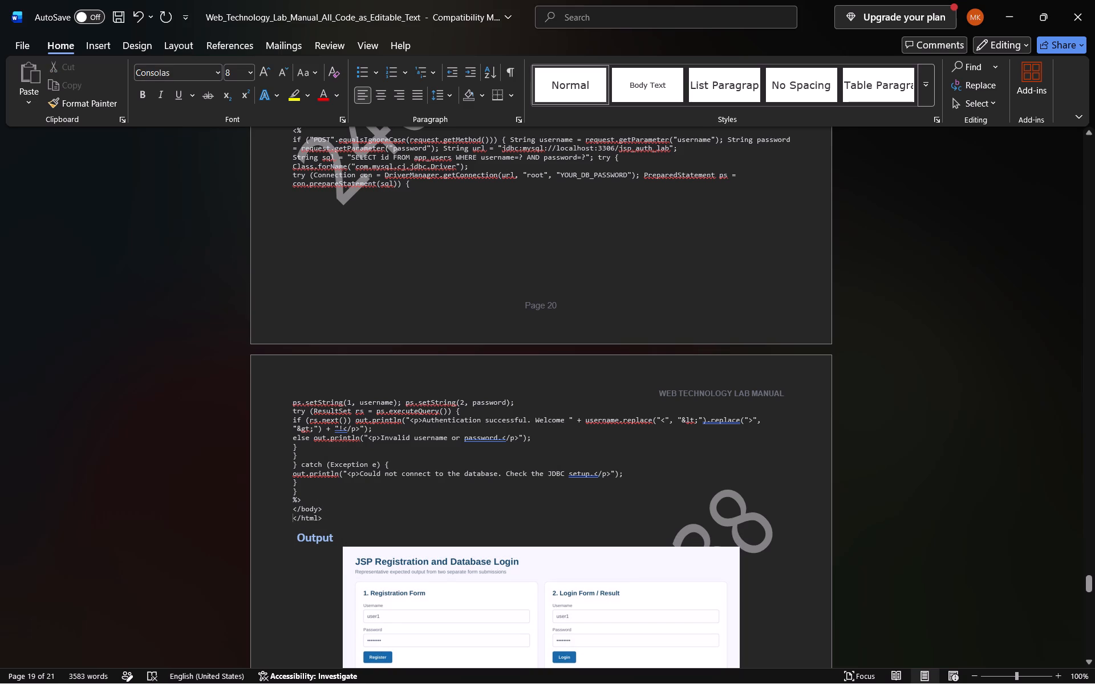
Indent the whole schema.sql code block in Experiment 11.
{"action": "scroll", "coordinate": [362, 465], "scroll_direction": "up", "scroll_amount": 6}
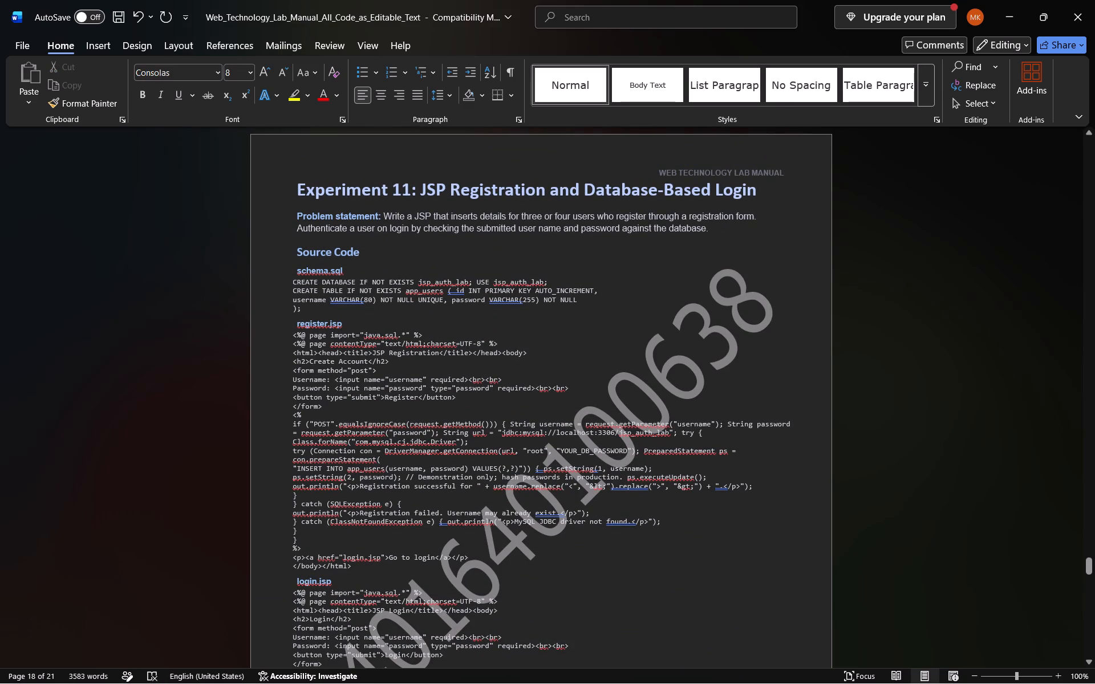
{"action": "left_click_drag", "start_coordinate": [292, 283], "coordinate": [292, 304]}
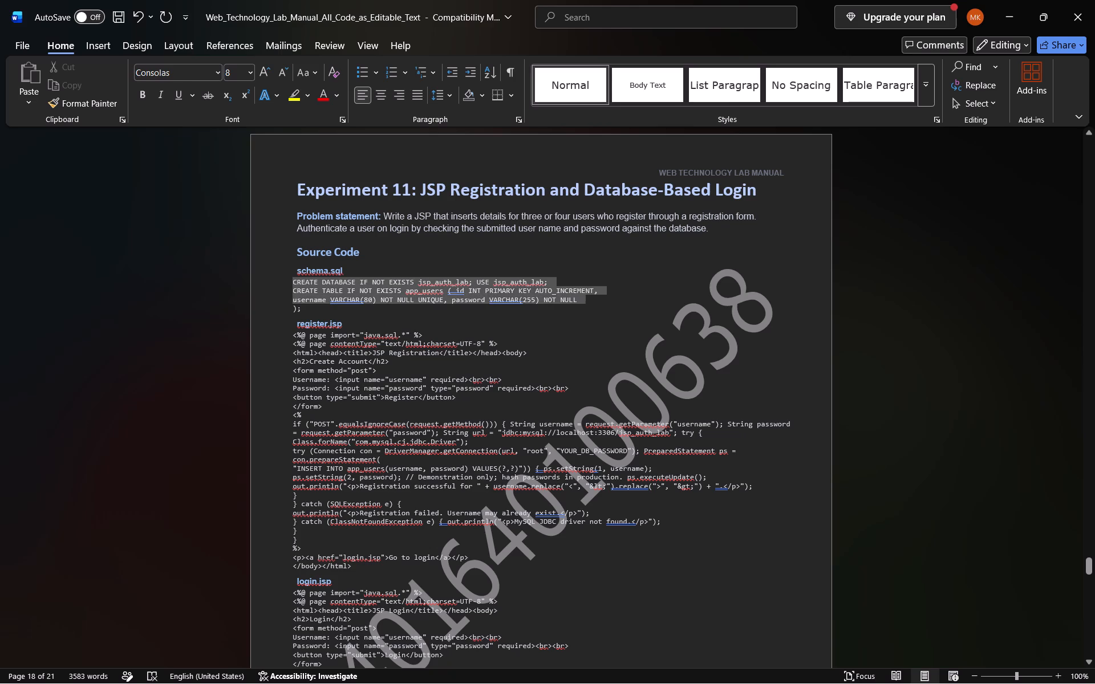
{"action": "left_click_drag", "start_coordinate": [292, 304], "coordinate": [300, 310]}
{"action": "key", "text": "Tab"}
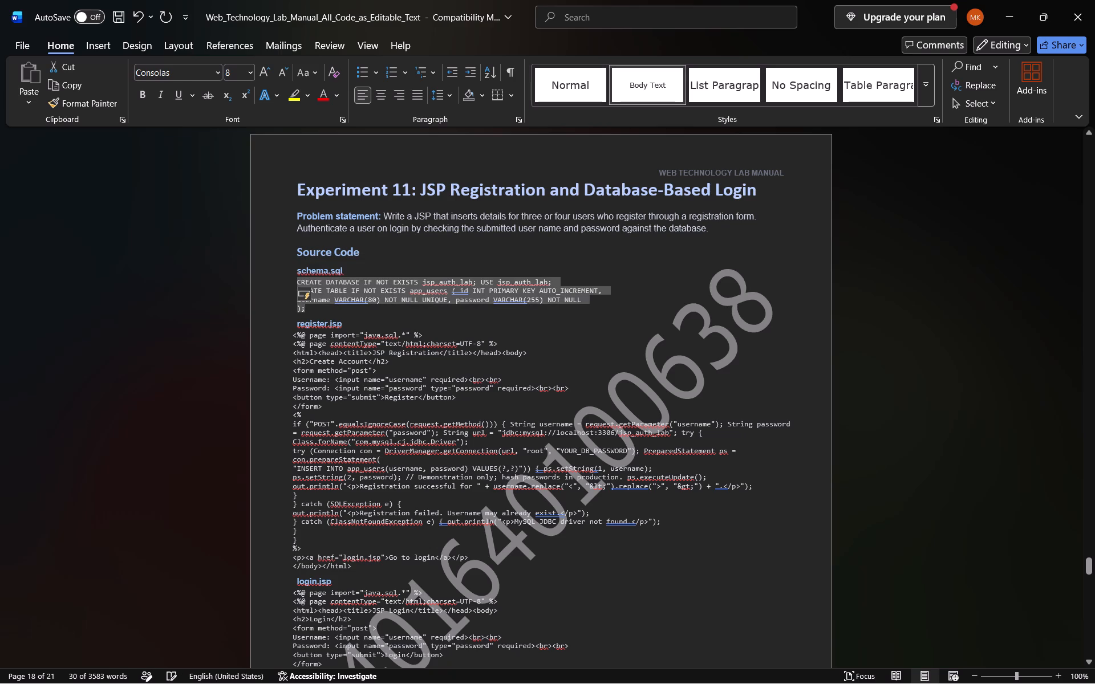
{"action": "left_click", "coordinate": [319, 310]}
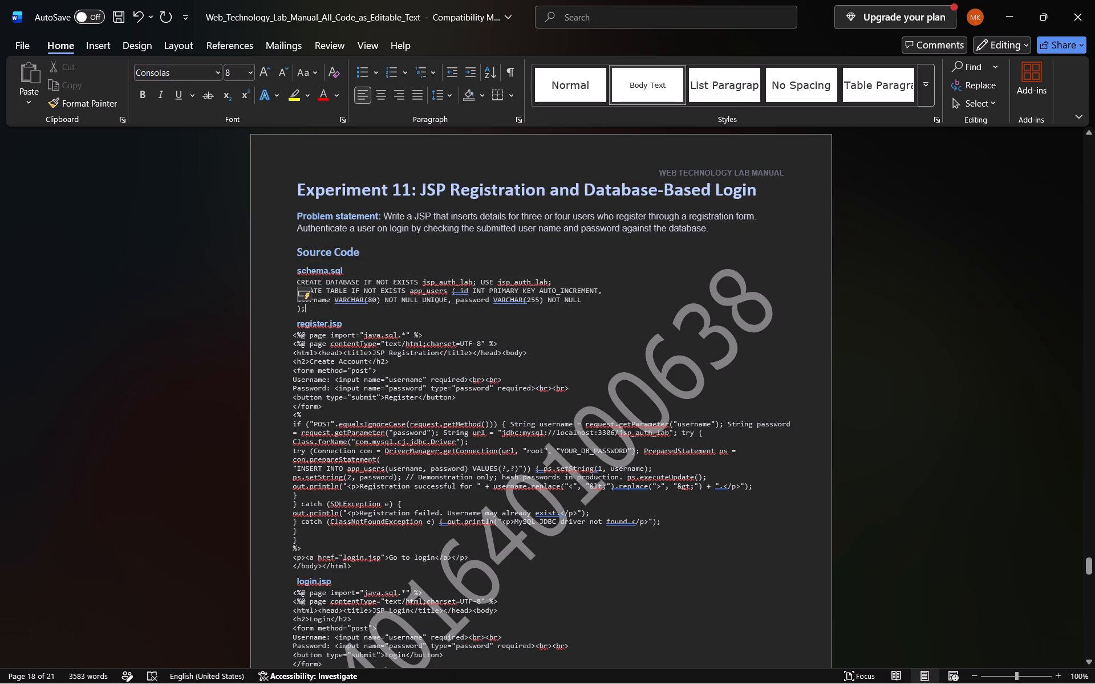
Split register.jsp's combined opening line so <html>, <head>, the title, </head> and <body> each stand on their own line.
{"action": "scroll", "coordinate": [318, 344], "scroll_direction": "down", "scroll_amount": 1}
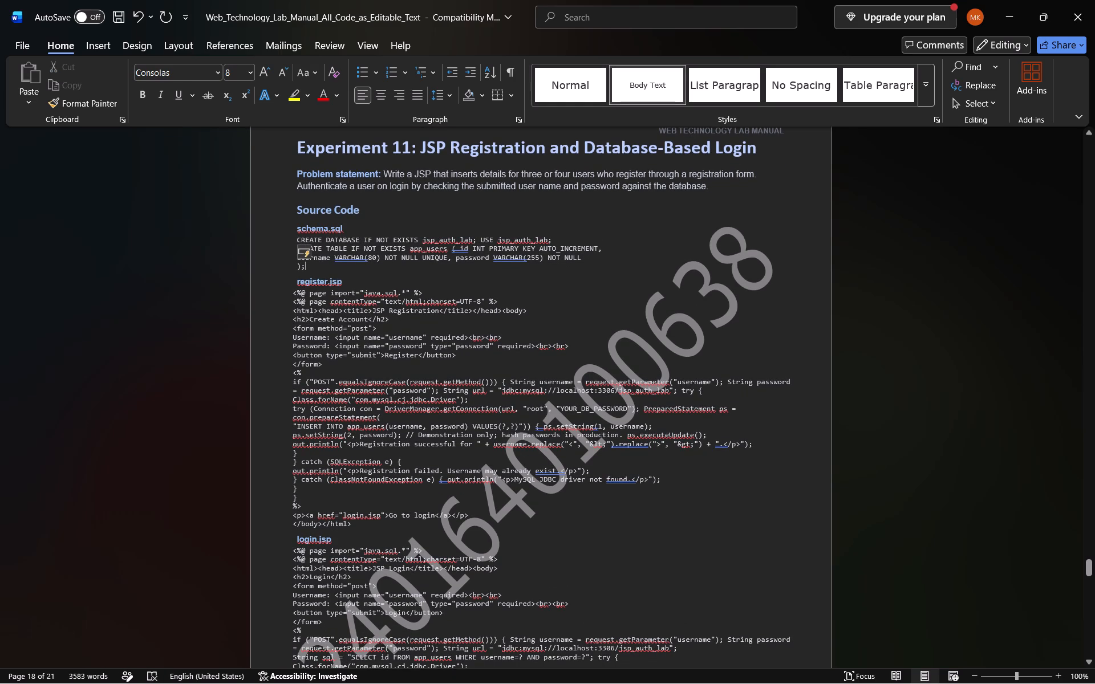
{"action": "left_click_drag", "start_coordinate": [292, 296], "coordinate": [311, 365]}
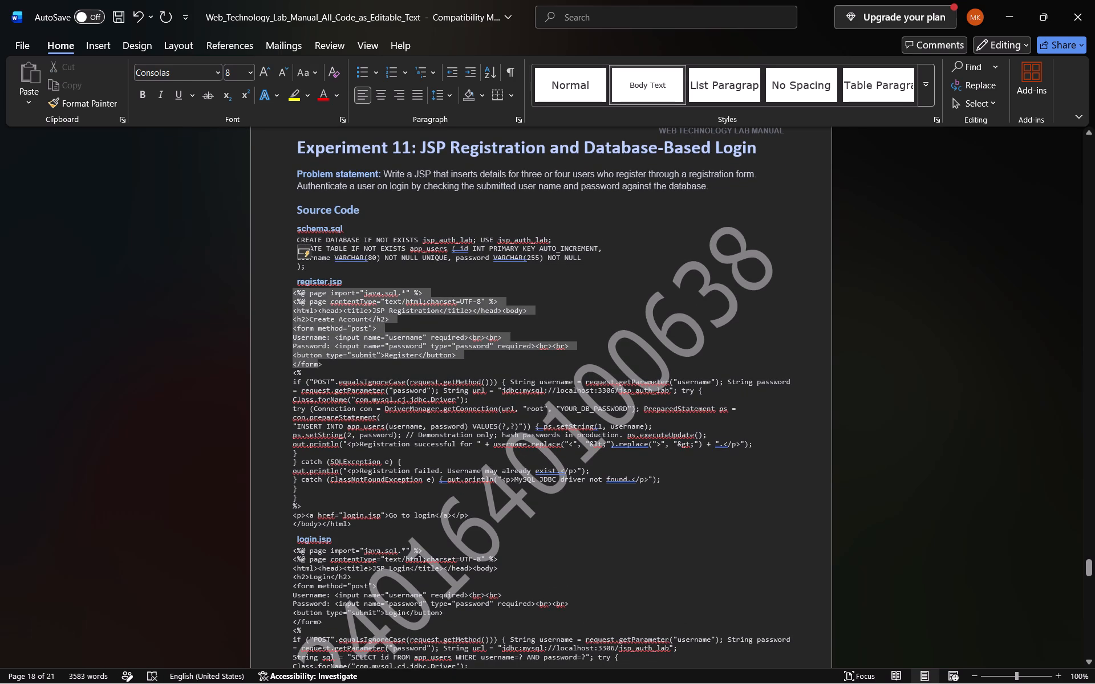
{"action": "left_click_drag", "start_coordinate": [311, 365], "coordinate": [291, 290]}
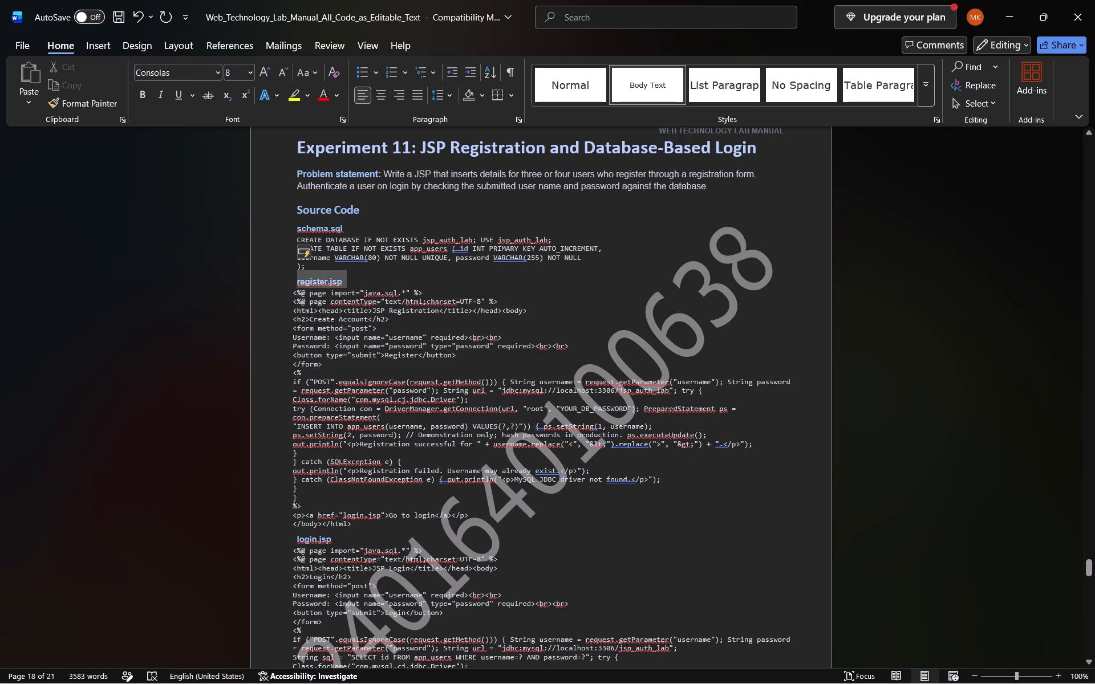
{"action": "left_click_drag", "start_coordinate": [291, 290], "coordinate": [291, 307]}
{"action": "left_click", "coordinate": [291, 307]}
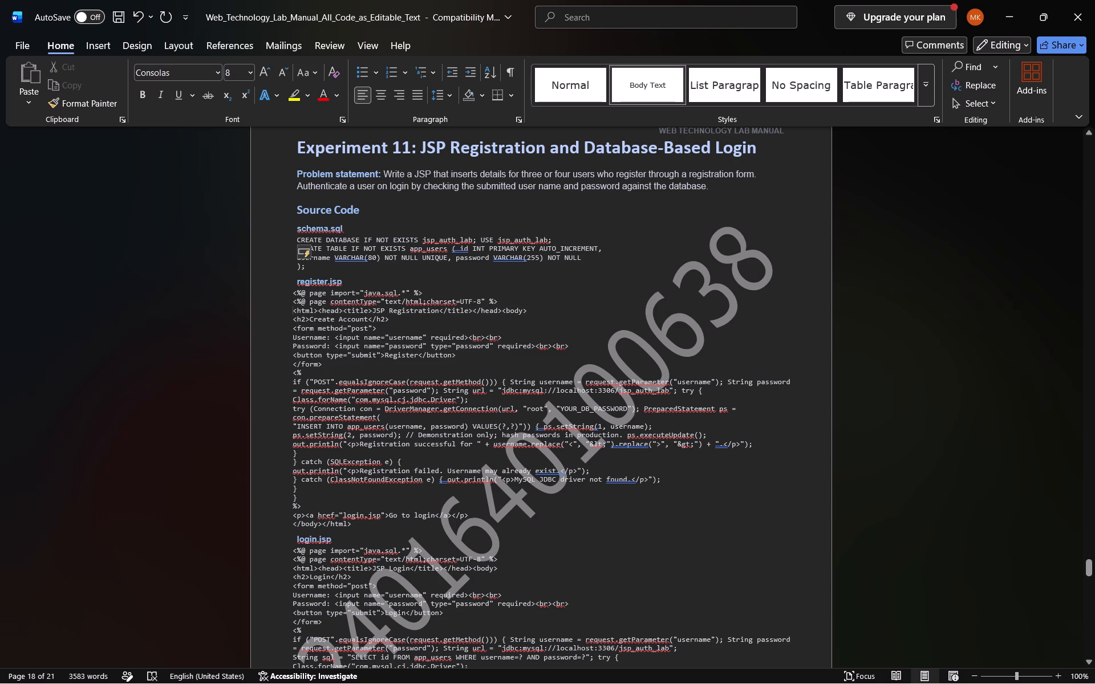
{"action": "left_click", "coordinate": [318, 308]}
{"action": "key", "text": "Return"}
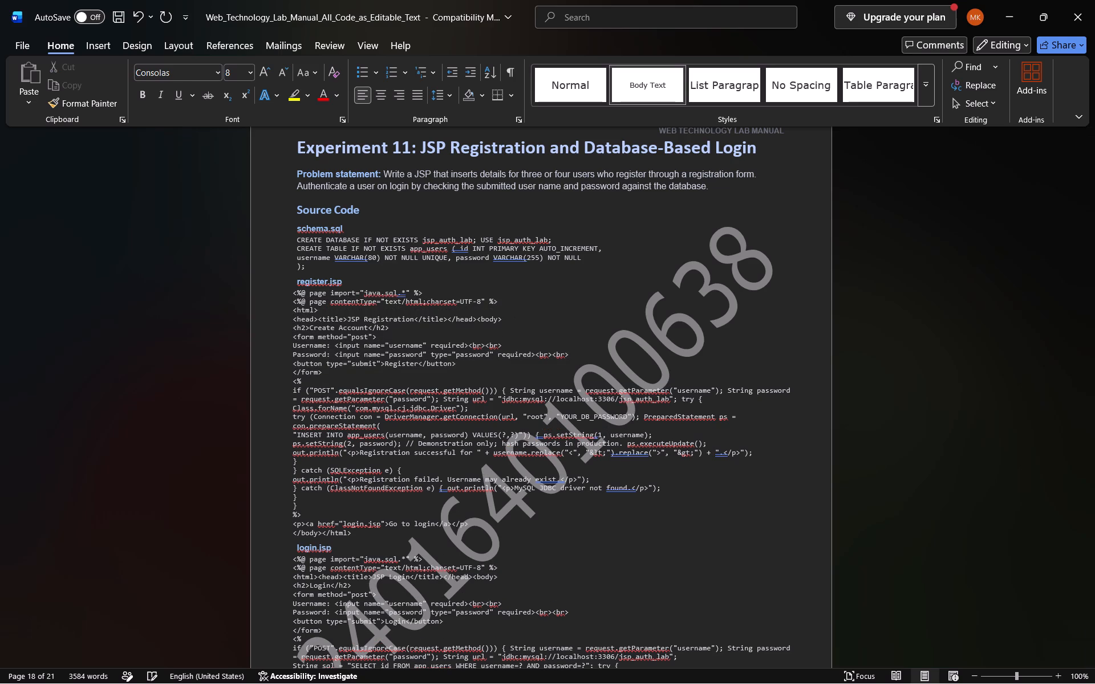
{"action": "left_click", "coordinate": [321, 319]}
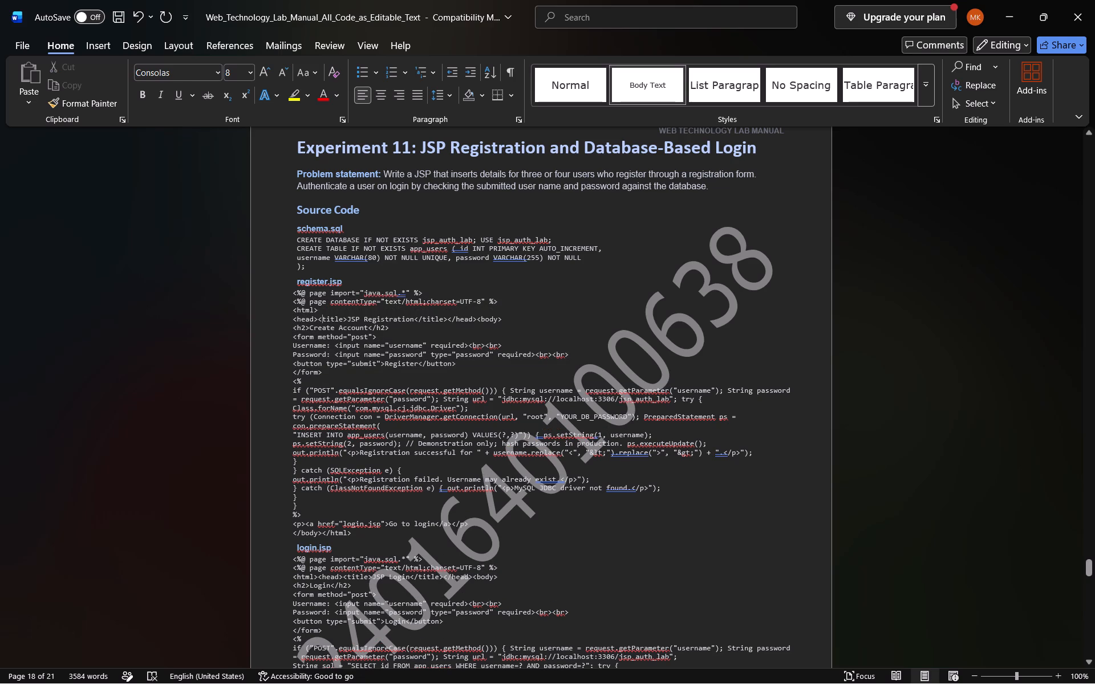
{"action": "key", "text": "Left"}
{"action": "key", "text": "Return"}
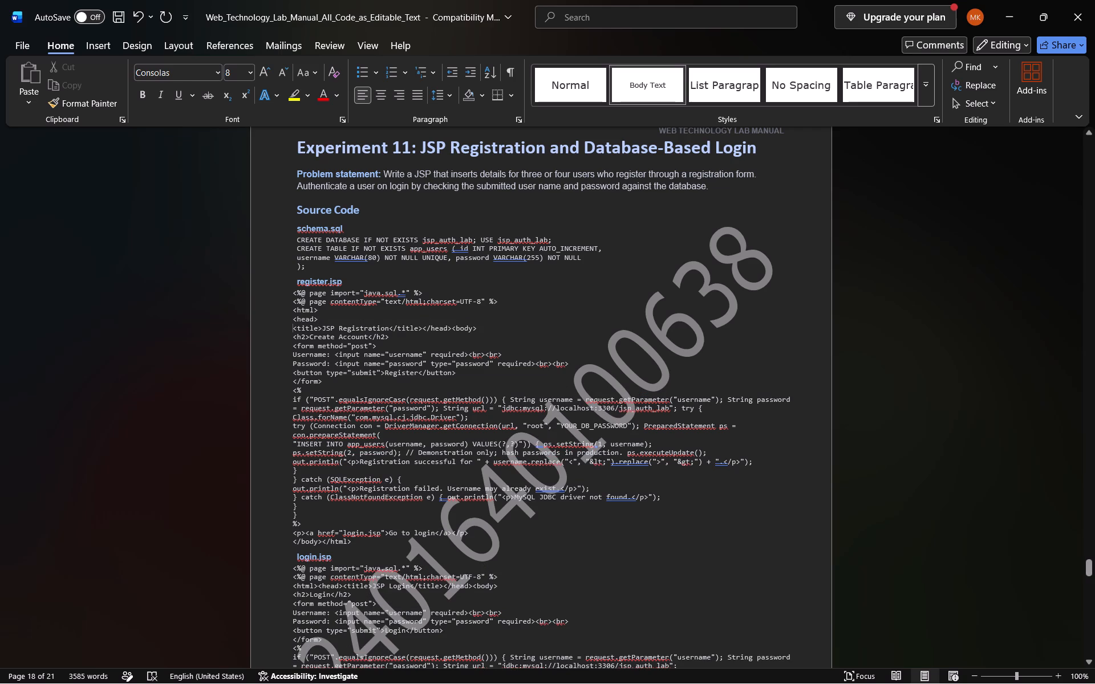
{"action": "left_click", "coordinate": [423, 329]}
{"action": "key", "text": "Return"}
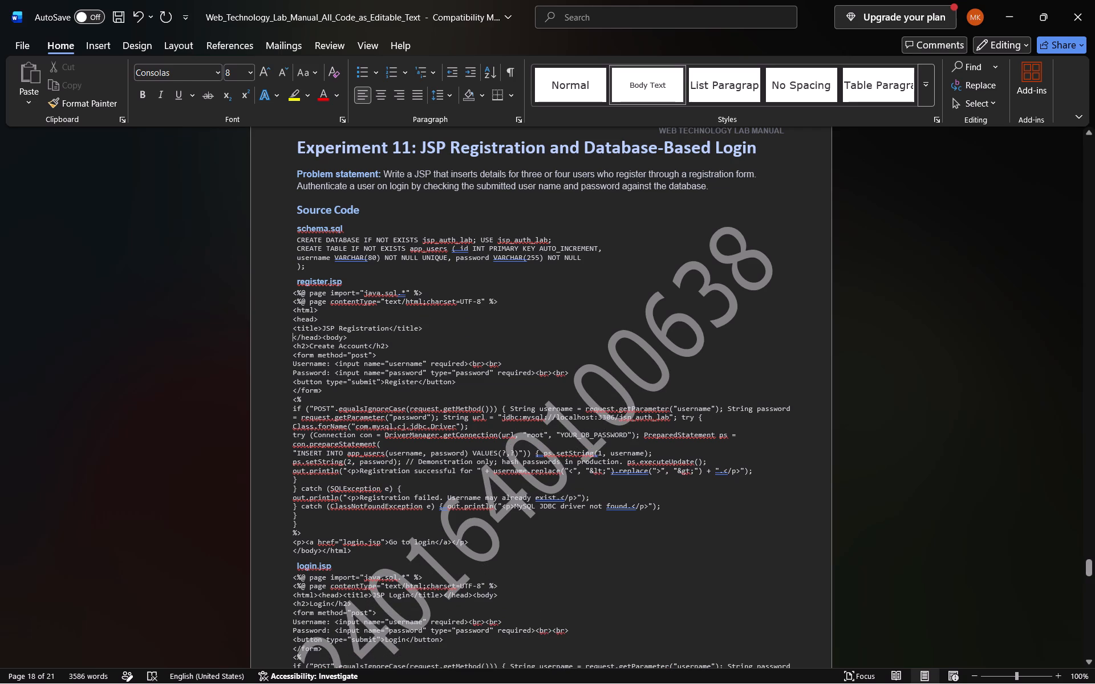
{"action": "left_click", "coordinate": [320, 338]}
{"action": "key", "text": "Return"}
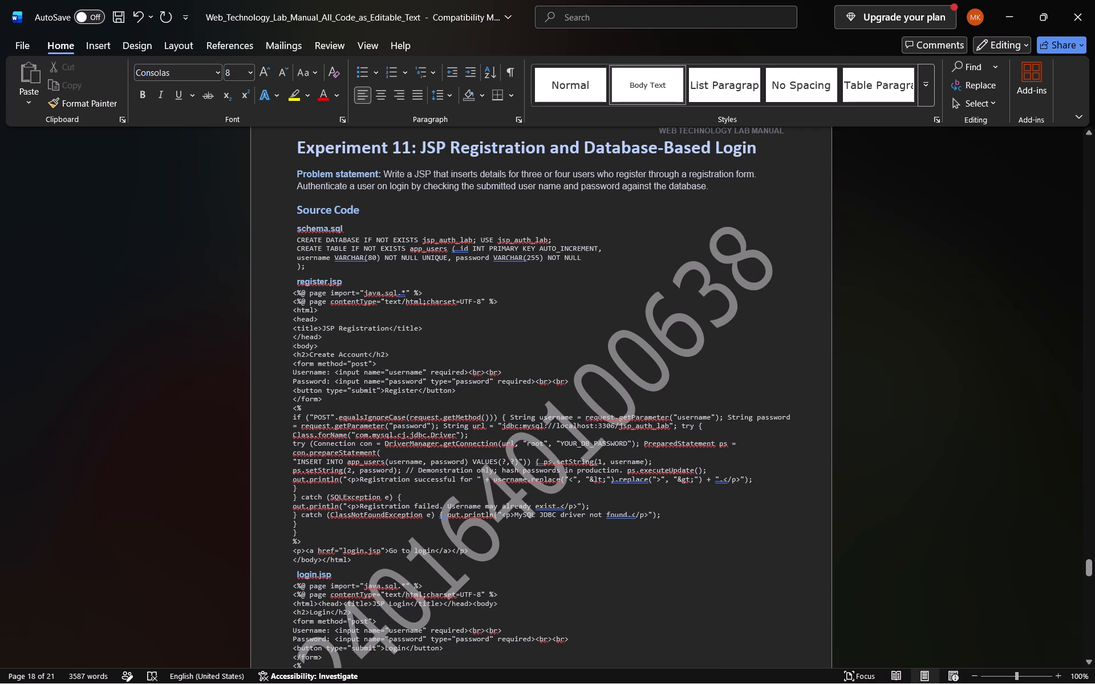
Indent the register.jsp code from the <body> line through the "Go to login" link line.
{"action": "left_click_drag", "start_coordinate": [290, 349], "coordinate": [303, 363]}
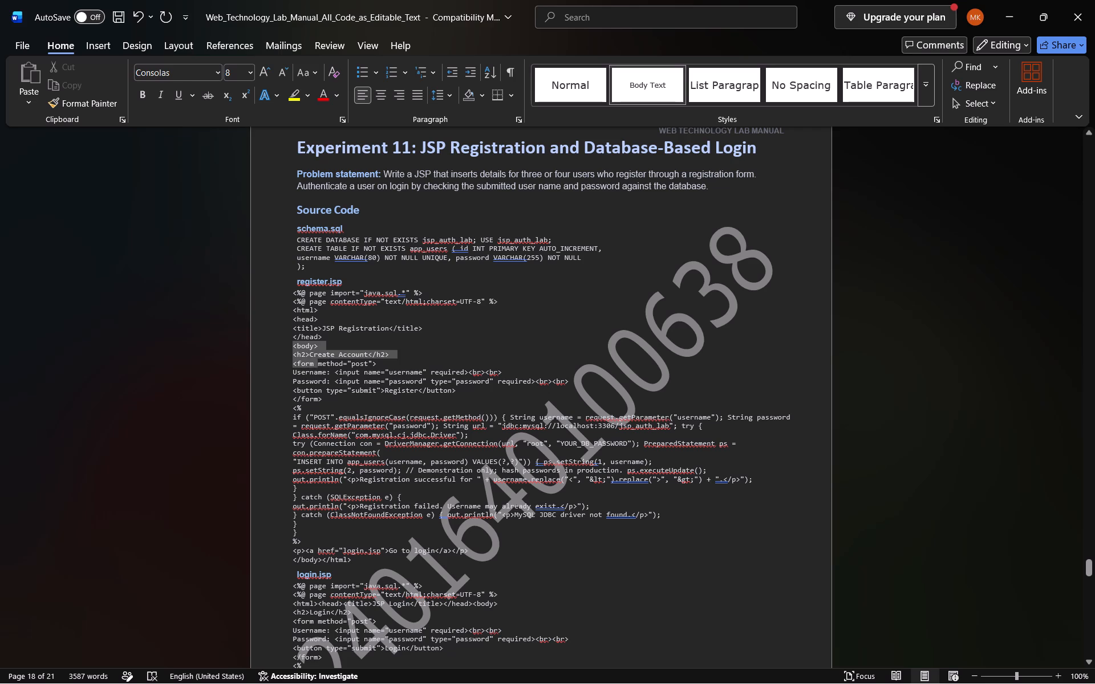
{"action": "left_click_drag", "start_coordinate": [303, 363], "coordinate": [326, 510]}
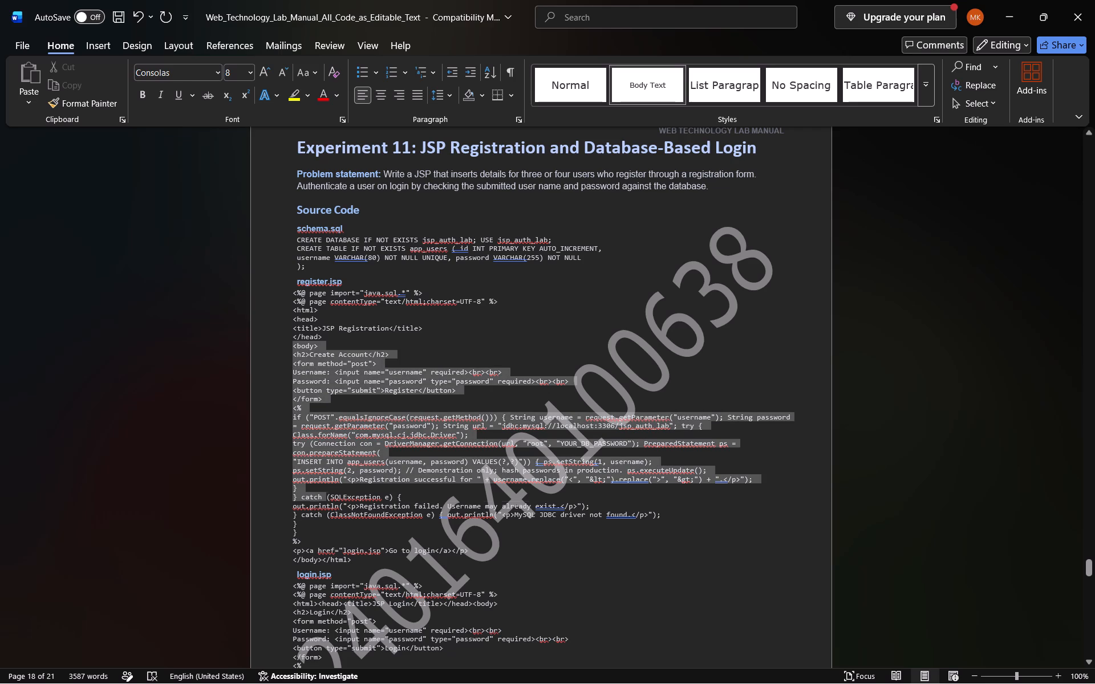
{"action": "left_click_drag", "start_coordinate": [326, 510], "coordinate": [470, 545]}
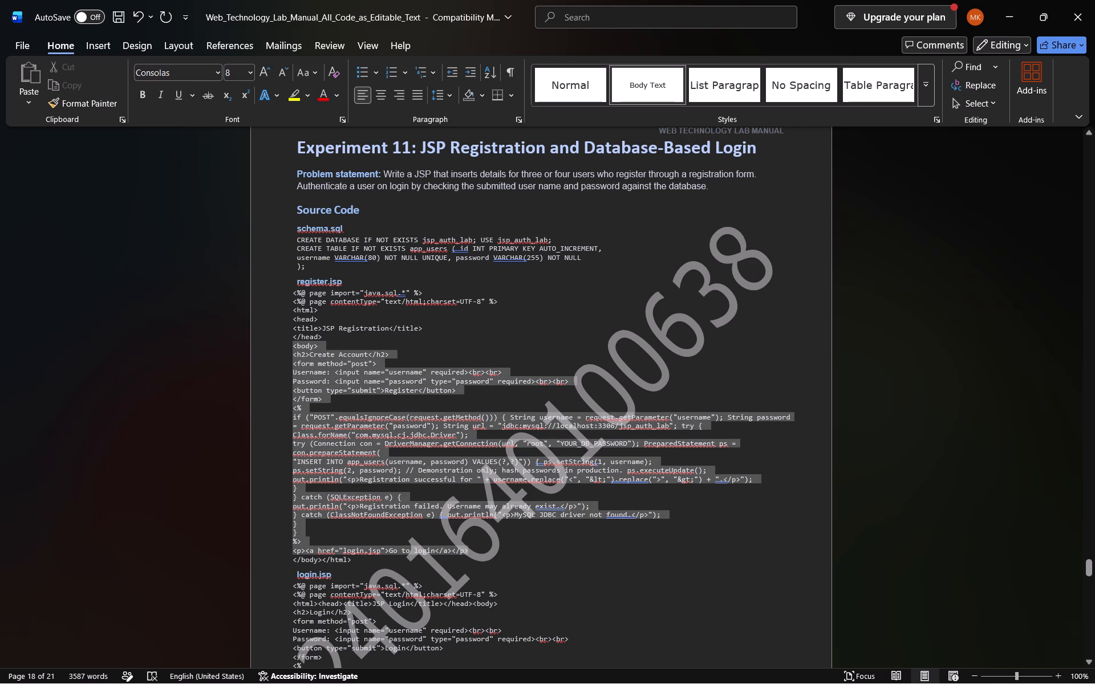
{"action": "left_click_drag", "start_coordinate": [470, 545], "coordinate": [469, 547]}
{"action": "key", "text": "Tab"}
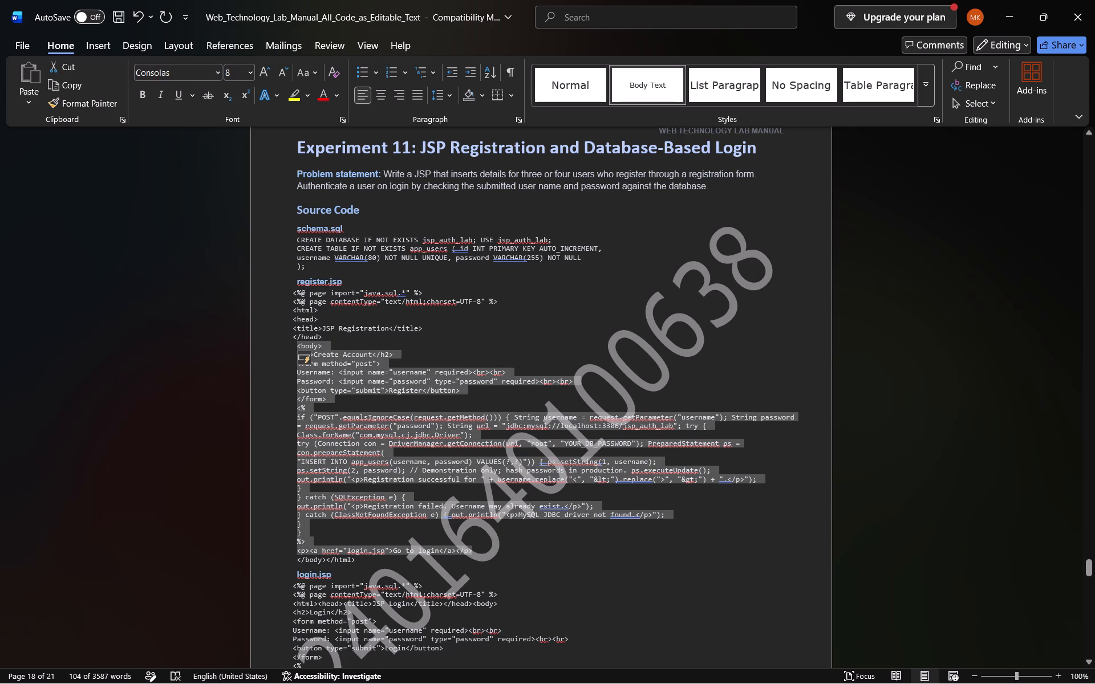
Indent the <title>JSP Registration</title> line in register.jsp by one space.
{"action": "left_click", "coordinate": [293, 326]}
{"action": "key", "text": "Tab"}
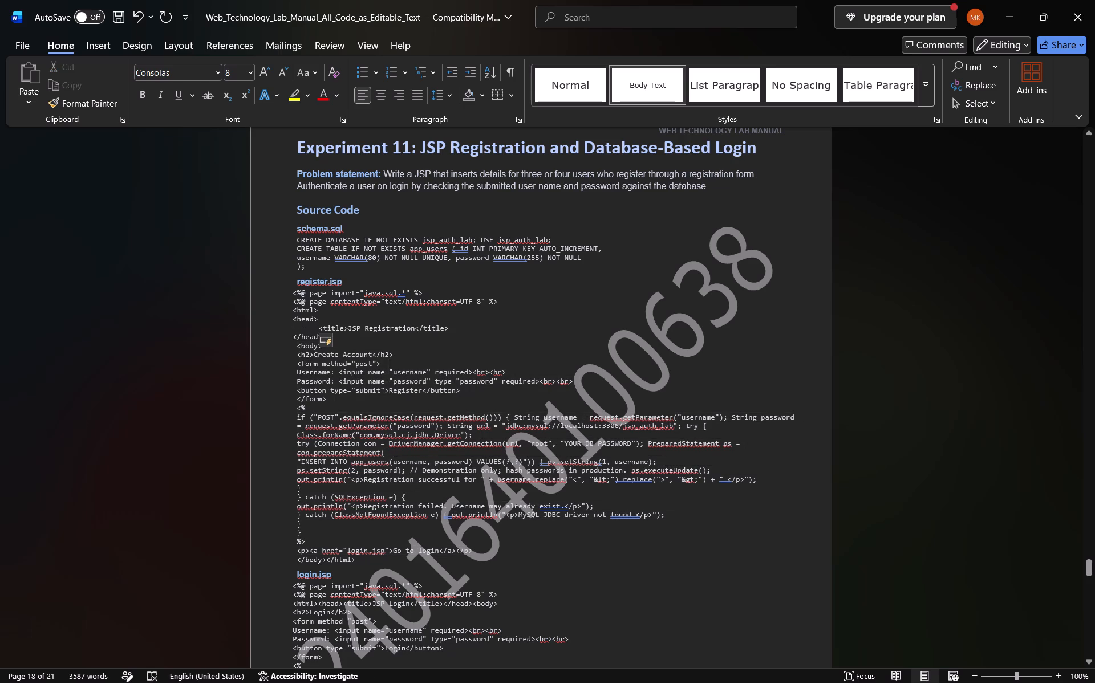
{"action": "key", "text": "BackSpace"}
{"action": "key", "text": "space"}
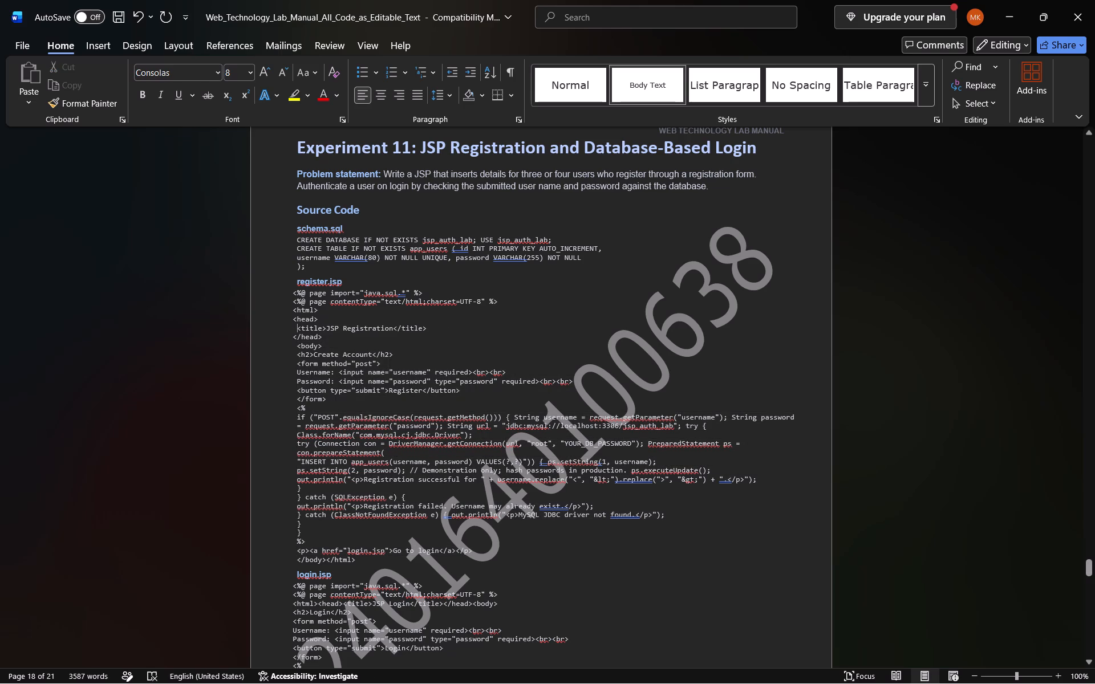
Put the closing </html> tag at the end of register.jsp on its own line.
{"action": "scroll", "coordinate": [310, 431], "scroll_direction": "down", "scroll_amount": 1}
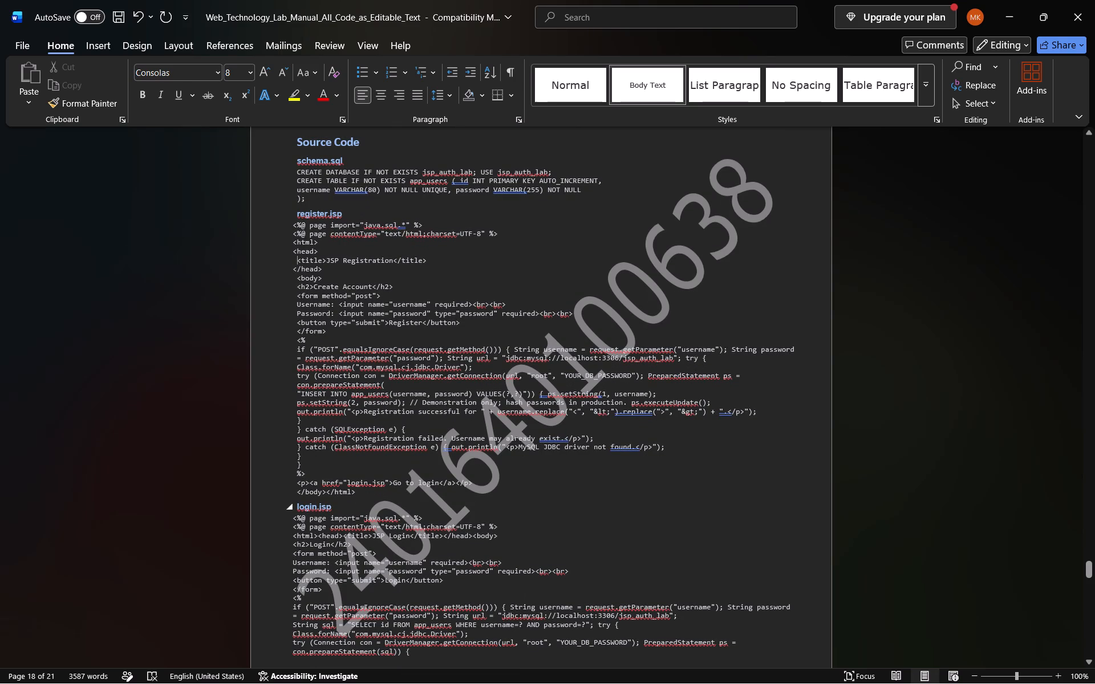
{"action": "left_click", "coordinate": [328, 496]}
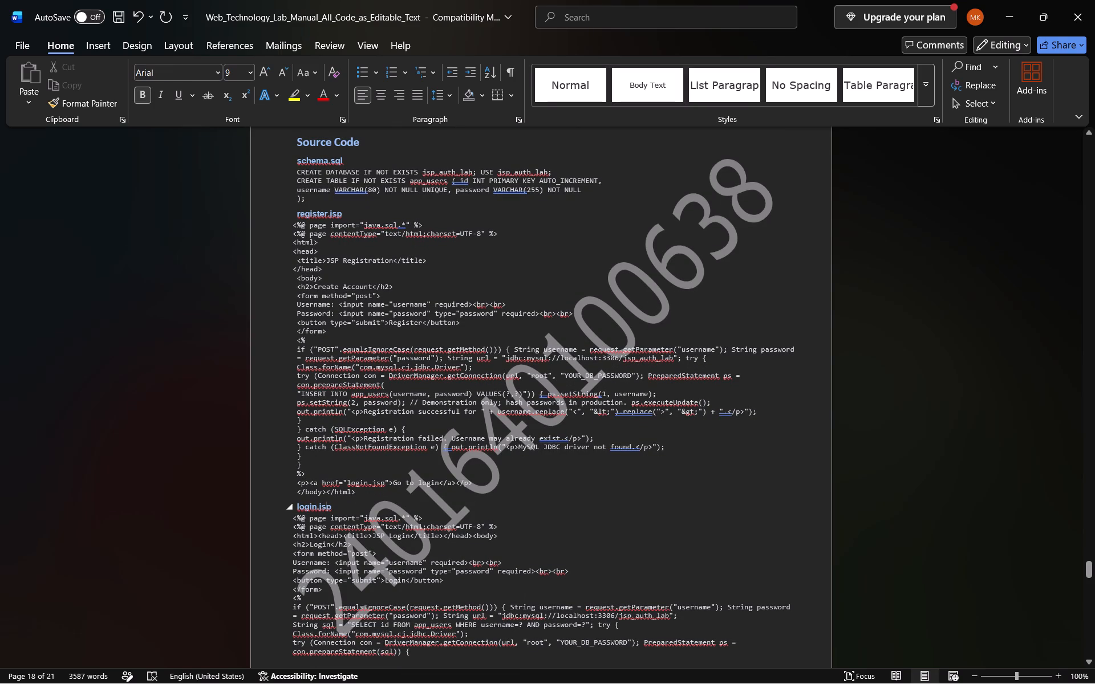
{"action": "left_click", "coordinate": [328, 493]}
{"action": "key", "text": "Return"}
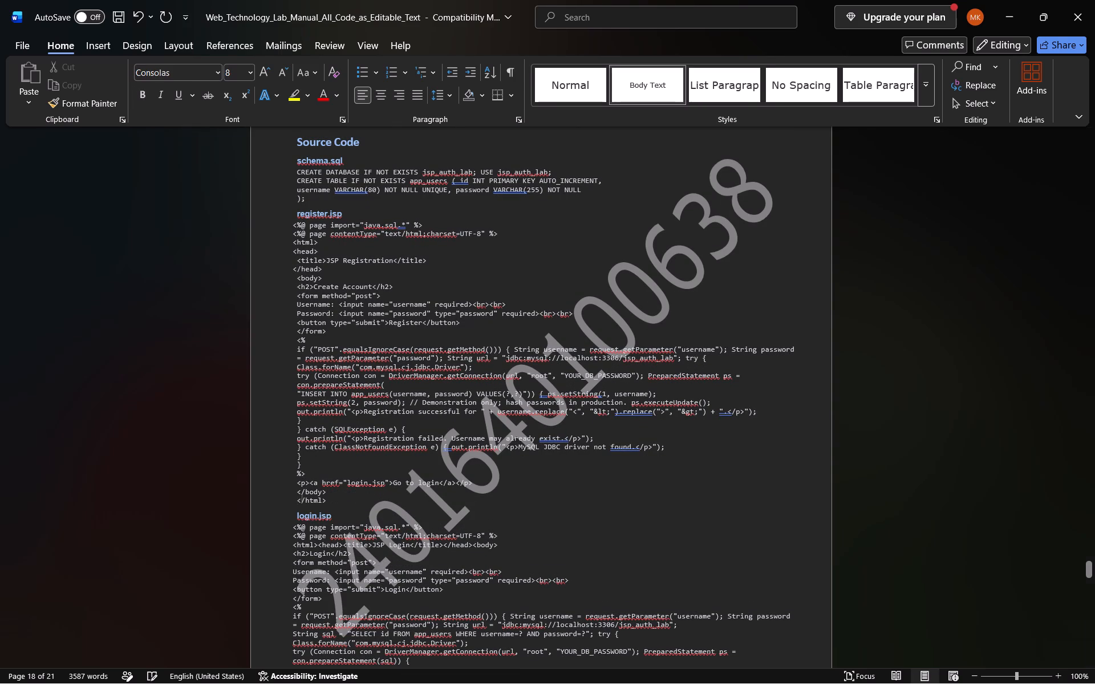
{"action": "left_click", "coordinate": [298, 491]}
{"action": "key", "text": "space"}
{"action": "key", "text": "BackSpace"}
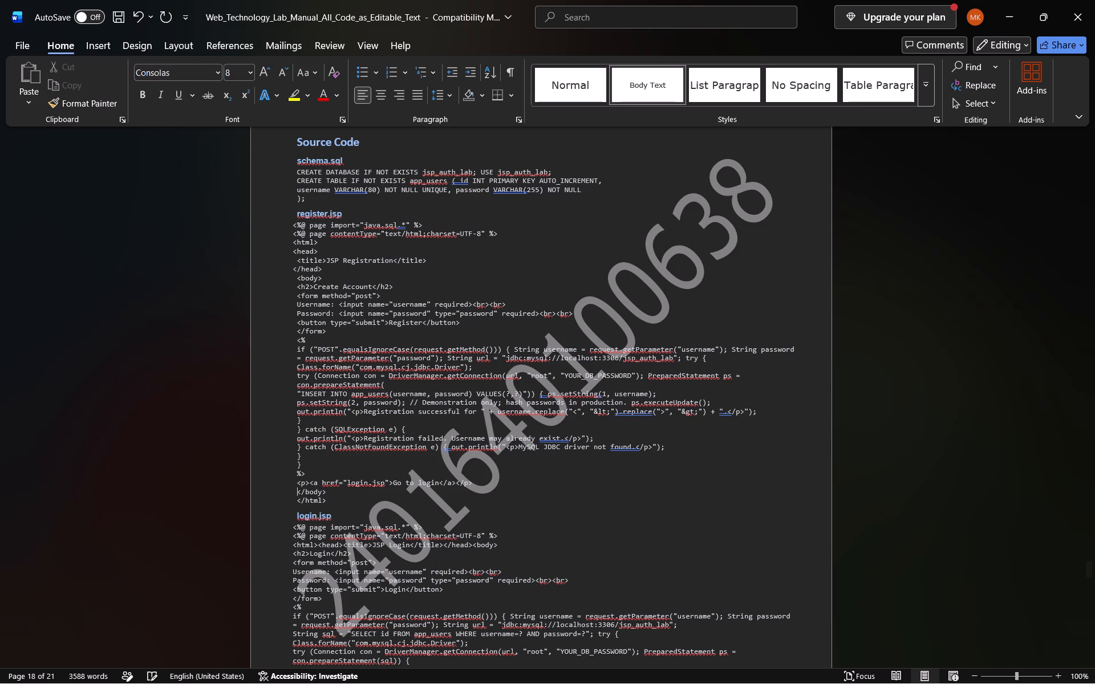
Outdent the closing </html> line of register.jsp, leaving a single leading space before the tag.
{"action": "left_click", "coordinate": [294, 499]}
{"action": "key", "text": "Right"}
{"action": "key", "text": "Left"}
{"action": "key", "text": "BackSpace"}
{"action": "key", "text": "space"}
Put <html> and <head> on their own lines in login.jsp and indent the <title>JSP Login</title> line by one tab.
{"action": "scroll", "coordinate": [320, 389], "scroll_direction": "down", "scroll_amount": 1}
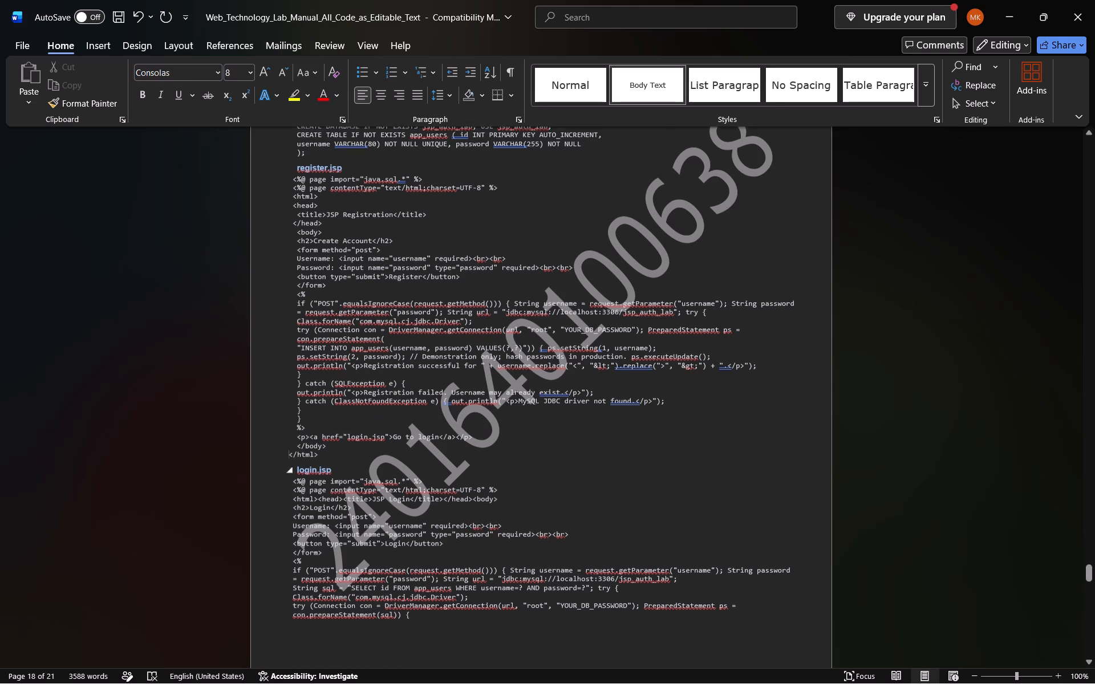
{"action": "scroll", "coordinate": [320, 389], "scroll_direction": "down", "scroll_amount": 2}
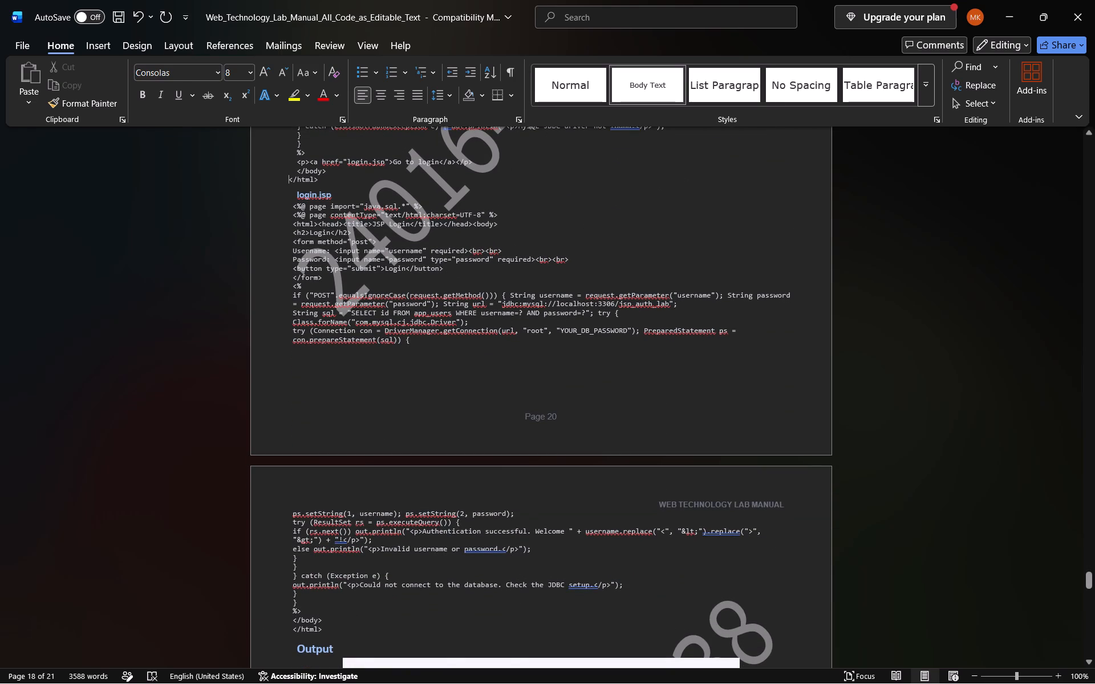
{"action": "left_click", "coordinate": [316, 228]}
{"action": "key", "text": "Up"}
{"action": "key", "text": "Return"}
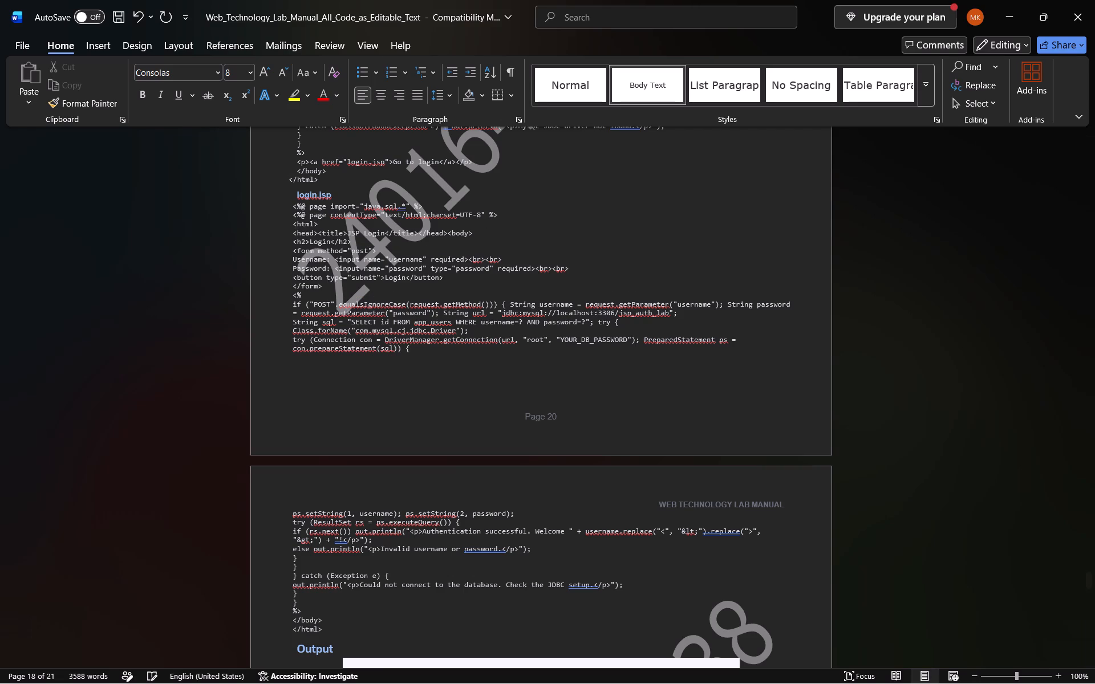
{"action": "key", "text": "Right"}
{"action": "key", "text": "Right"}
{"action": "key", "text": "Right"}
{"action": "key", "text": "Right"}
{"action": "key", "text": "Right"}
{"action": "key", "text": "Right"}
{"action": "key", "text": "backslash"}
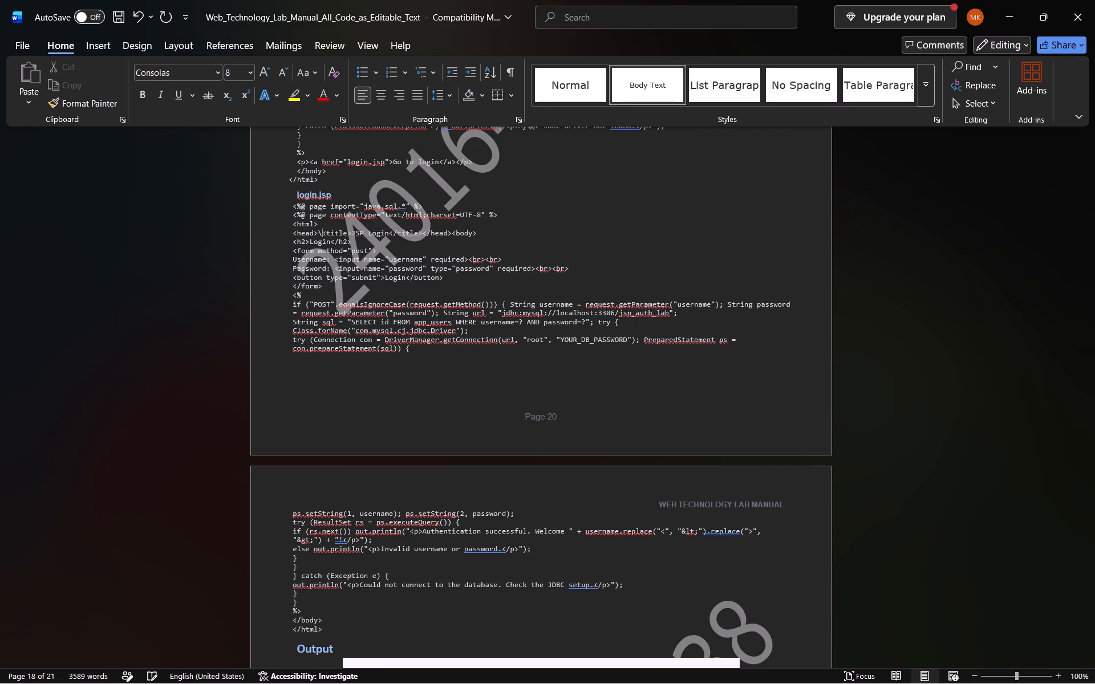
{"action": "key", "text": "BackSpace"}
{"action": "key", "text": "Return"}
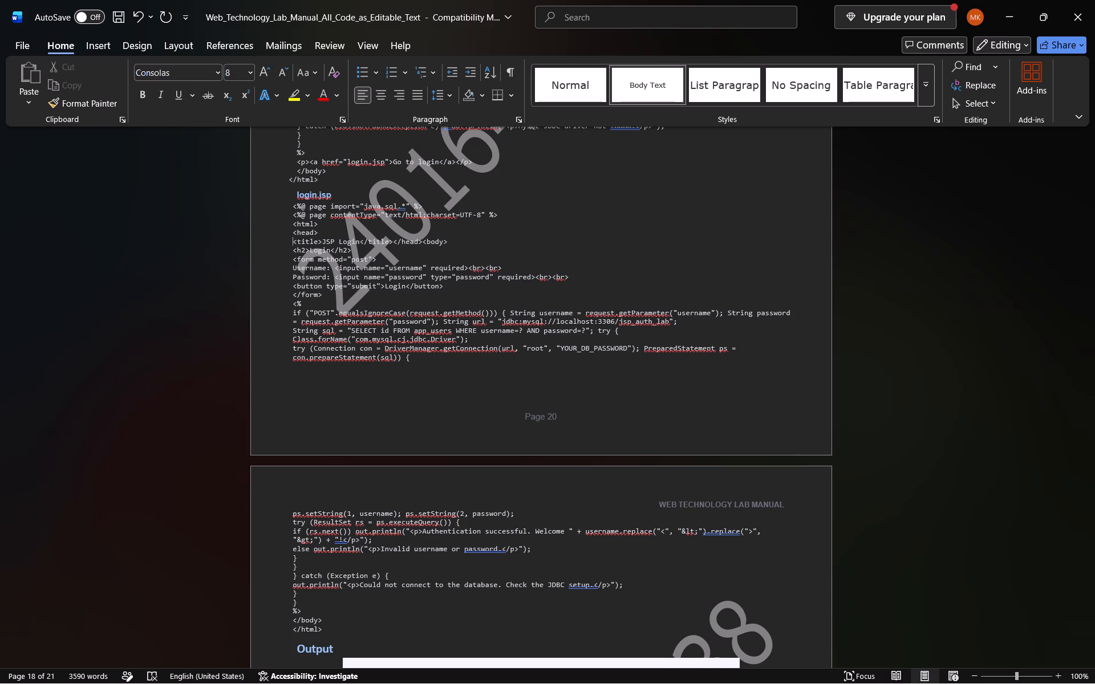
{"action": "key", "text": "Tab"}
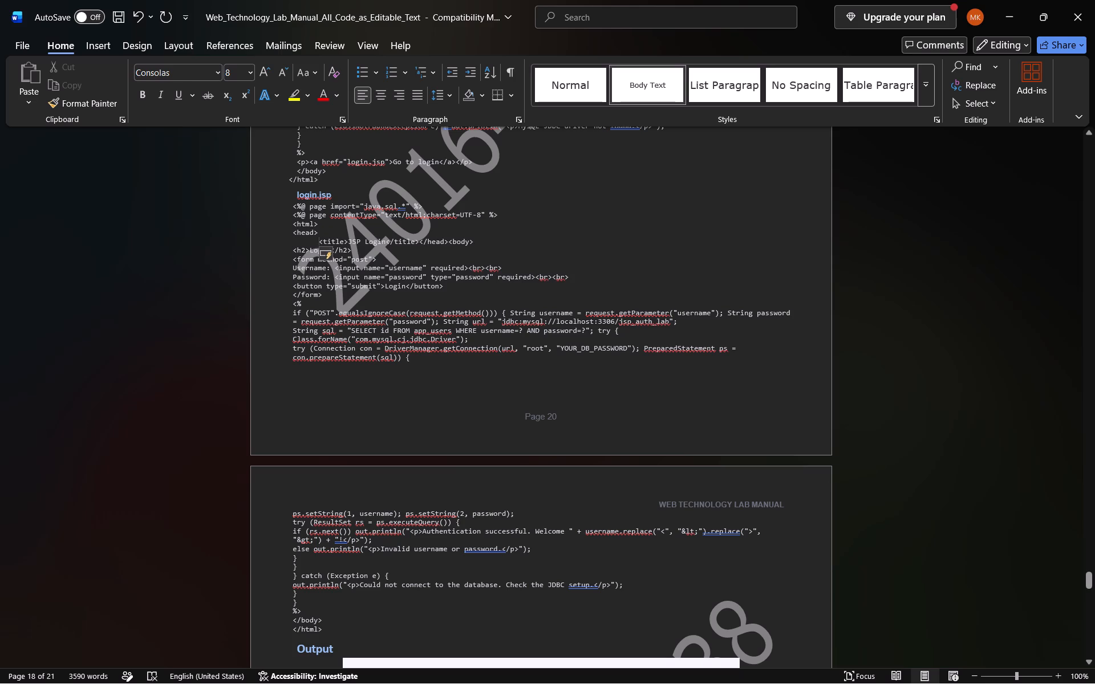
Put </head> and <body> after the login.jsp title on separate, unindented lines.
{"action": "left_click", "coordinate": [420, 242]}
{"action": "key", "text": "Return"}
{"action": "key", "text": "BackSpace"}
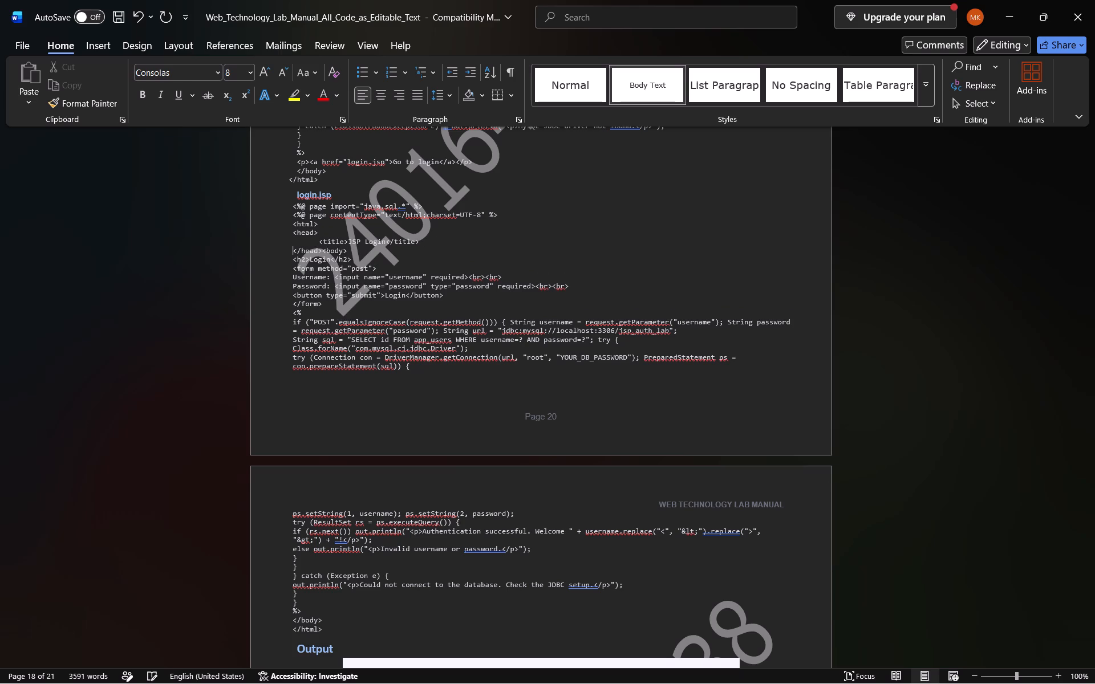
{"action": "left_click", "coordinate": [320, 251]}
{"action": "key", "text": "Return"}
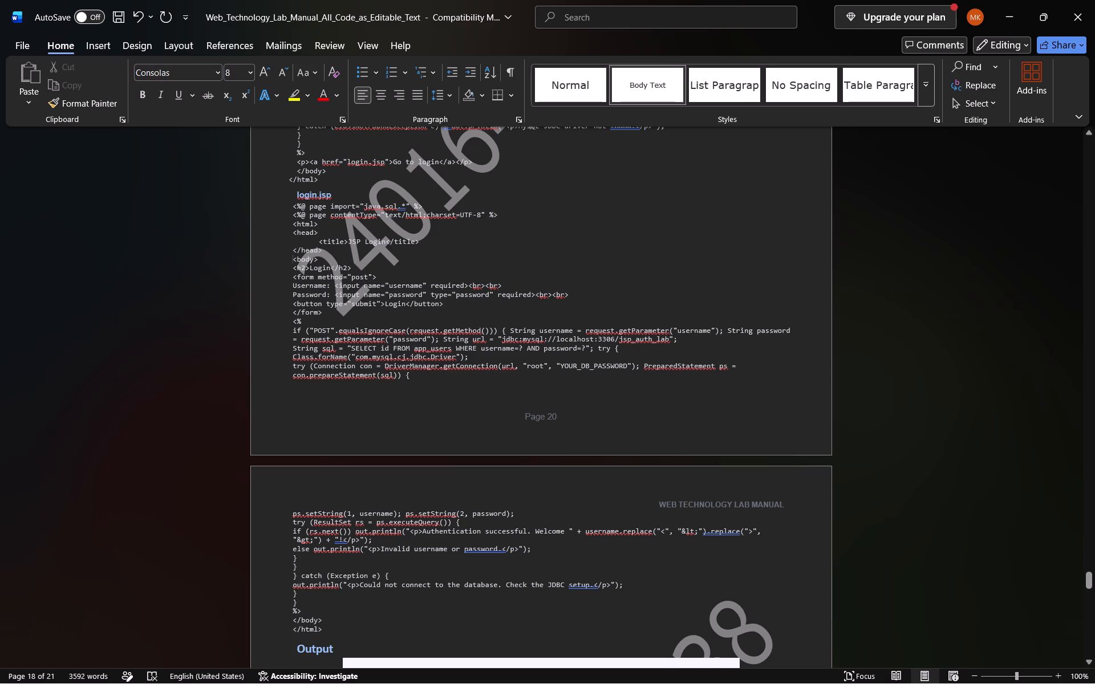
Indent the login.jsp code by one tab from the <body> line through the </body> line.
{"action": "scroll", "coordinate": [404, 374], "scroll_direction": "down", "scroll_amount": 1}
{"action": "scroll", "coordinate": [404, 374], "scroll_direction": "up", "scroll_amount": 1}
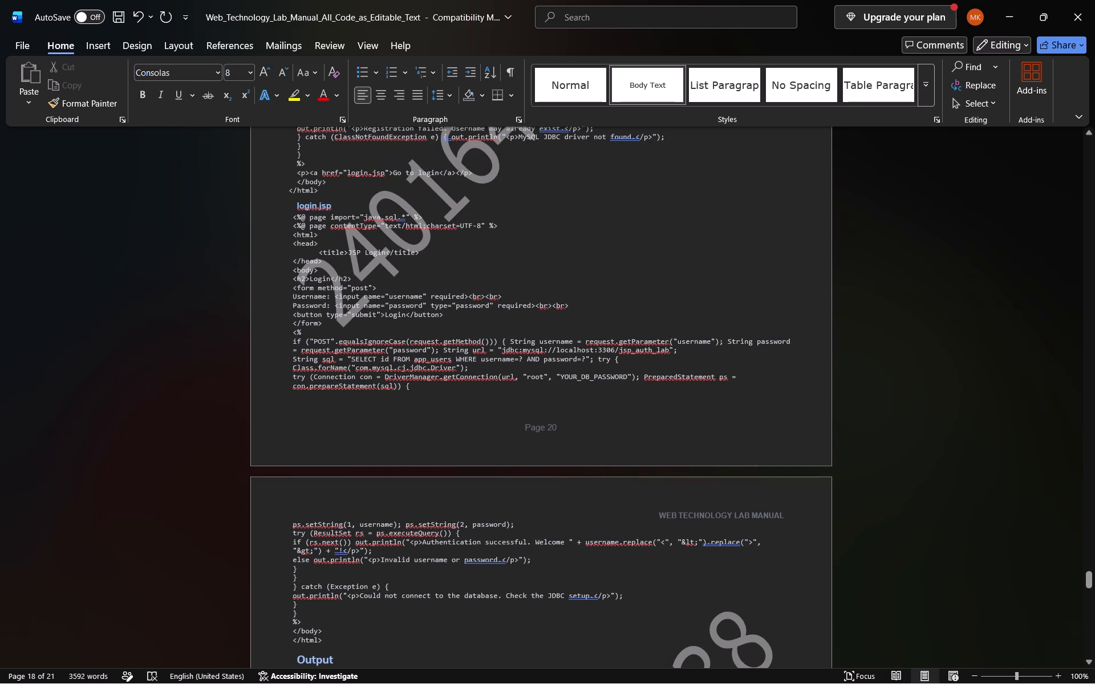
{"action": "left_click_drag", "start_coordinate": [294, 279], "coordinate": [309, 390]}
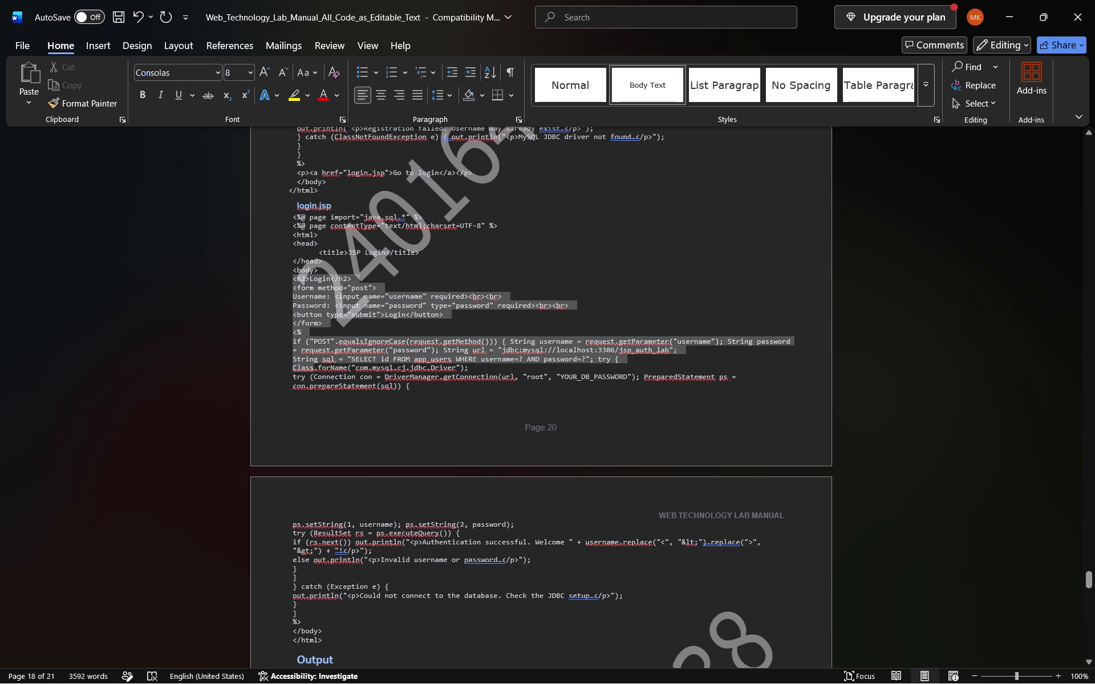
{"action": "left_click_drag", "start_coordinate": [309, 390], "coordinate": [302, 624]}
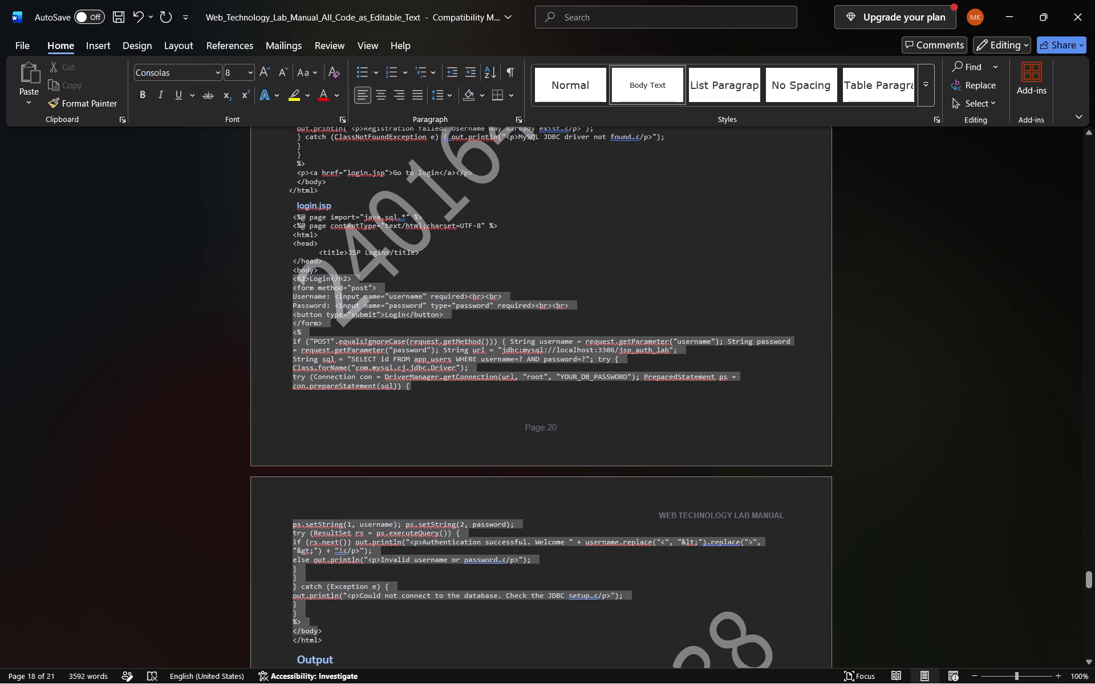
{"action": "left_click_drag", "start_coordinate": [302, 624], "coordinate": [302, 620]}
{"action": "key", "text": "Tab"}
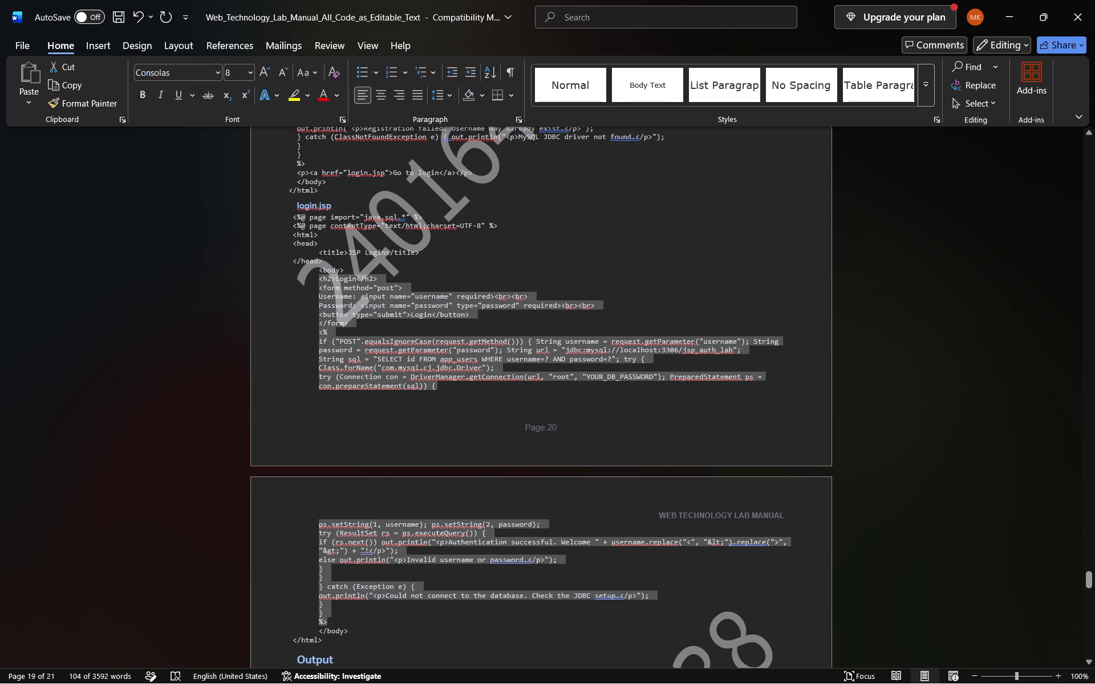
{"action": "left_click", "coordinate": [348, 625]}
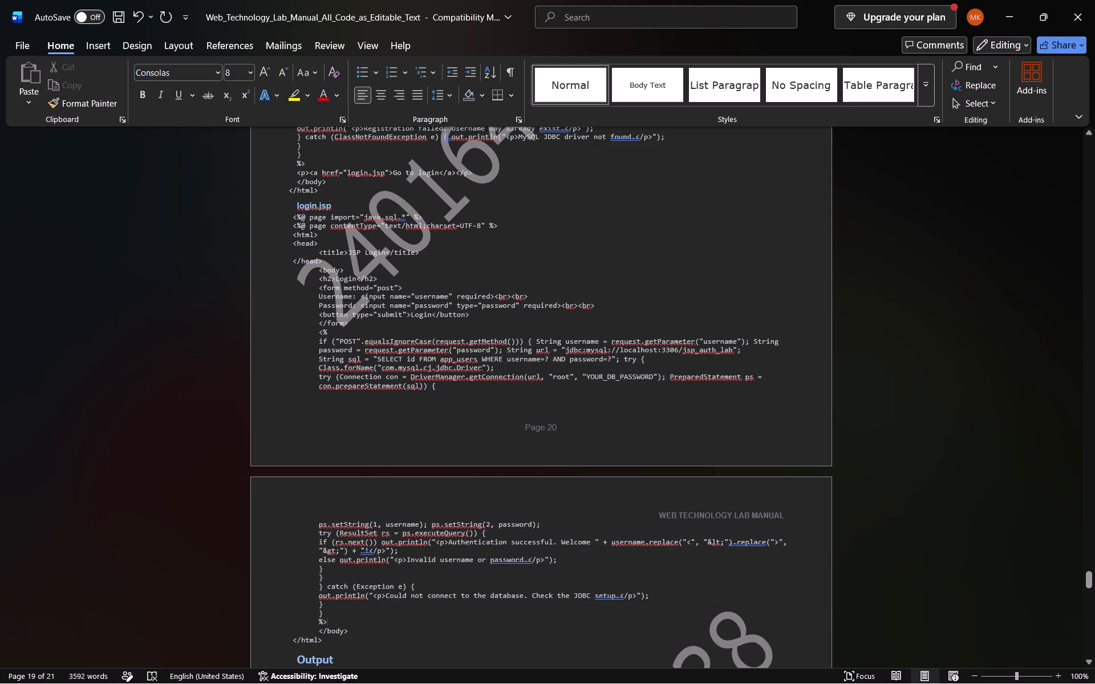
Look over the pages after login.jsp up to Experiment 12, and return to Experiment 1 at the document's start.
{"action": "scroll", "coordinate": [360, 417], "scroll_direction": "down", "scroll_amount": 1}
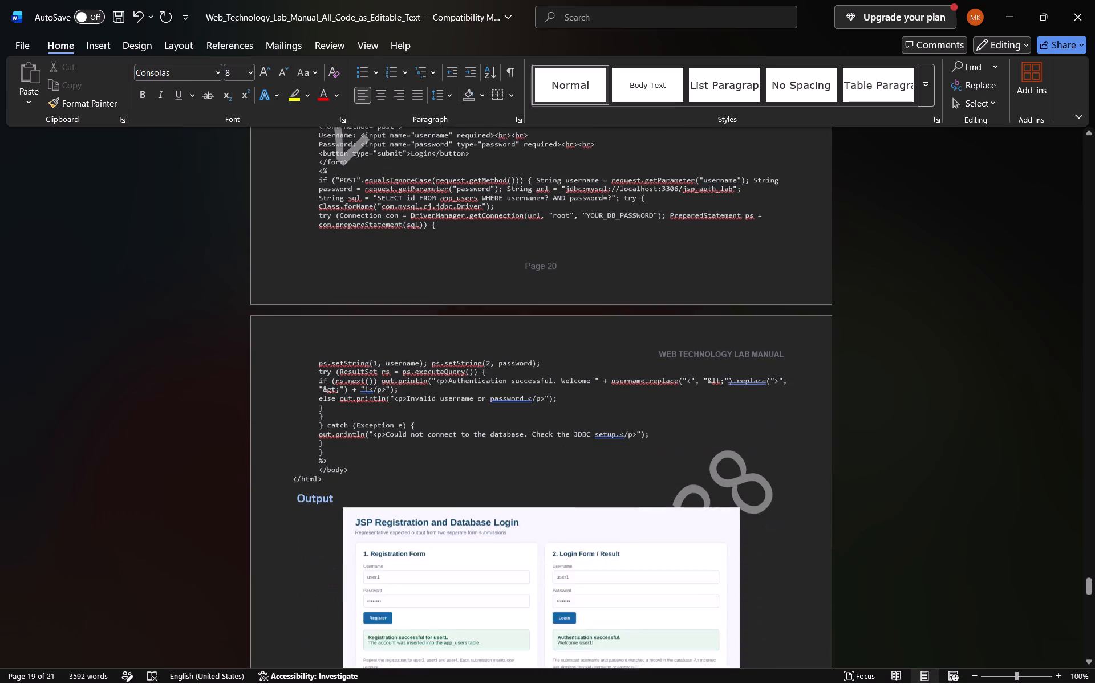
{"action": "scroll", "coordinate": [360, 417], "scroll_direction": "down", "scroll_amount": 5}
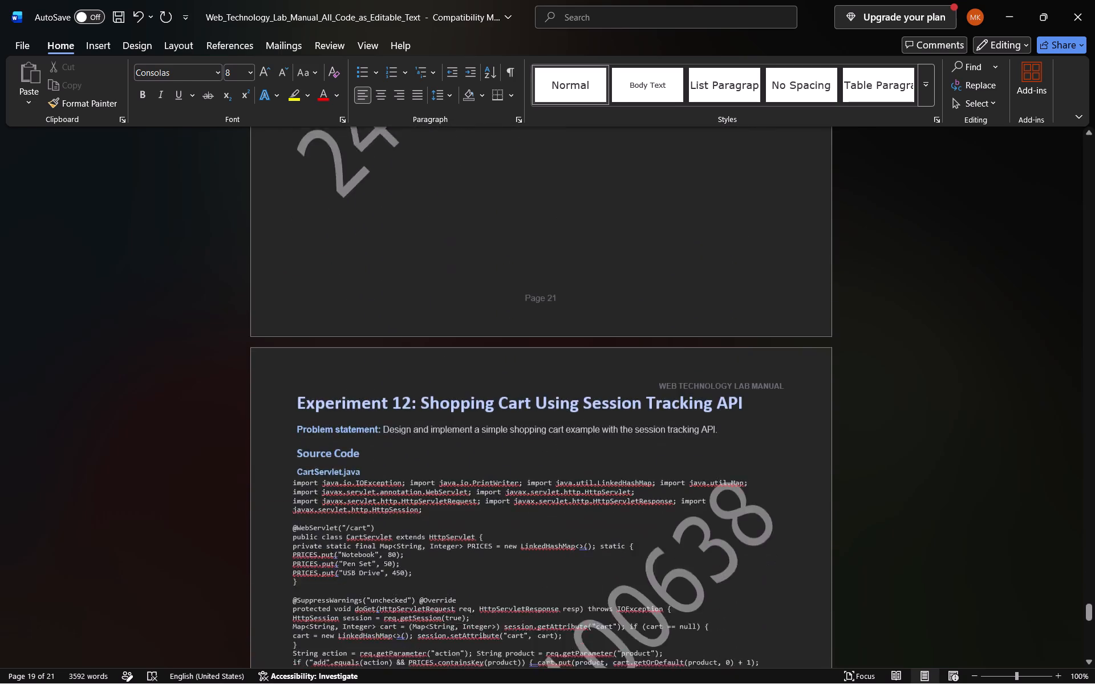
{"action": "scroll", "coordinate": [360, 417], "scroll_direction": "down", "scroll_amount": 1}
{"action": "scroll", "coordinate": [360, 417], "scroll_direction": "up", "scroll_amount": 9}
{"action": "scroll", "coordinate": [360, 417], "scroll_direction": "up", "scroll_amount": 19}
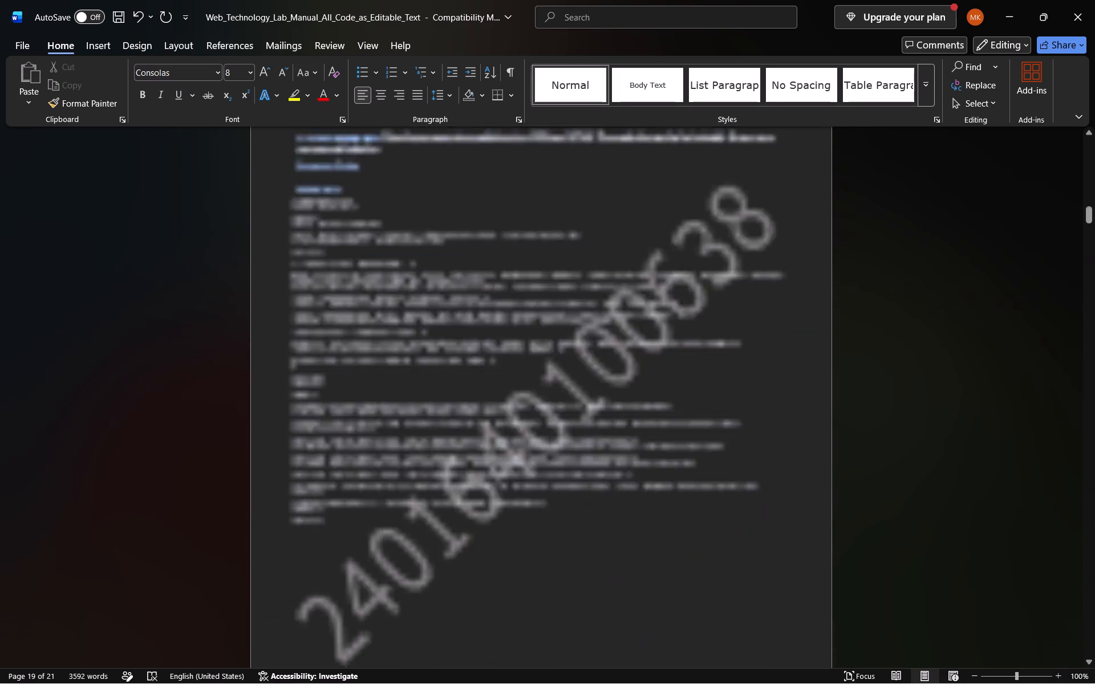
{"action": "scroll", "coordinate": [360, 417], "scroll_direction": "up", "scroll_amount": 11}
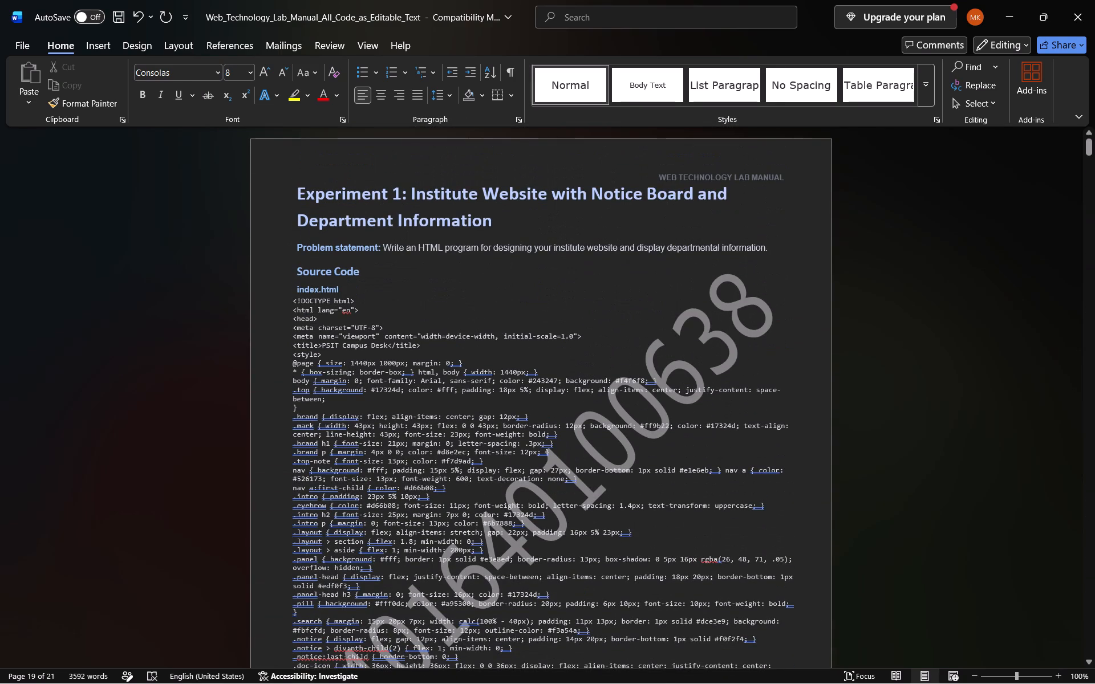
Save the Word document.
{"action": "key", "text": "ctrl+s"}
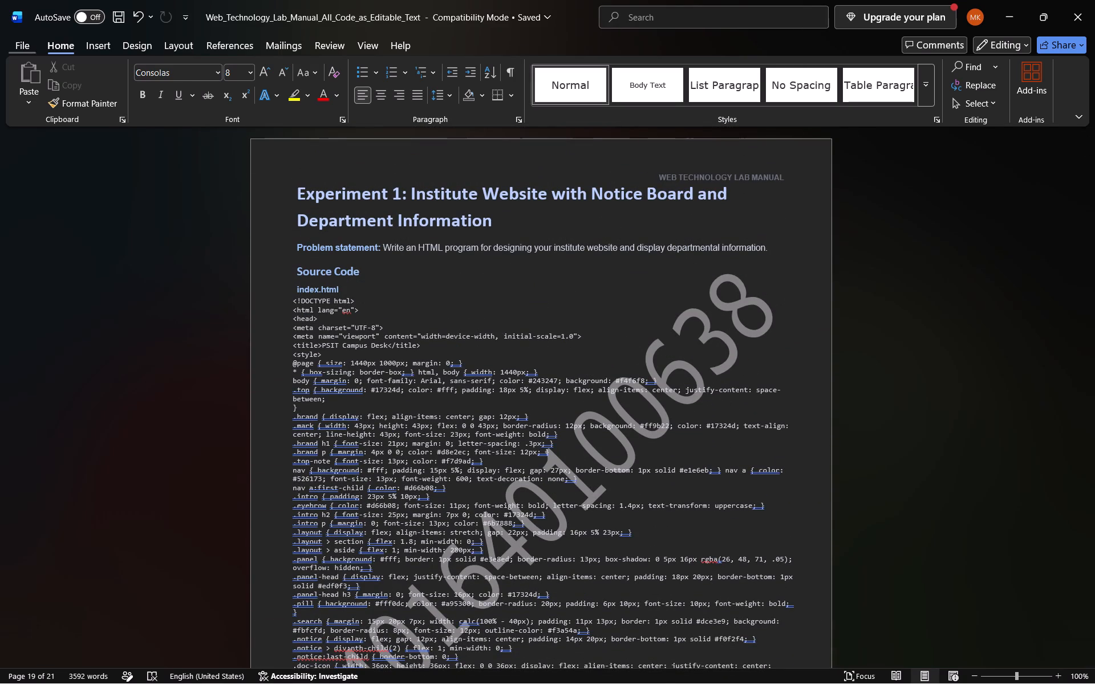
Save a copy as PDF in the Downloads folder, named Web_Technology_Lab_Manual_All_Code_as_Editable_Text.
{"action": "left_click", "coordinate": [17, 46]}
{"action": "left_click", "coordinate": [44, 254]}
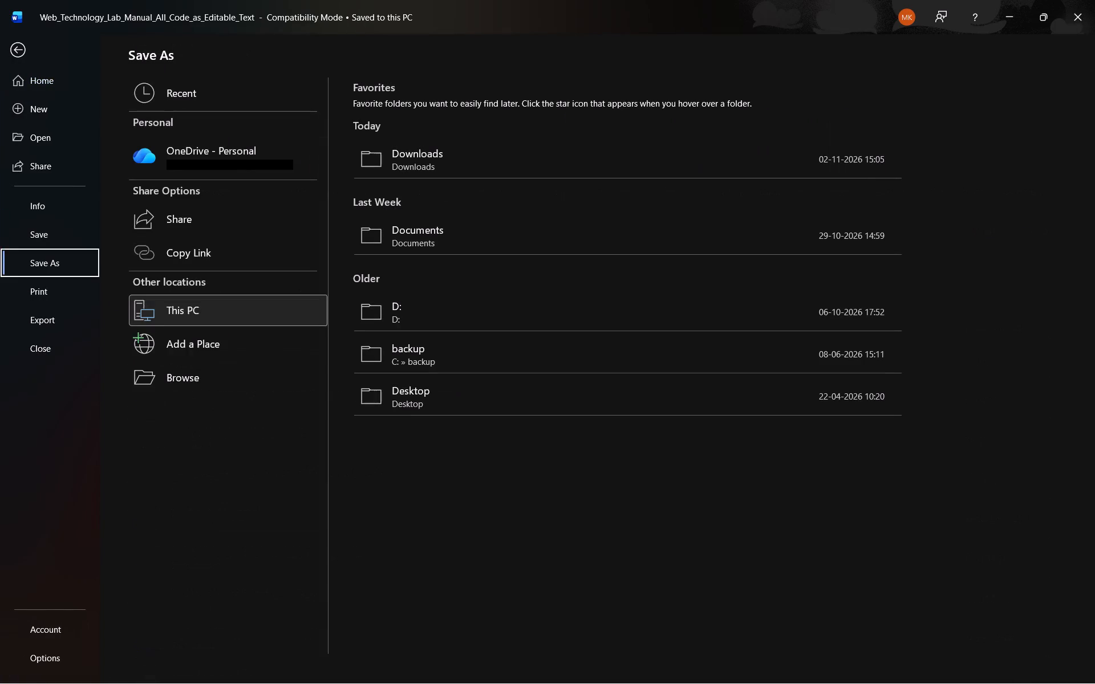
{"action": "left_click", "coordinate": [185, 381]}
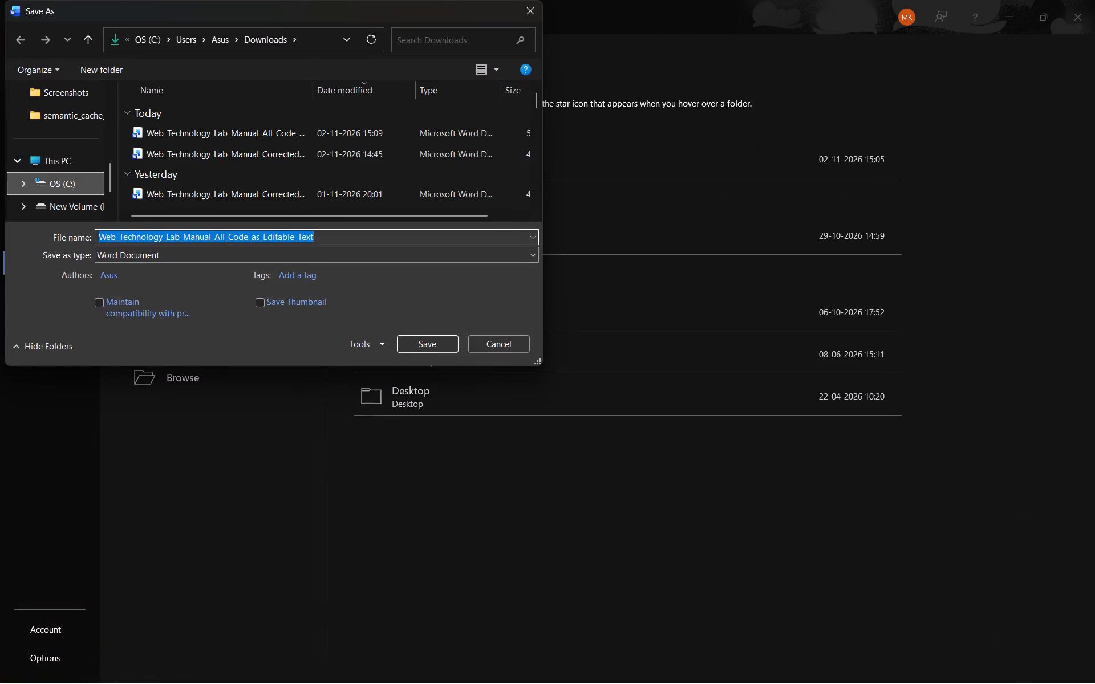
{"action": "scroll", "coordinate": [51, 144], "scroll_direction": "up", "scroll_amount": 5}
{"action": "left_click", "coordinate": [49, 201]}
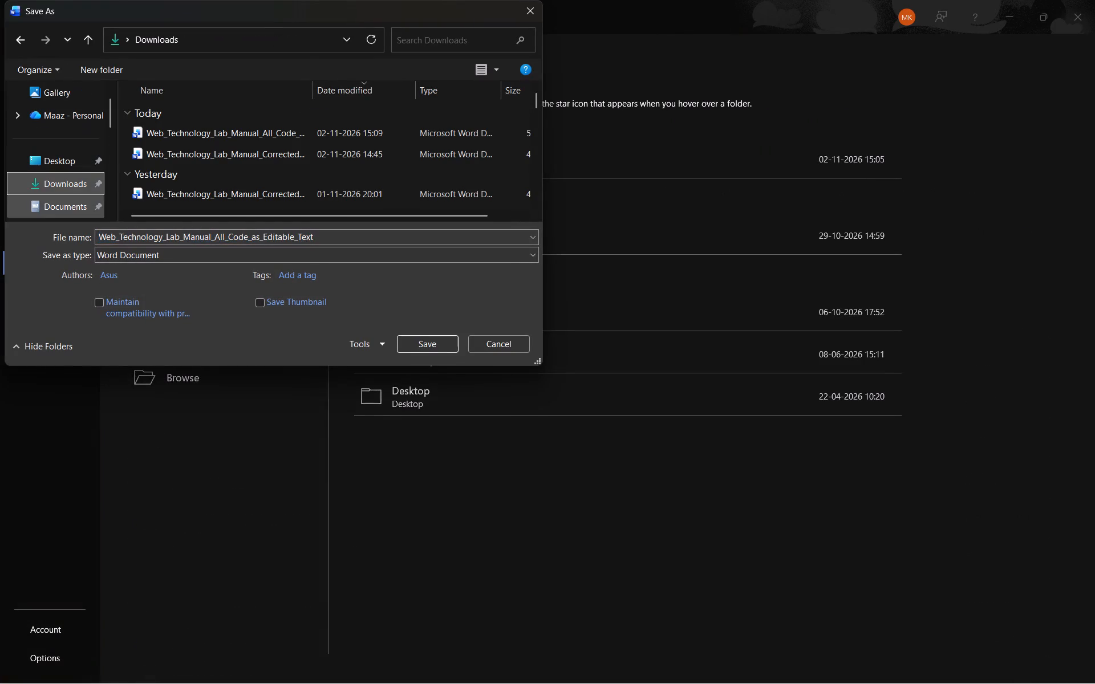
{"action": "left_click", "coordinate": [124, 253]}
{"action": "left_click", "coordinate": [113, 338]}
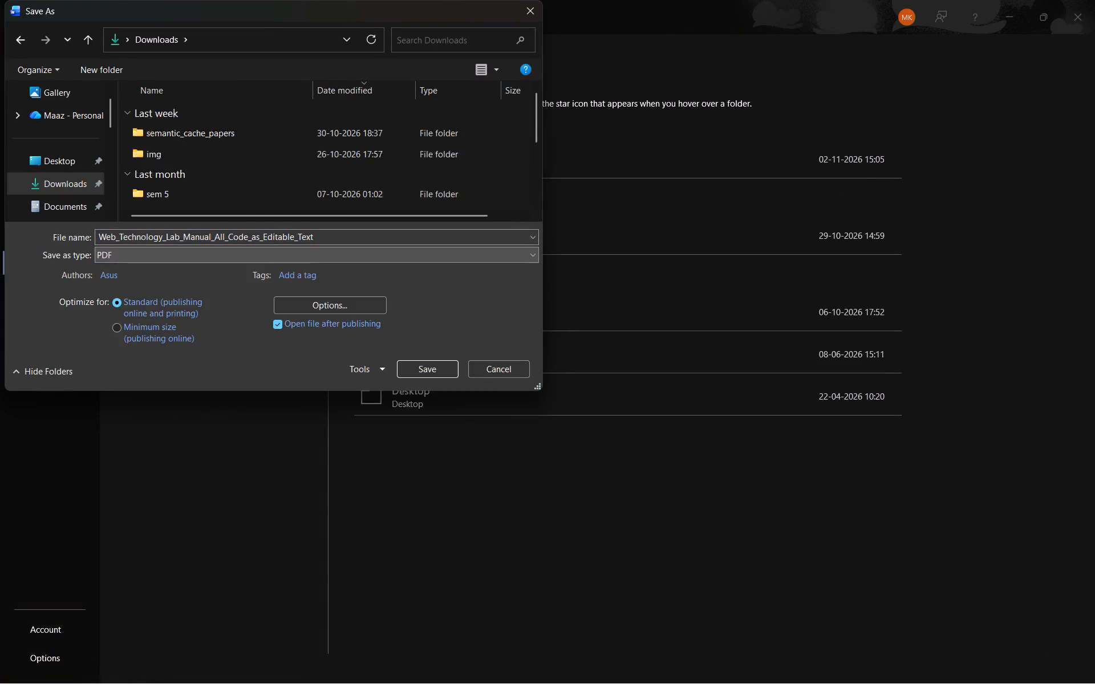
{"action": "left_click", "coordinate": [427, 367]}
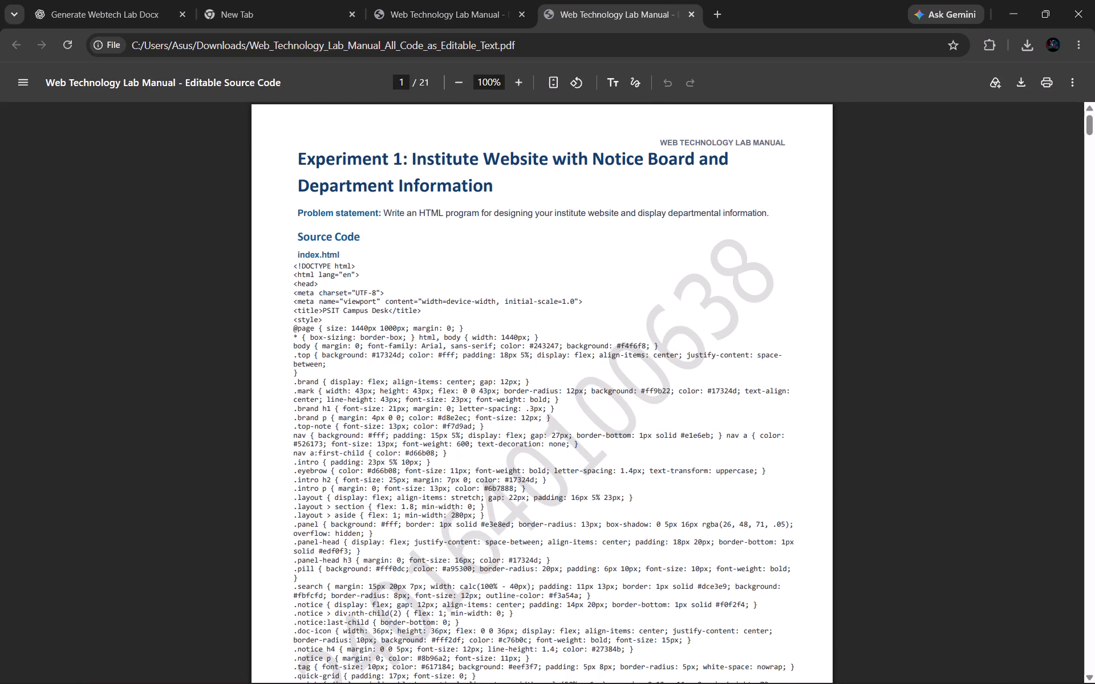
Look over the exported lab manual PDF from Experiment 1 through Experiment 12, examining code layout, output images and the watermark.
{"action": "scroll", "coordinate": [427, 367], "scroll_direction": "down", "scroll_amount": 3}
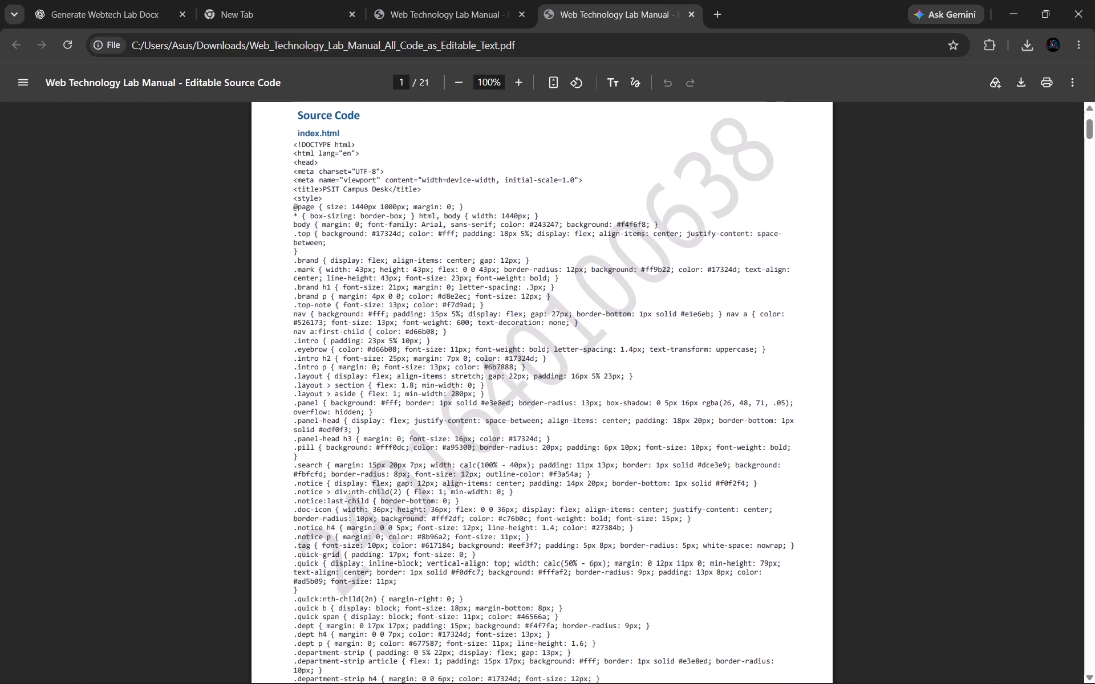
{"action": "scroll", "coordinate": [427, 367], "scroll_direction": "down", "scroll_amount": 8}
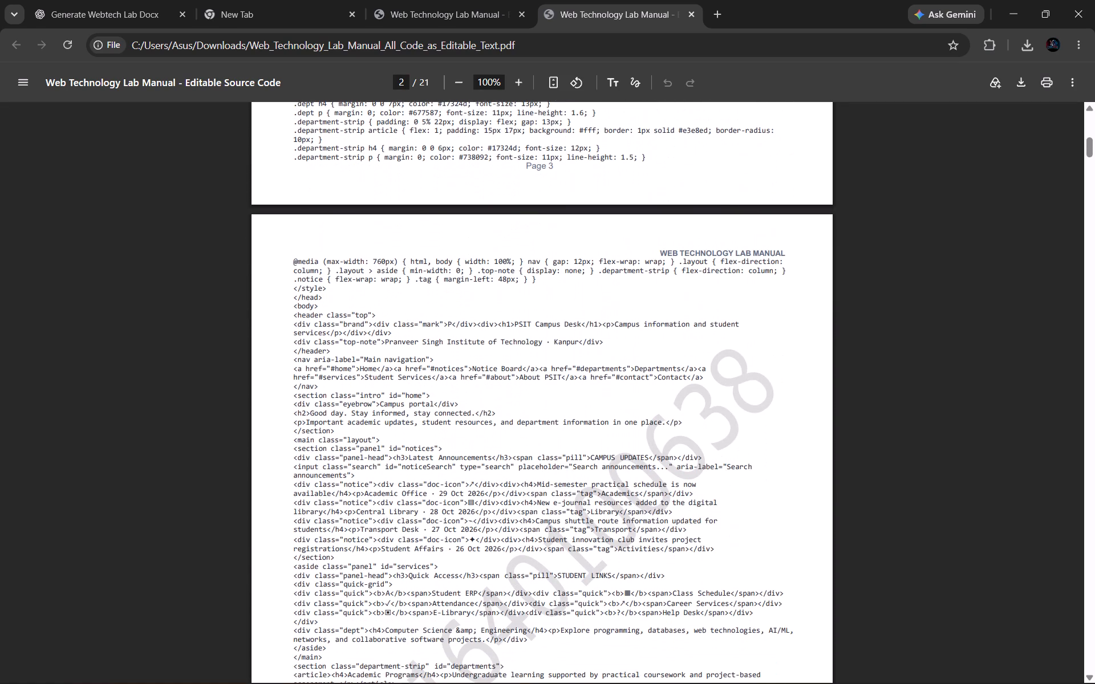
{"action": "scroll", "coordinate": [427, 367], "scroll_direction": "down", "scroll_amount": 5}
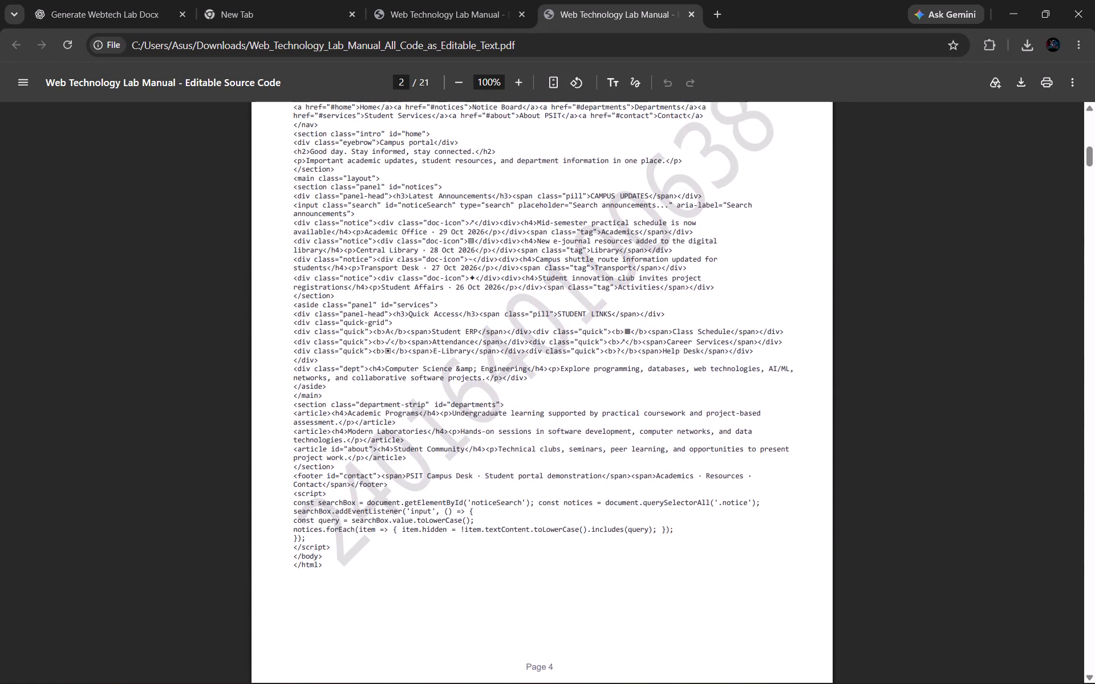
{"action": "scroll", "coordinate": [427, 367], "scroll_direction": "down", "scroll_amount": 8}
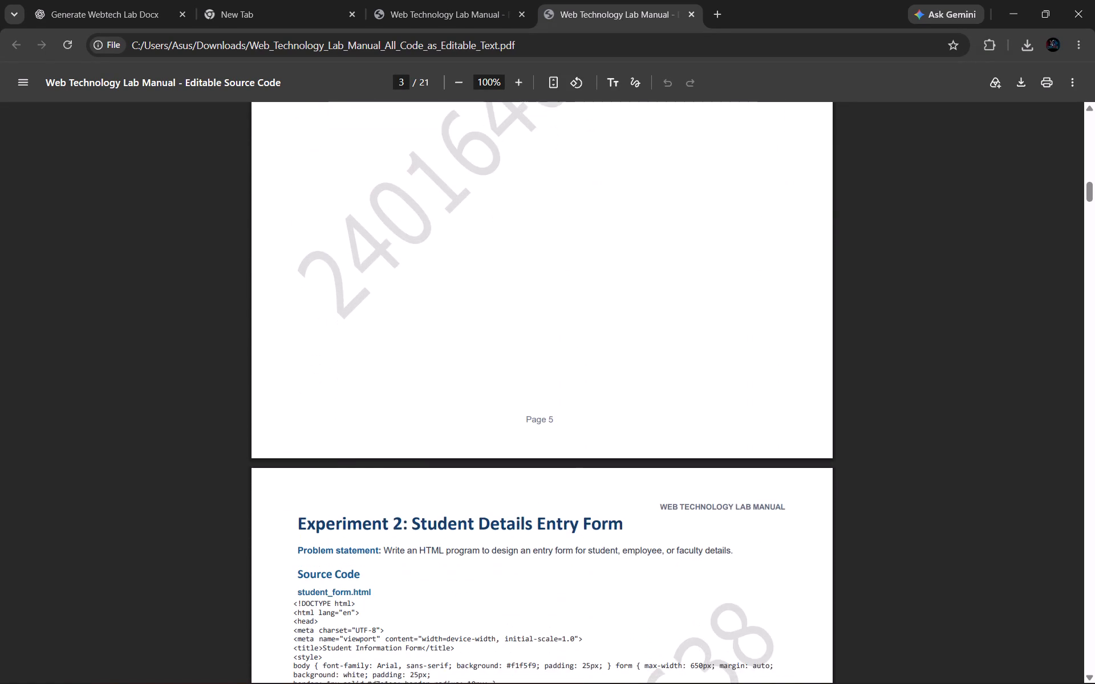
{"action": "scroll", "coordinate": [427, 367], "scroll_direction": "down", "scroll_amount": 10}
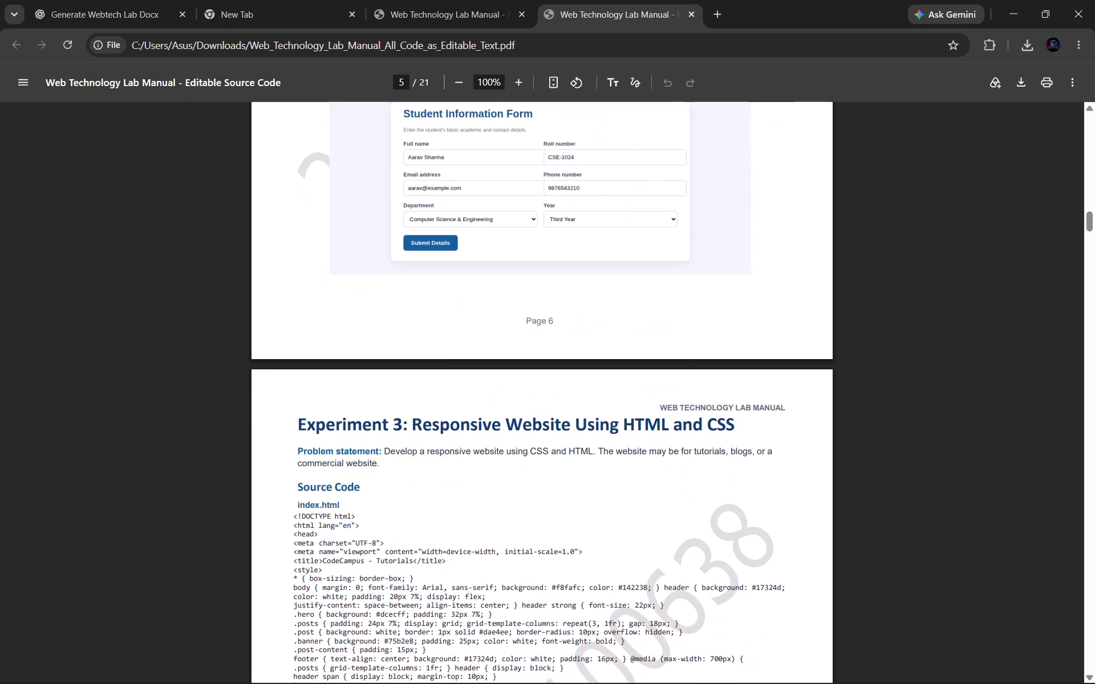
{"action": "scroll", "coordinate": [427, 367], "scroll_direction": "down", "scroll_amount": 10}
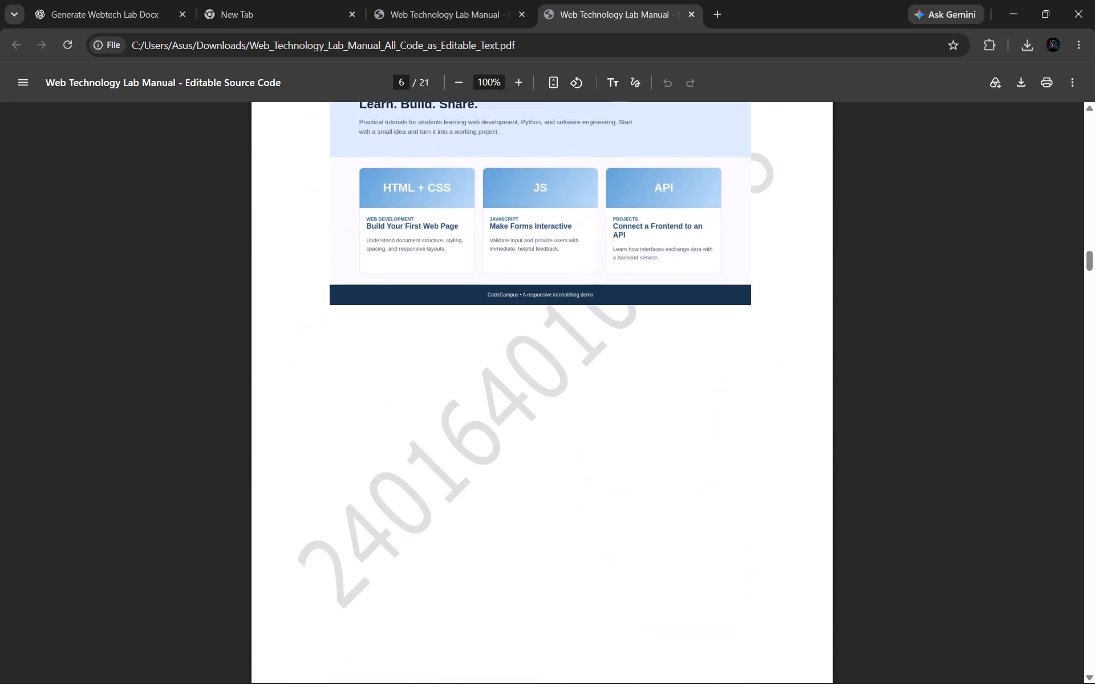
{"action": "scroll", "coordinate": [427, 367], "scroll_direction": "down", "scroll_amount": 14}
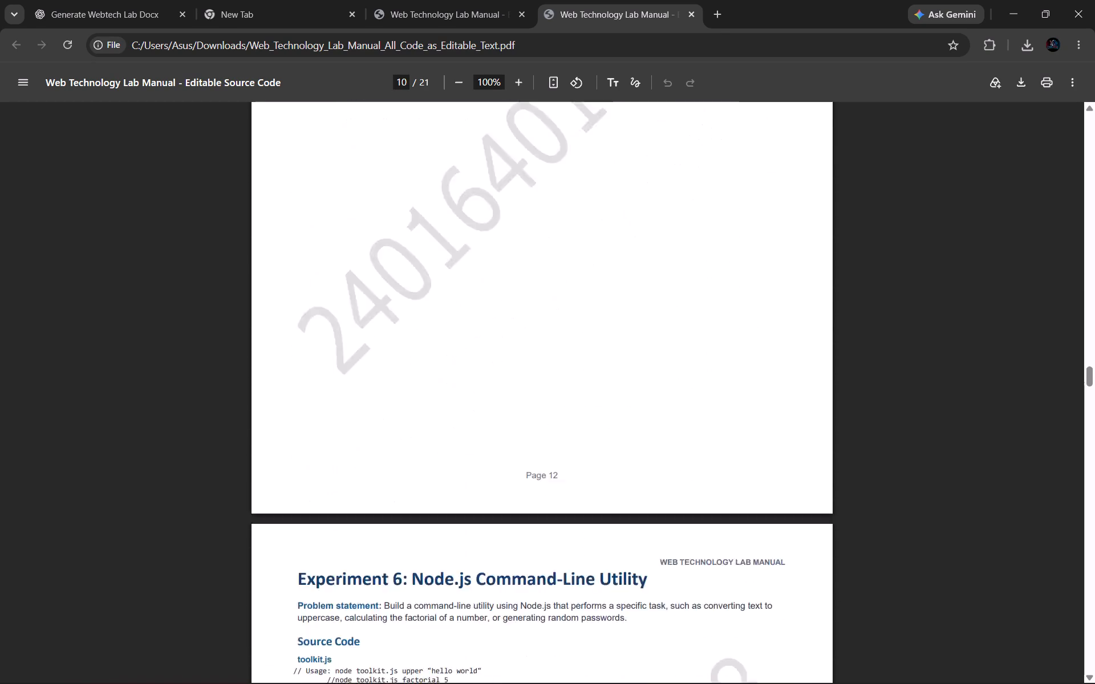
{"action": "scroll", "coordinate": [427, 367], "scroll_direction": "down", "scroll_amount": 14}
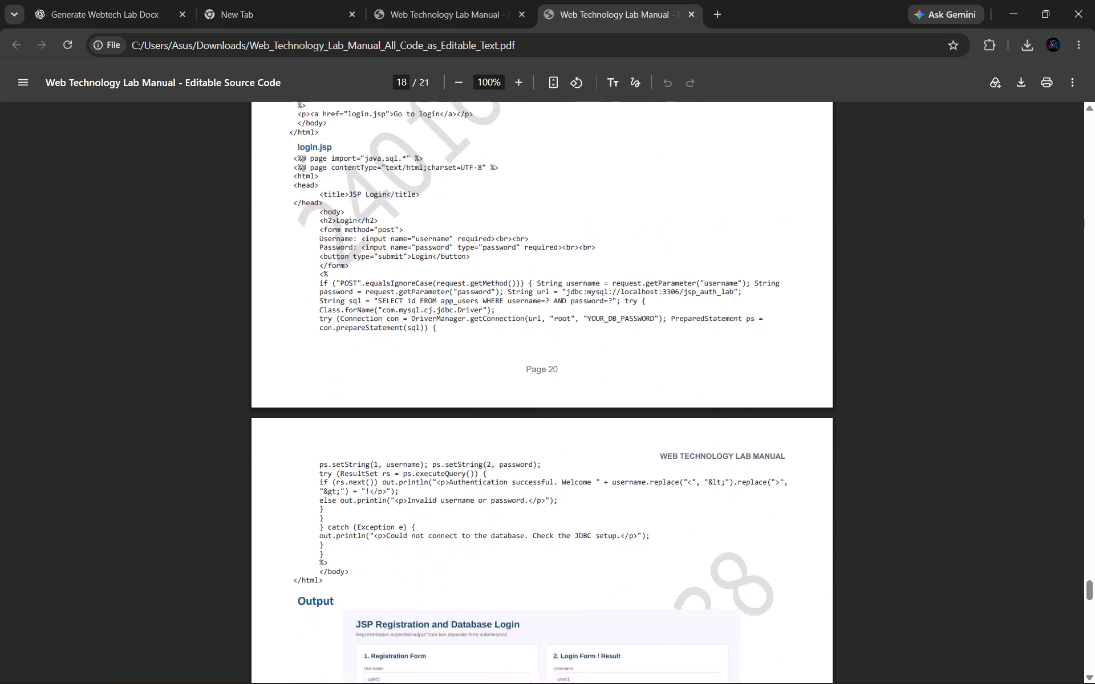
{"action": "scroll", "coordinate": [427, 367], "scroll_direction": "down", "scroll_amount": 12}
{"action": "scroll", "coordinate": [427, 367], "scroll_direction": "up", "scroll_amount": 3}
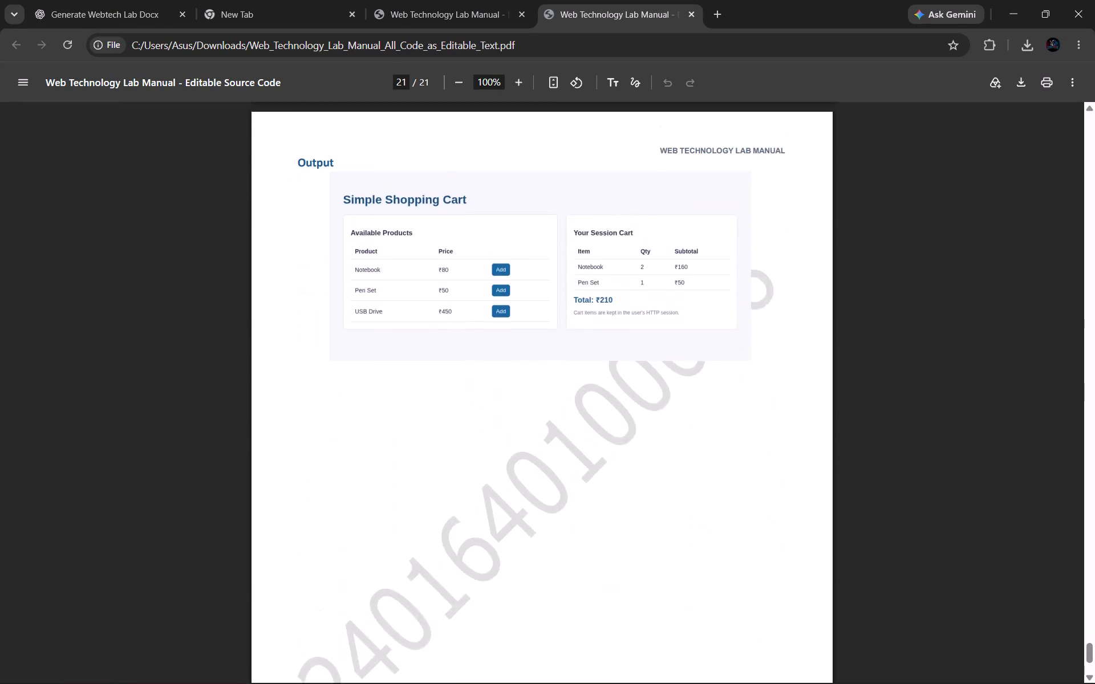
{"action": "scroll", "coordinate": [427, 367], "scroll_direction": "up", "scroll_amount": 9}
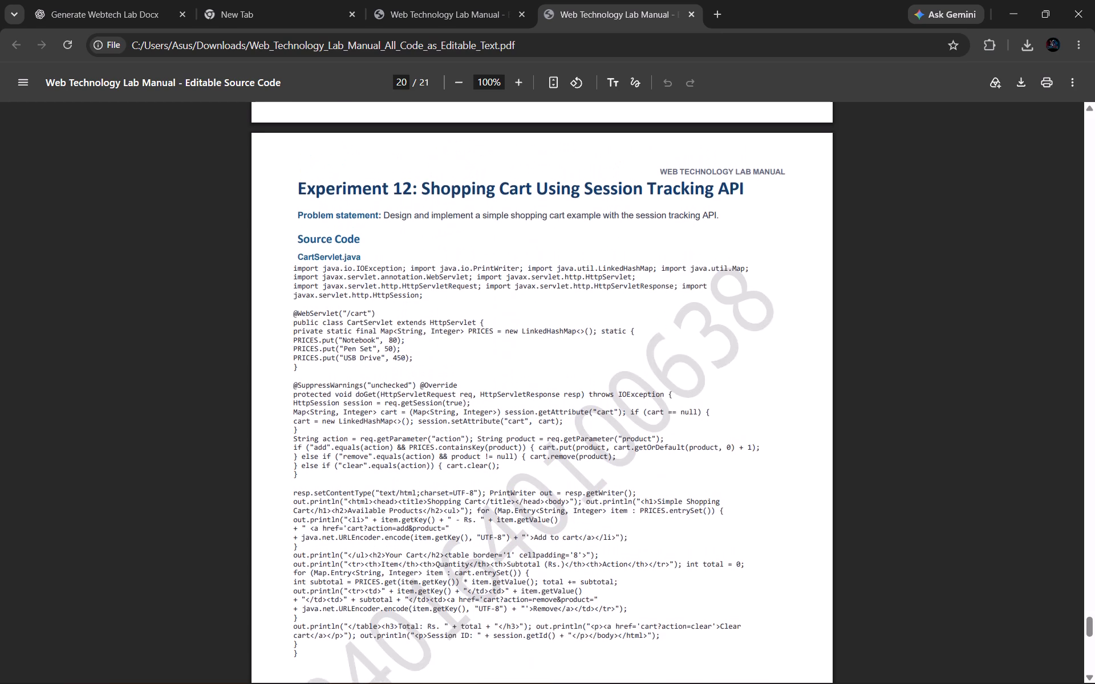
{"action": "scroll", "coordinate": [427, 367], "scroll_direction": "up", "scroll_amount": 9}
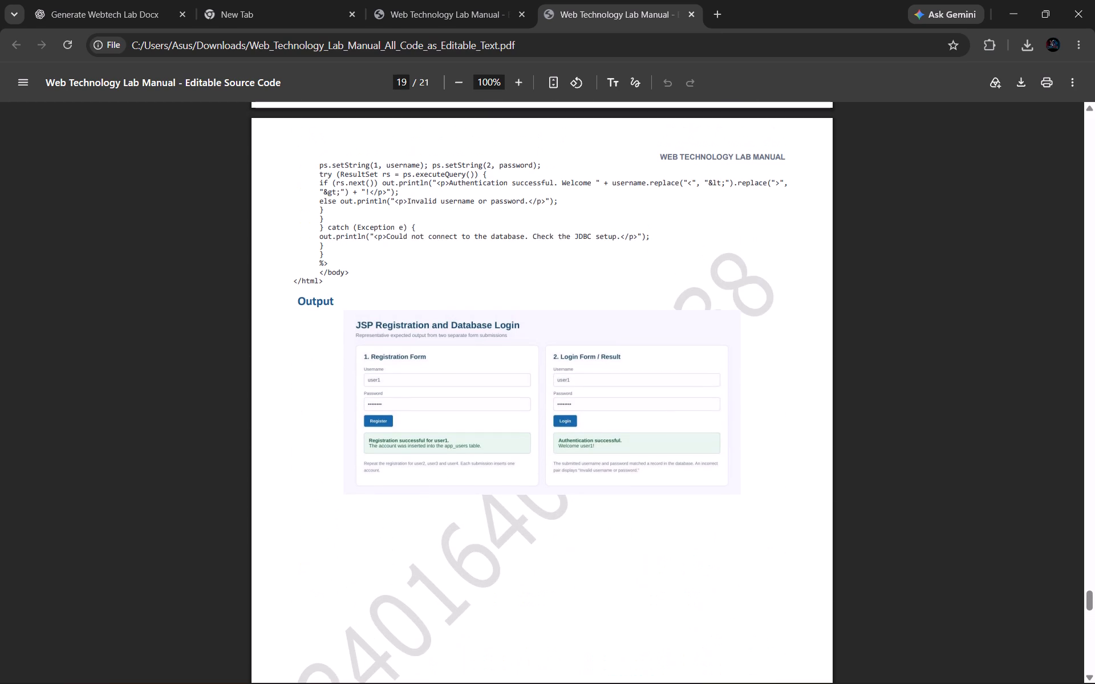
{"action": "scroll", "coordinate": [427, 367], "scroll_direction": "down", "scroll_amount": 16}
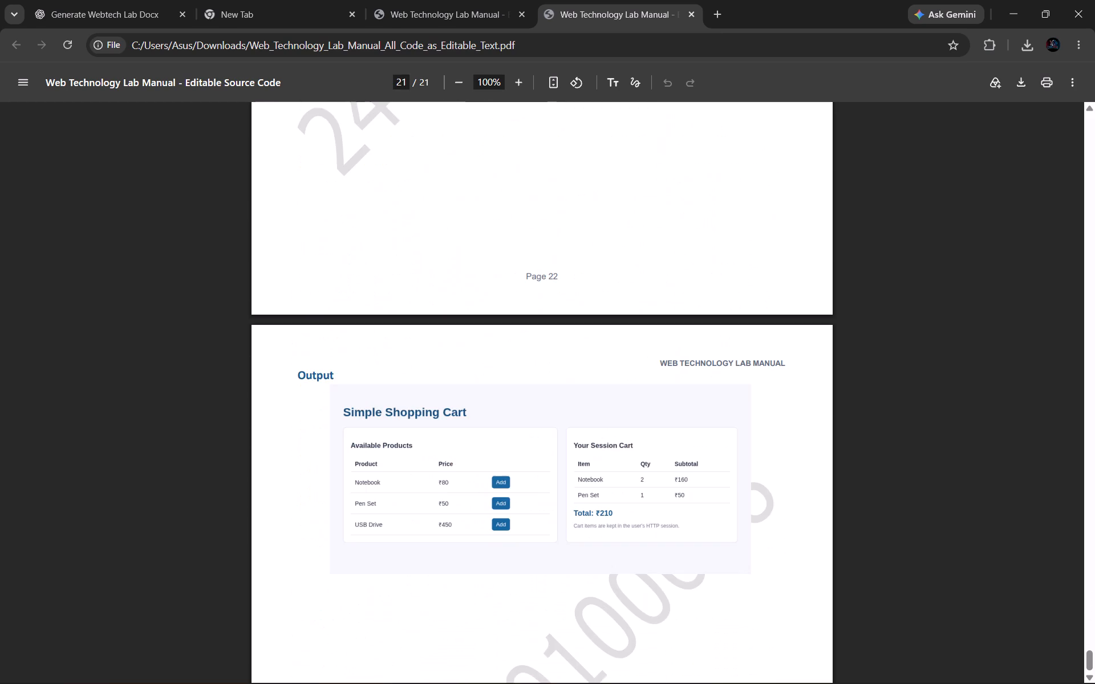
Close the blank tab and both Web Technology Lab Manual PDF tabs, leaving the ChatGPT conversation open.
{"action": "left_click", "coordinate": [251, 1]}
{"action": "left_click", "coordinate": [347, 11]}
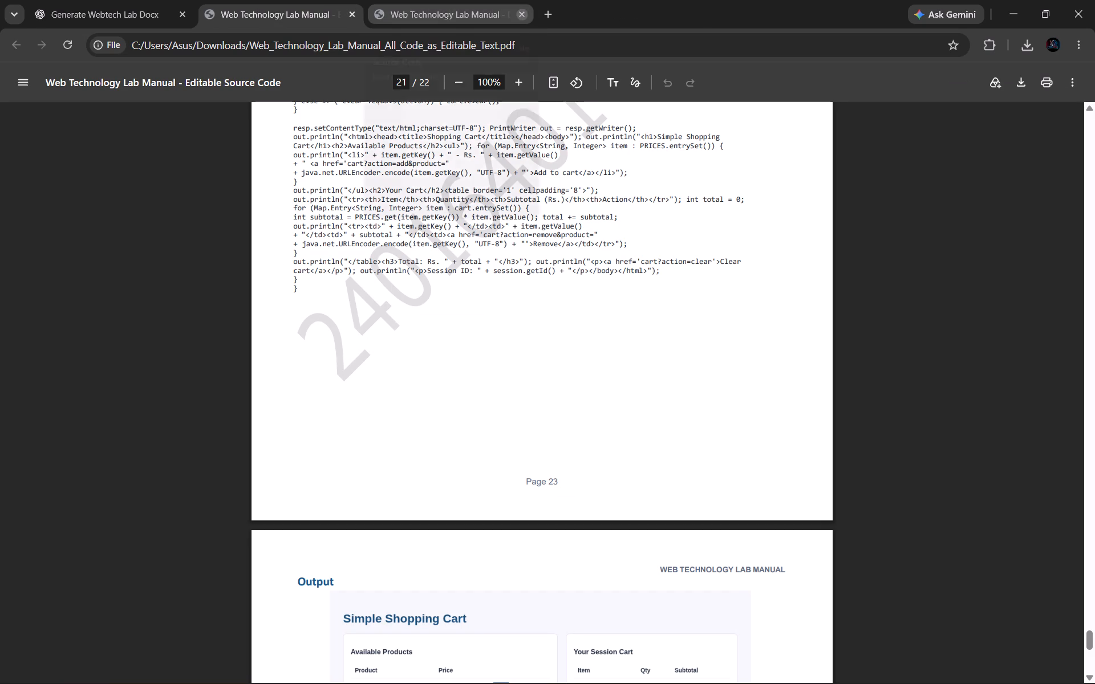
{"action": "left_click", "coordinate": [517, 14]}
{"action": "left_click", "coordinate": [354, 9]}
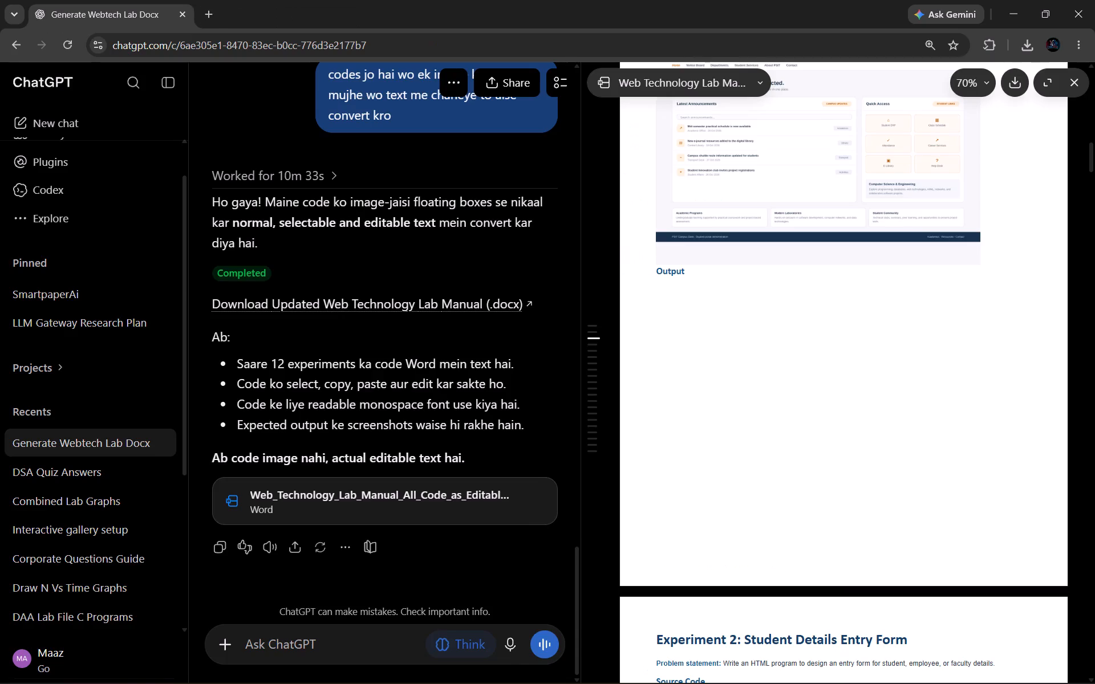
Search the web for merge pdf in a new tab and open iLovePDF's Merge PDF page.
{"action": "left_click", "coordinate": [210, 14]}
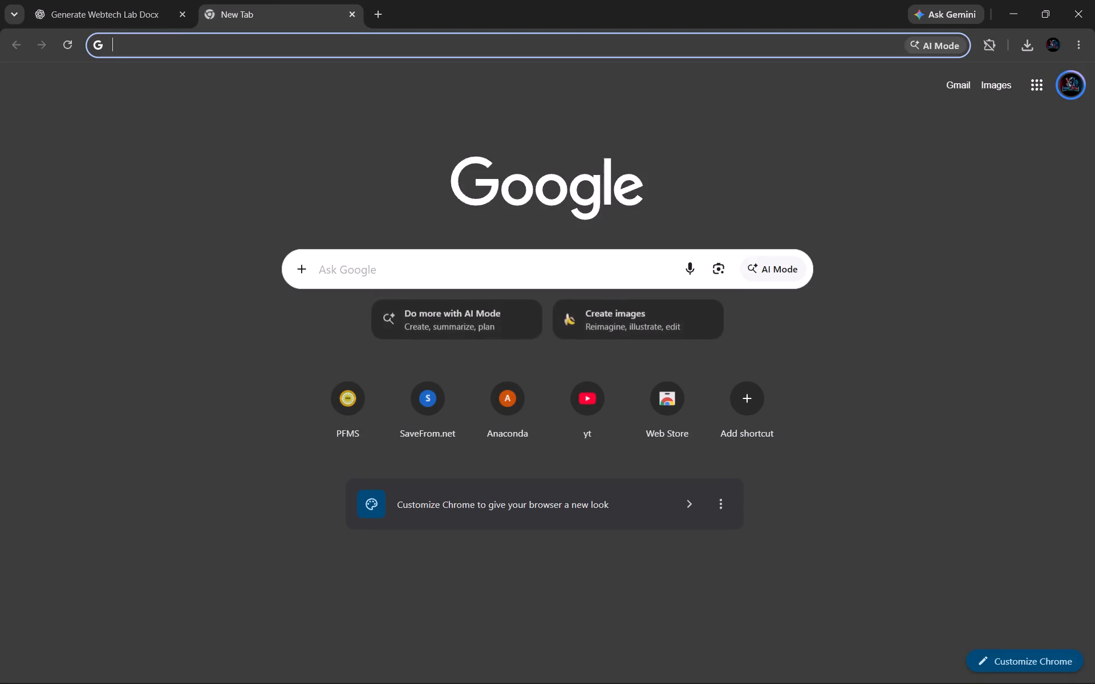
{"action": "type", "text": "mer"}
{"action": "key", "text": "Down"}
{"action": "key", "text": "Down"}
{"action": "key", "text": "Return"}
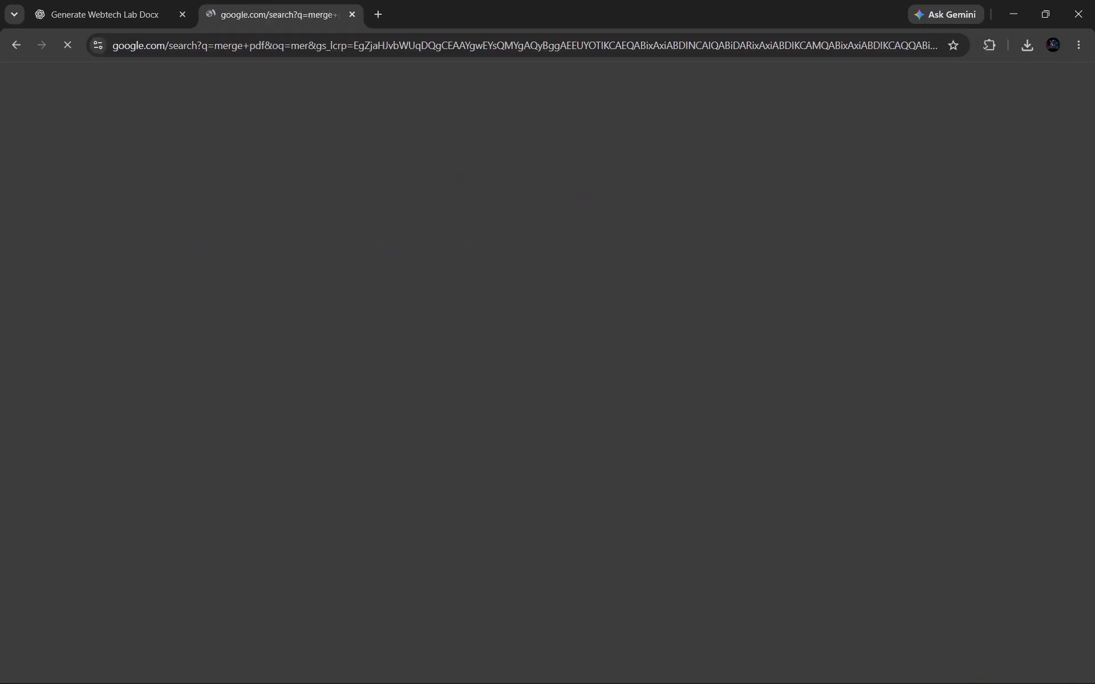
{"action": "left_click", "coordinate": [213, 209]}
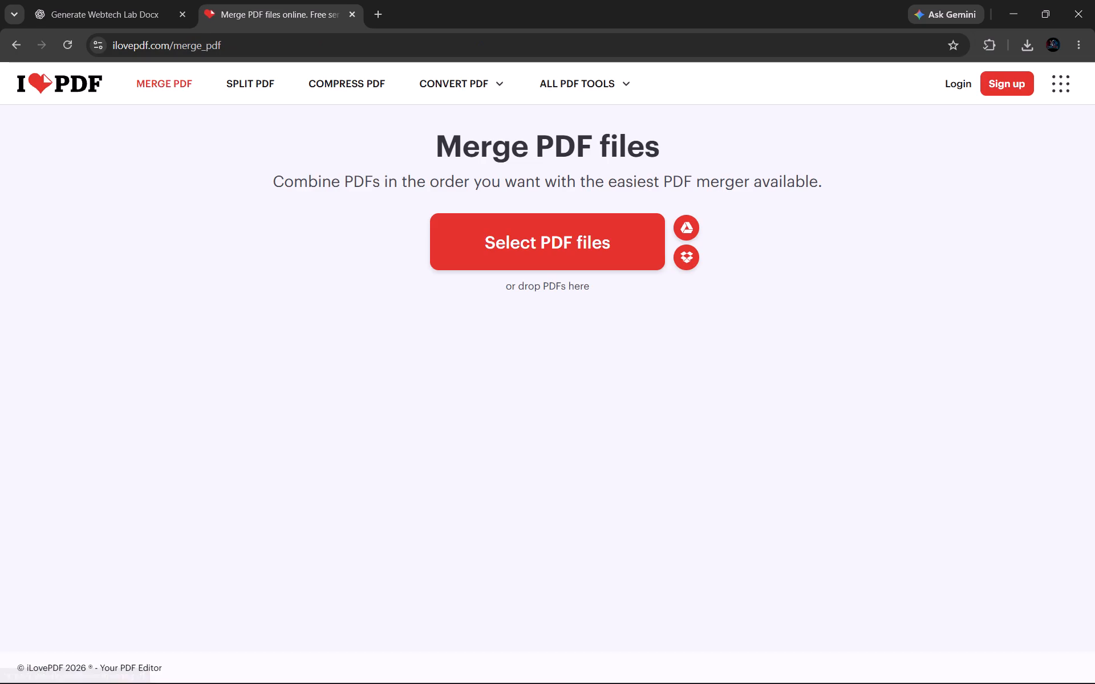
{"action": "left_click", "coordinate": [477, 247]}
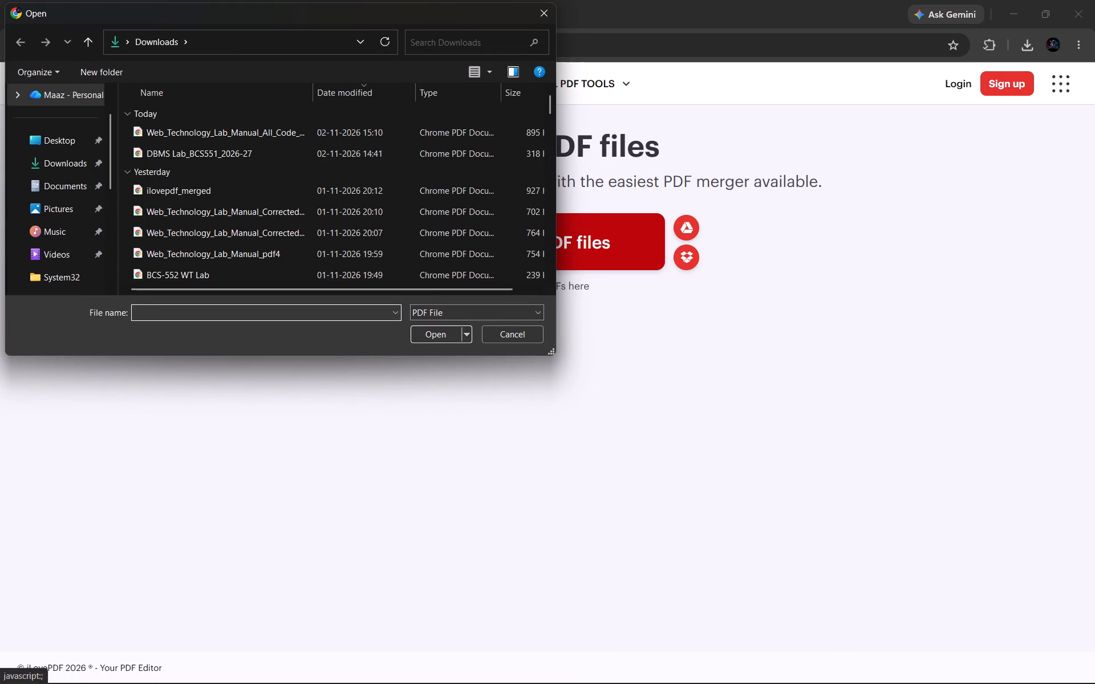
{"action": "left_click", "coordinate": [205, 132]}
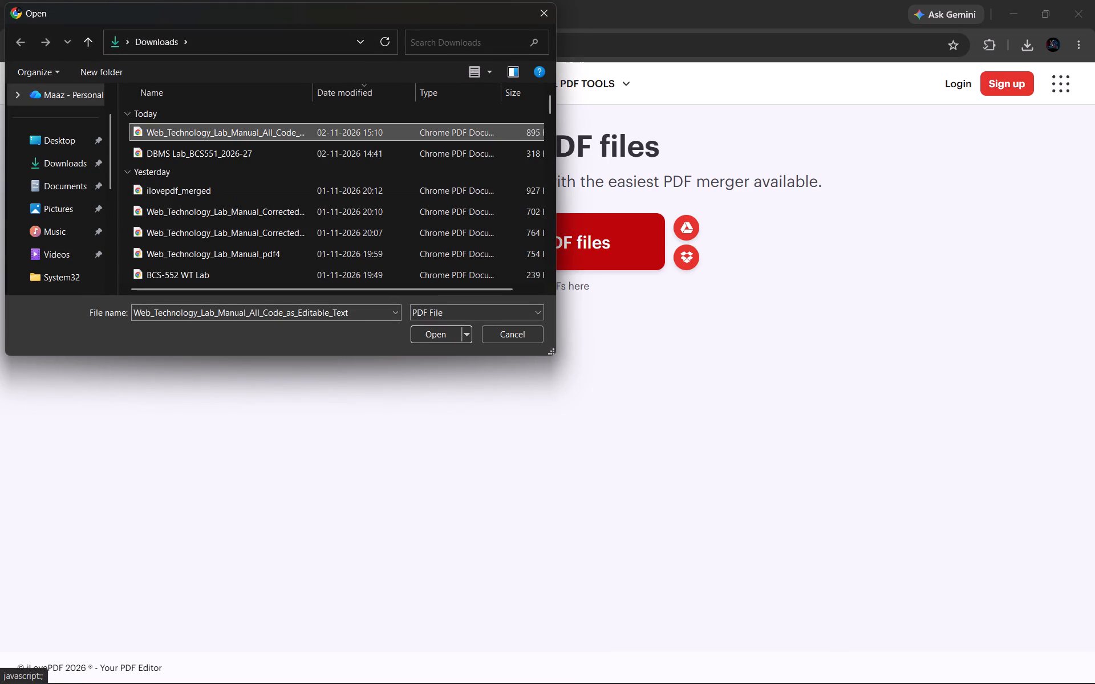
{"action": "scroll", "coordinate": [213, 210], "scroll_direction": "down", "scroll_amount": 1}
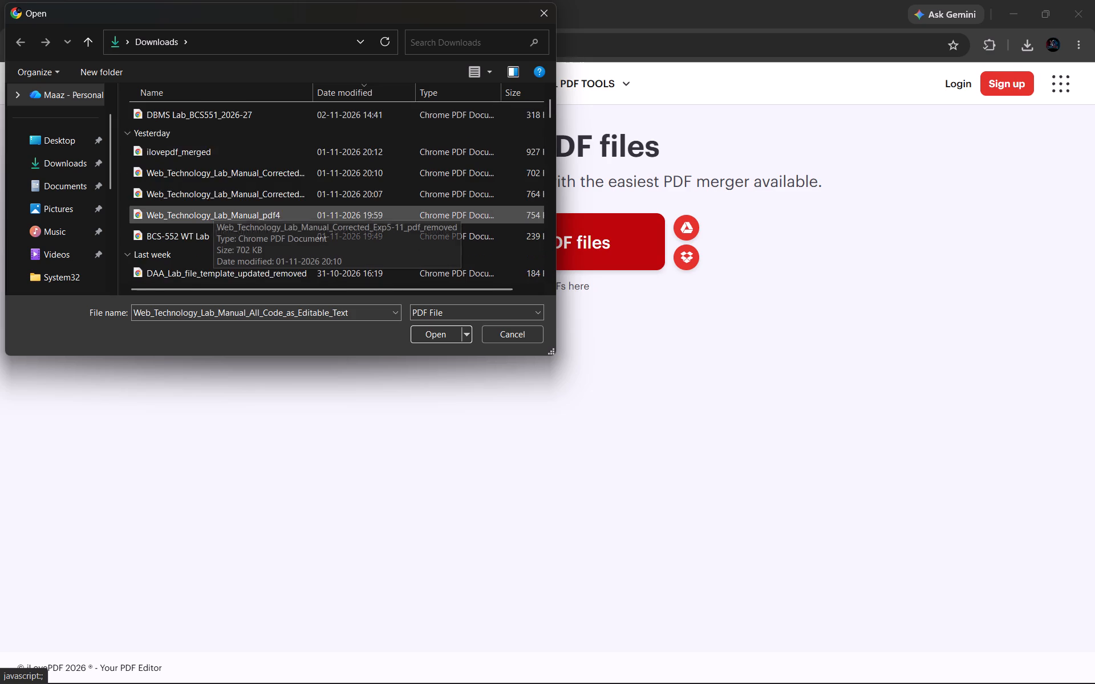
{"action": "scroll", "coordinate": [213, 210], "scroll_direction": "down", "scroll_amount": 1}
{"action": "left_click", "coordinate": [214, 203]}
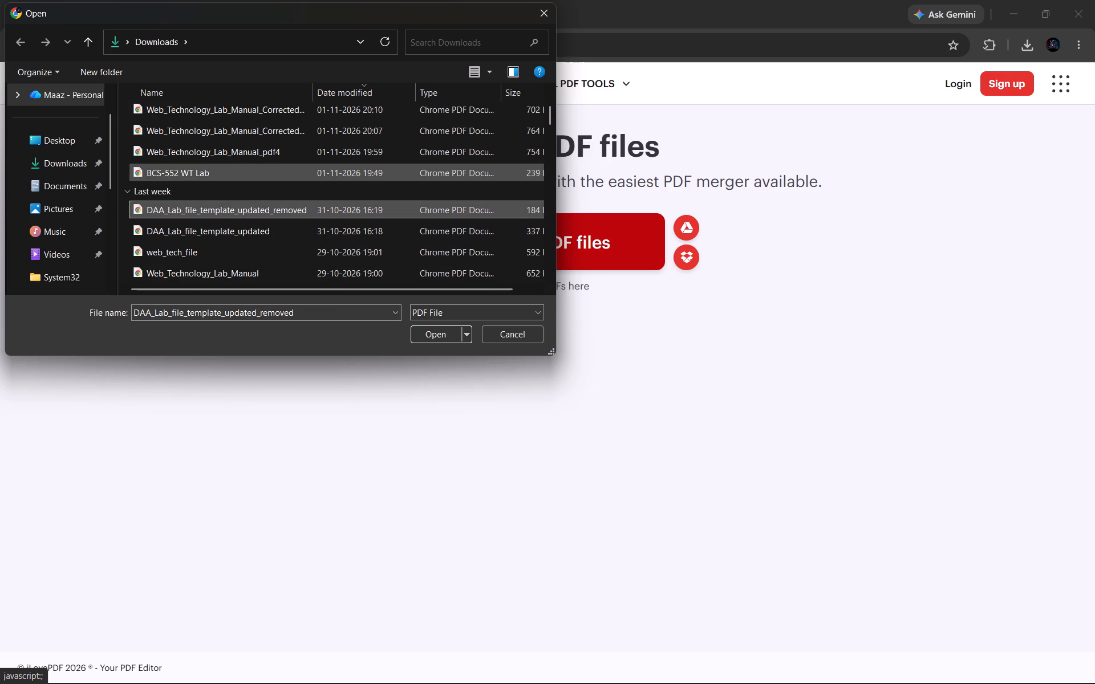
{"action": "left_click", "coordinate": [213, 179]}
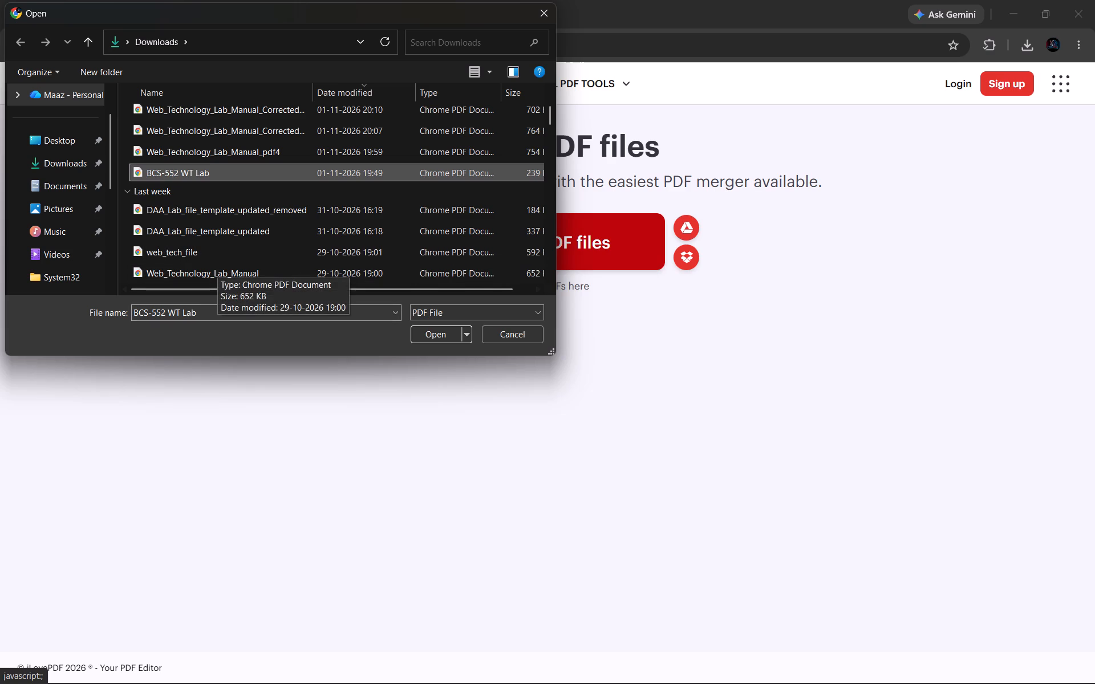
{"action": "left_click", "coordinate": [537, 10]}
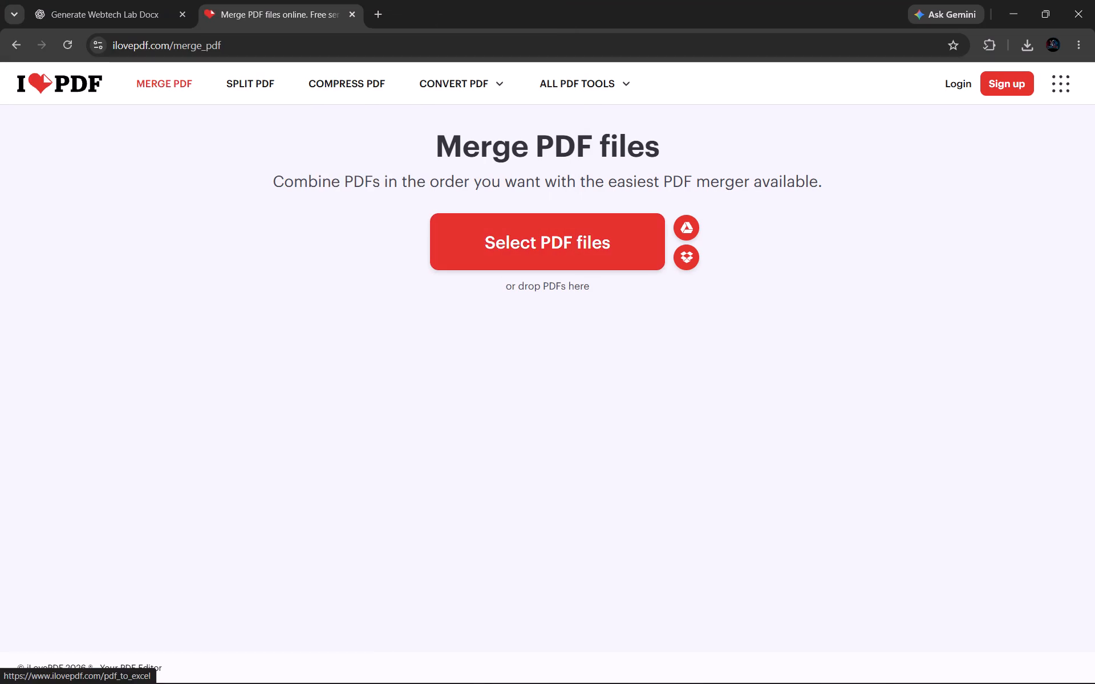
Switch to the Downloads folder in File Explorer.
{"action": "left_click", "coordinate": [511, 667]}
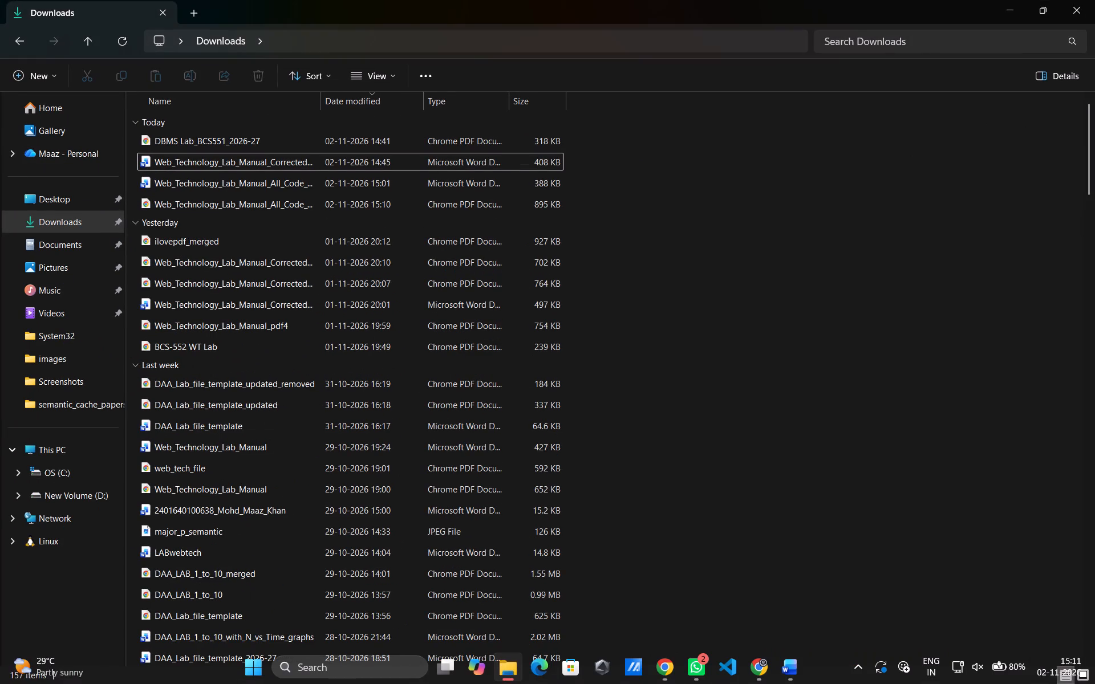
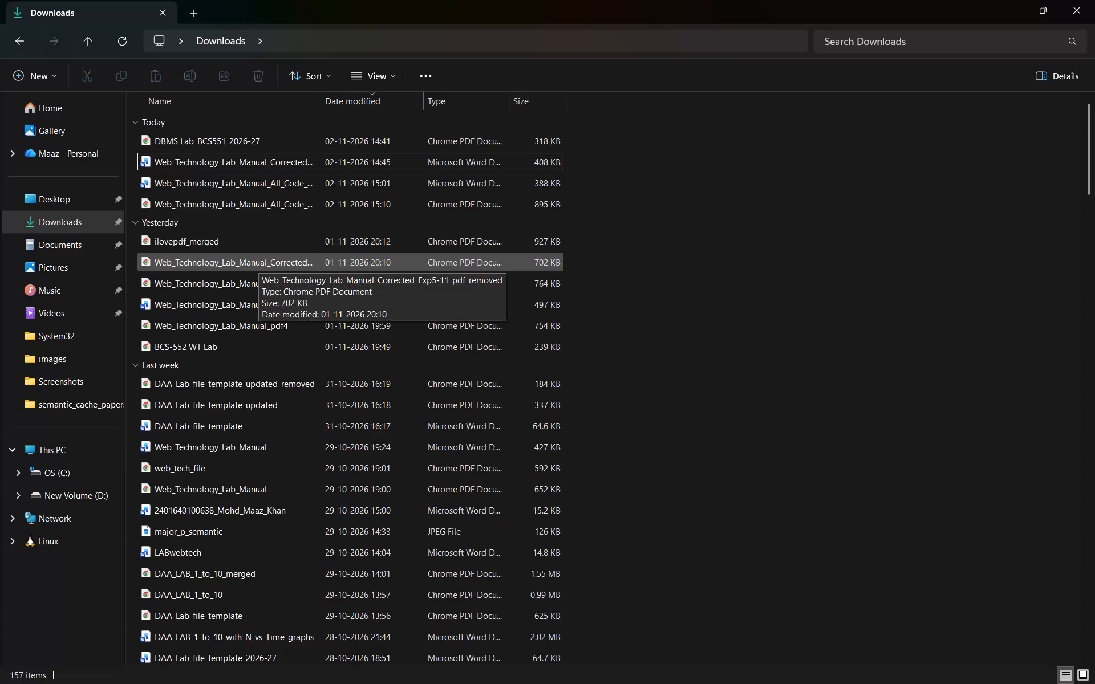
Open the BCS-552 WT Lab PDF from Downloads, look through its cover page and experiment tables, and close it.
{"action": "double_click", "coordinate": [238, 344]}
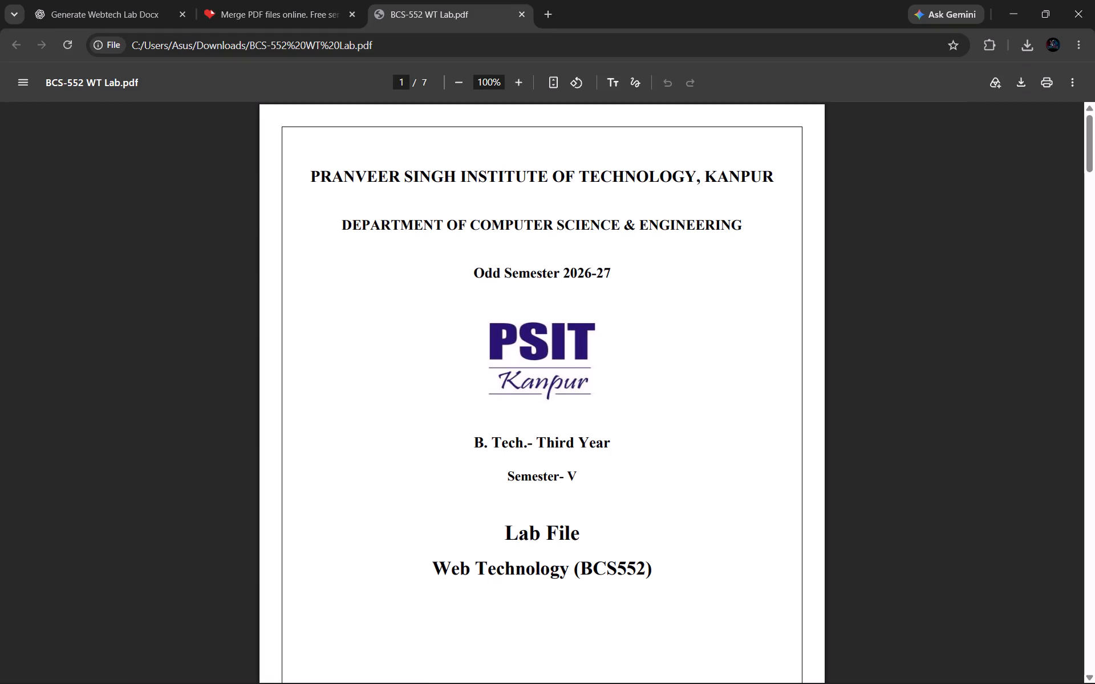
{"action": "scroll", "coordinate": [238, 344], "scroll_direction": "down", "scroll_amount": 6}
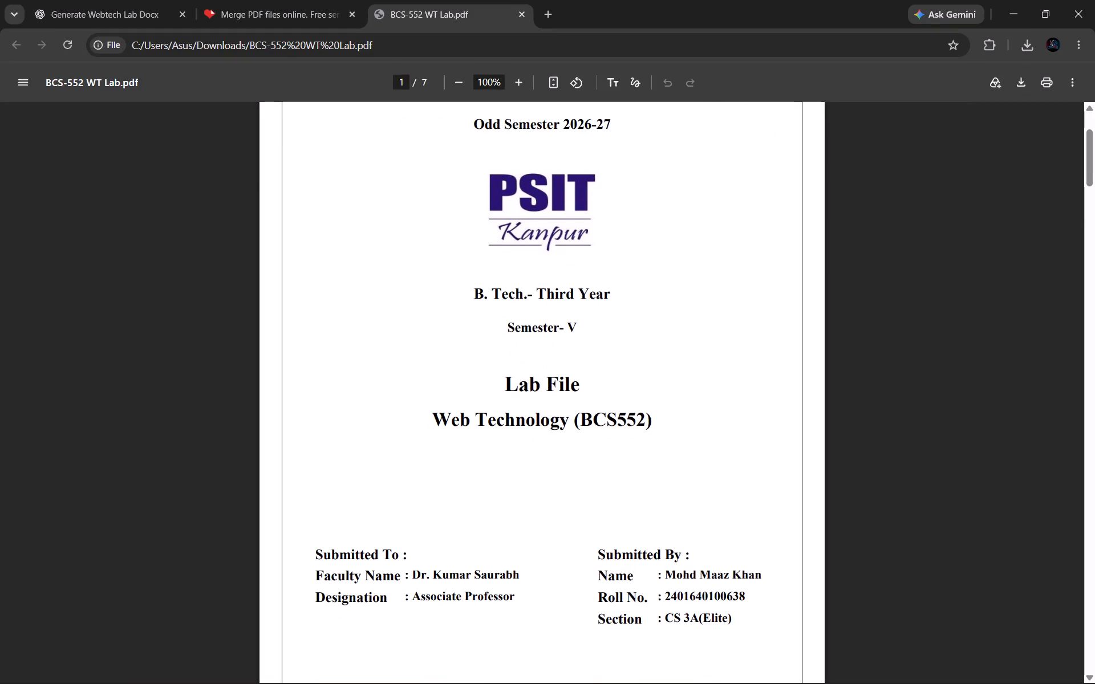
{"action": "scroll", "coordinate": [238, 344], "scroll_direction": "down", "scroll_amount": 16}
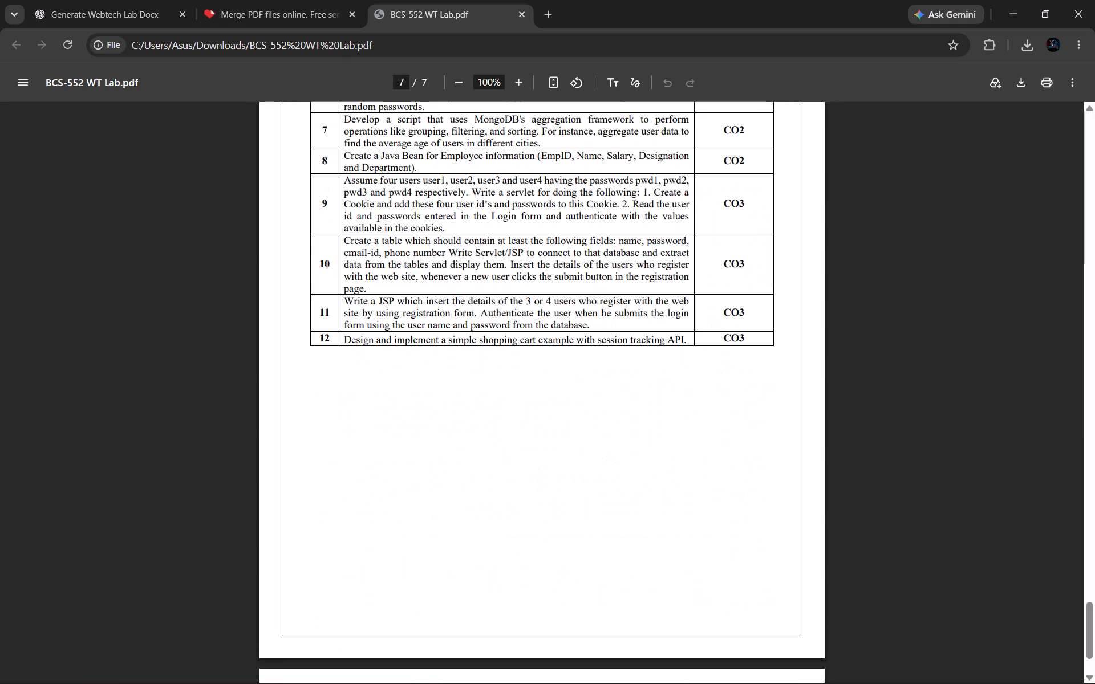
{"action": "scroll", "coordinate": [238, 344], "scroll_direction": "down", "scroll_amount": 2}
{"action": "scroll", "coordinate": [238, 344], "scroll_direction": "up", "scroll_amount": 3}
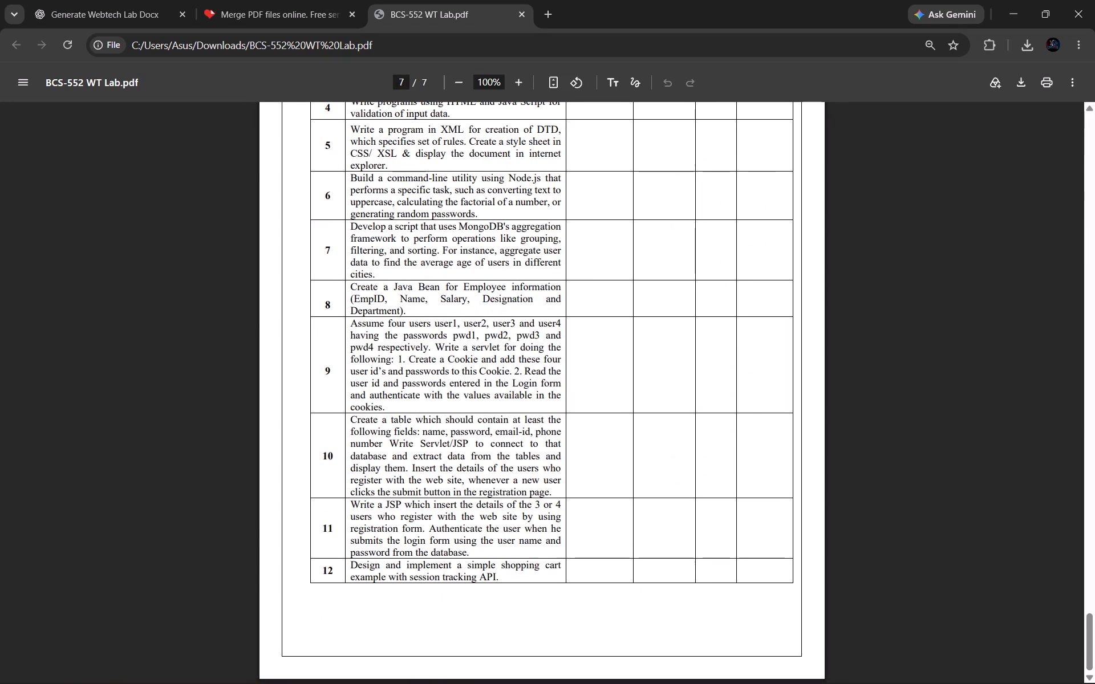
{"action": "left_click", "coordinate": [521, 11]}
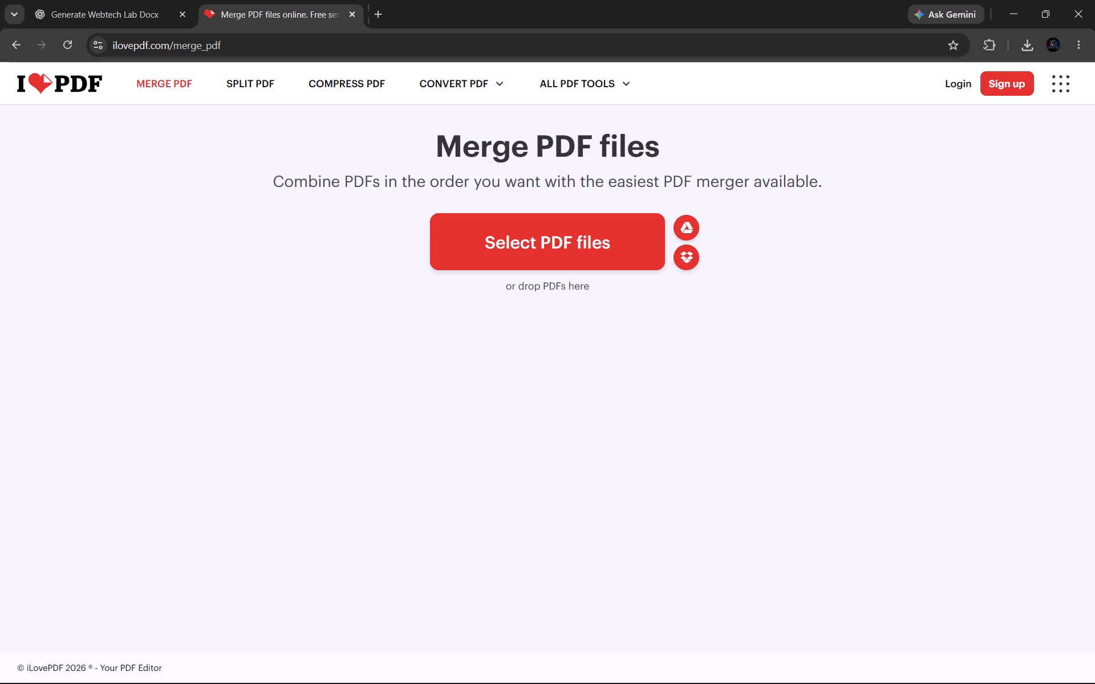
Add BCS-552 WT Lab.pdf from Downloads as the first file to merge in iLovePDF.
{"action": "left_click", "coordinate": [521, 248]}
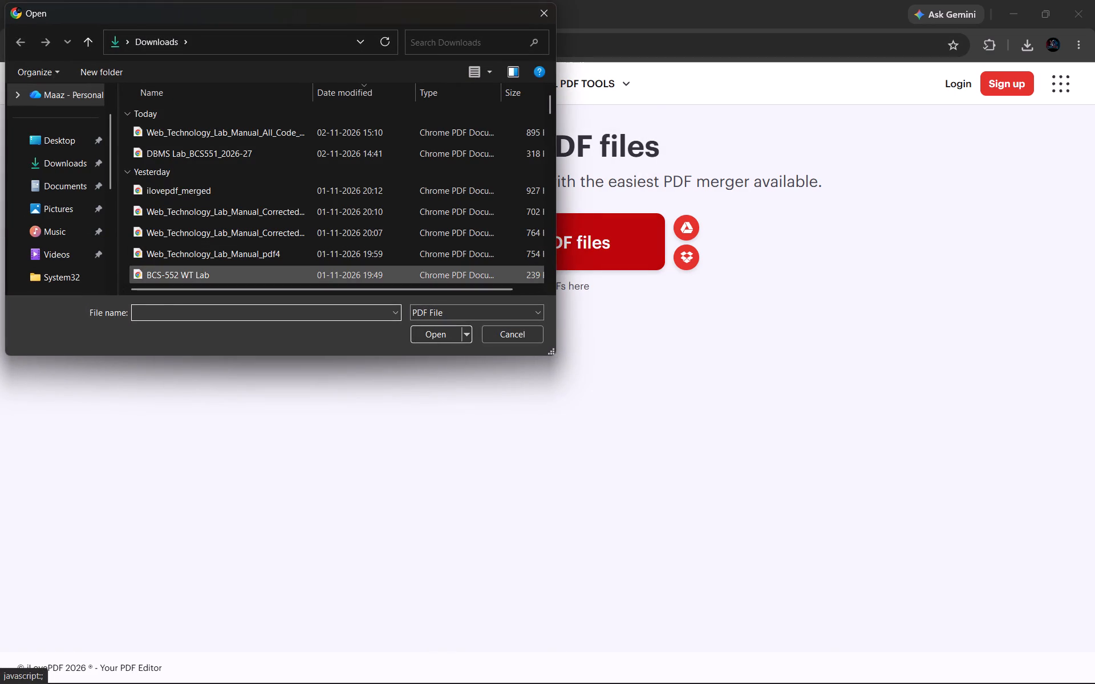
{"action": "left_click", "coordinate": [318, 275]}
{"action": "left_click", "coordinate": [420, 332]}
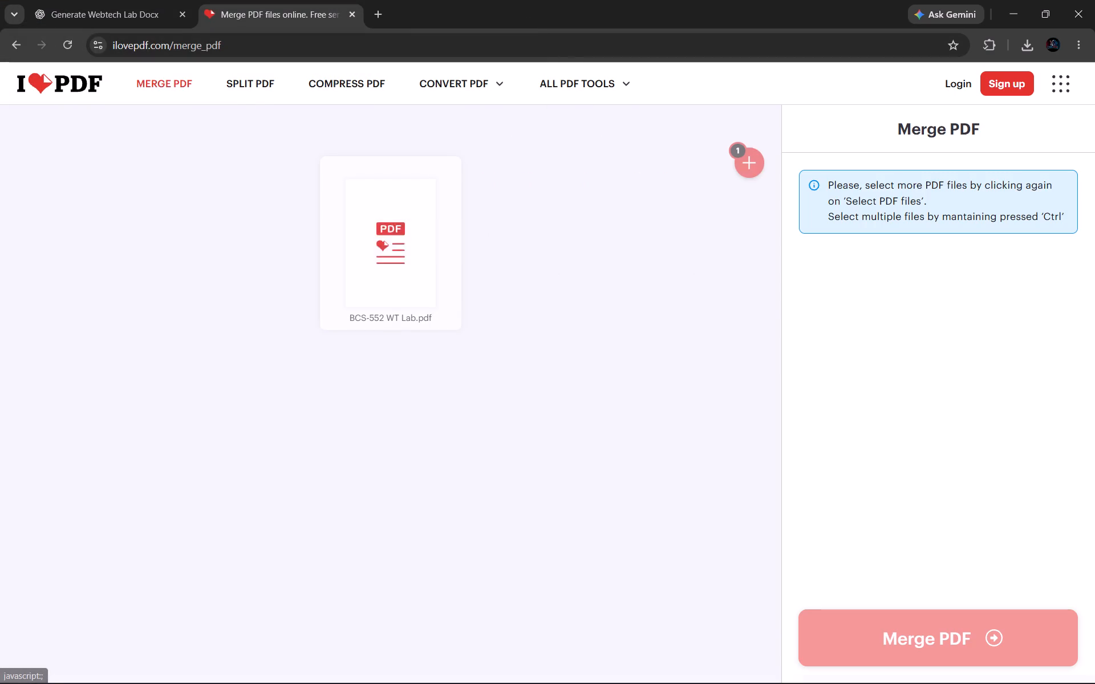